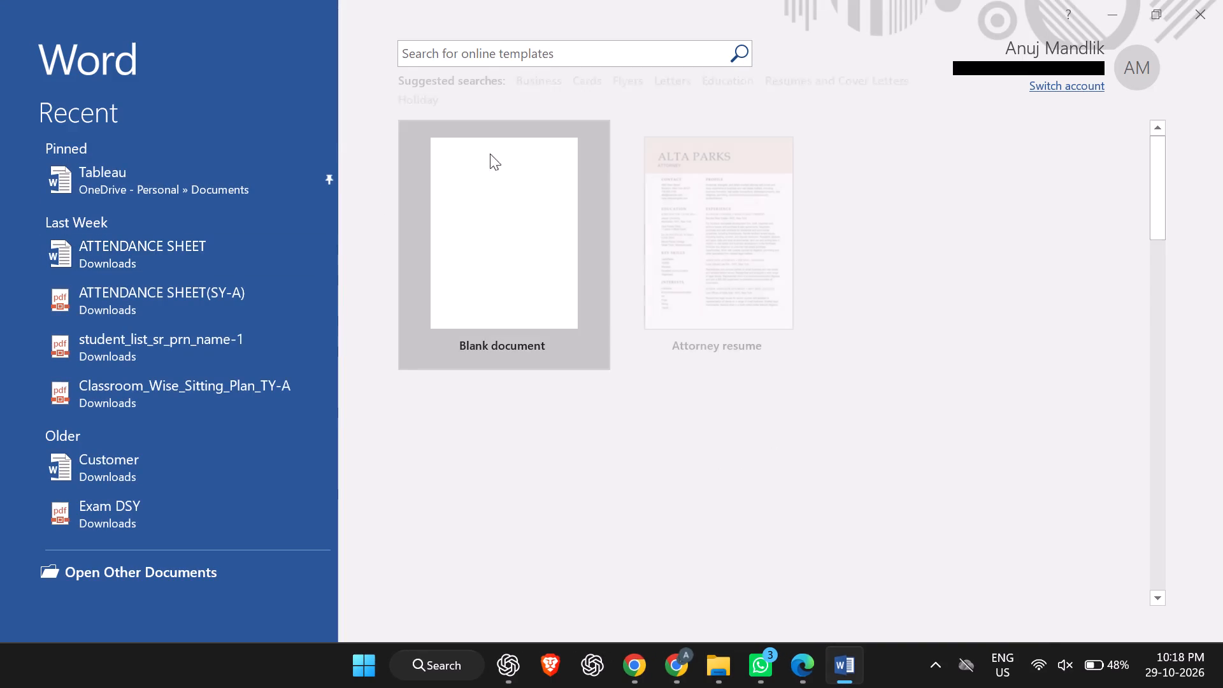
Start a blank document in Word and open the downloaded IPR & EDP Activity 1 PDF from the Downloads folder.
{"action": "left_click", "coordinate": [479, 233]}
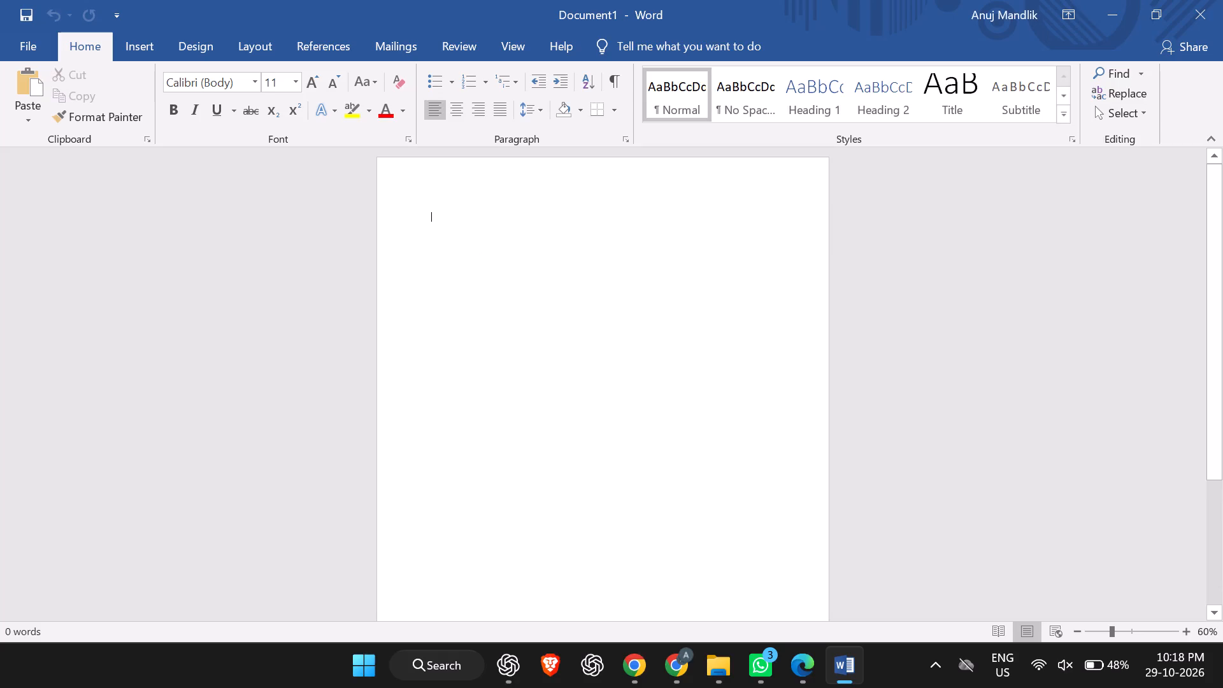
{"action": "left_click", "coordinate": [31, 43]}
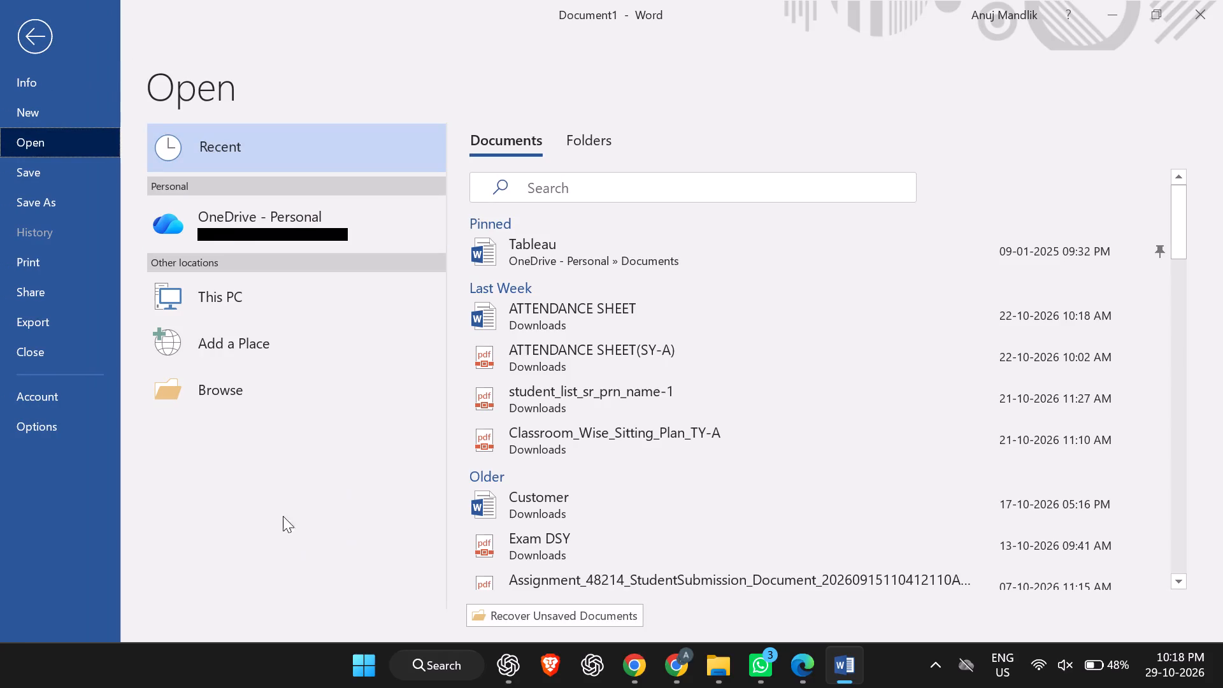
{"action": "left_click", "coordinate": [234, 401]}
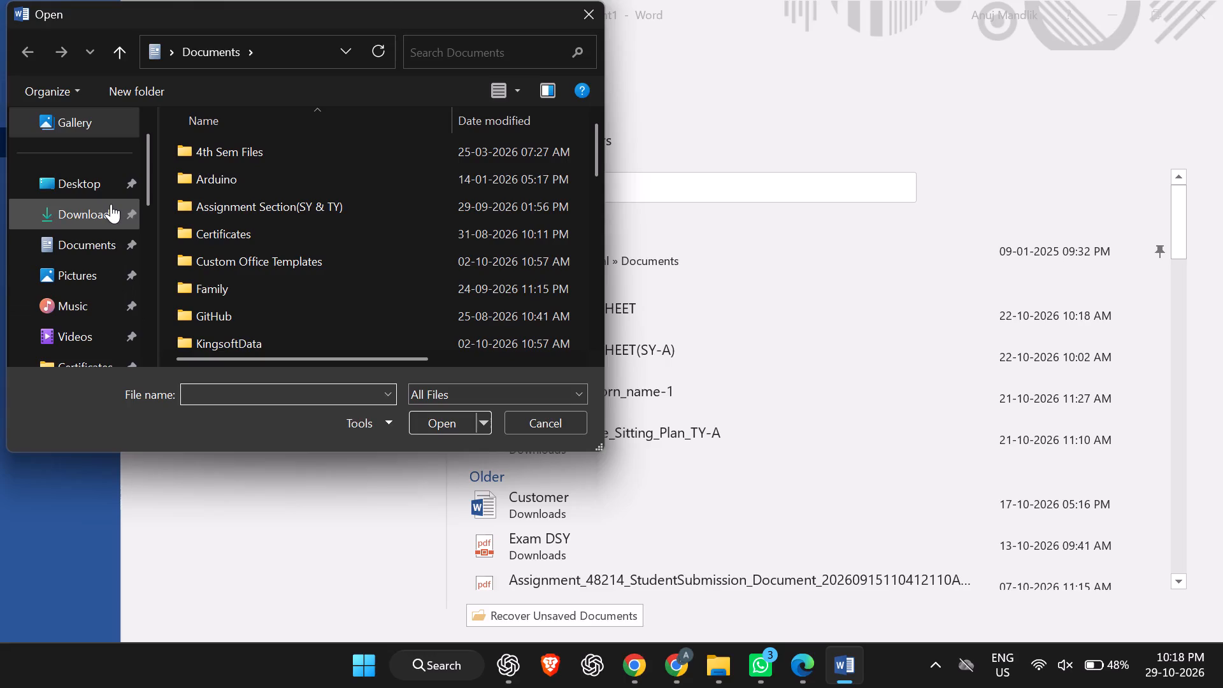
{"action": "left_click", "coordinate": [111, 204]}
{"action": "left_click", "coordinate": [254, 171]}
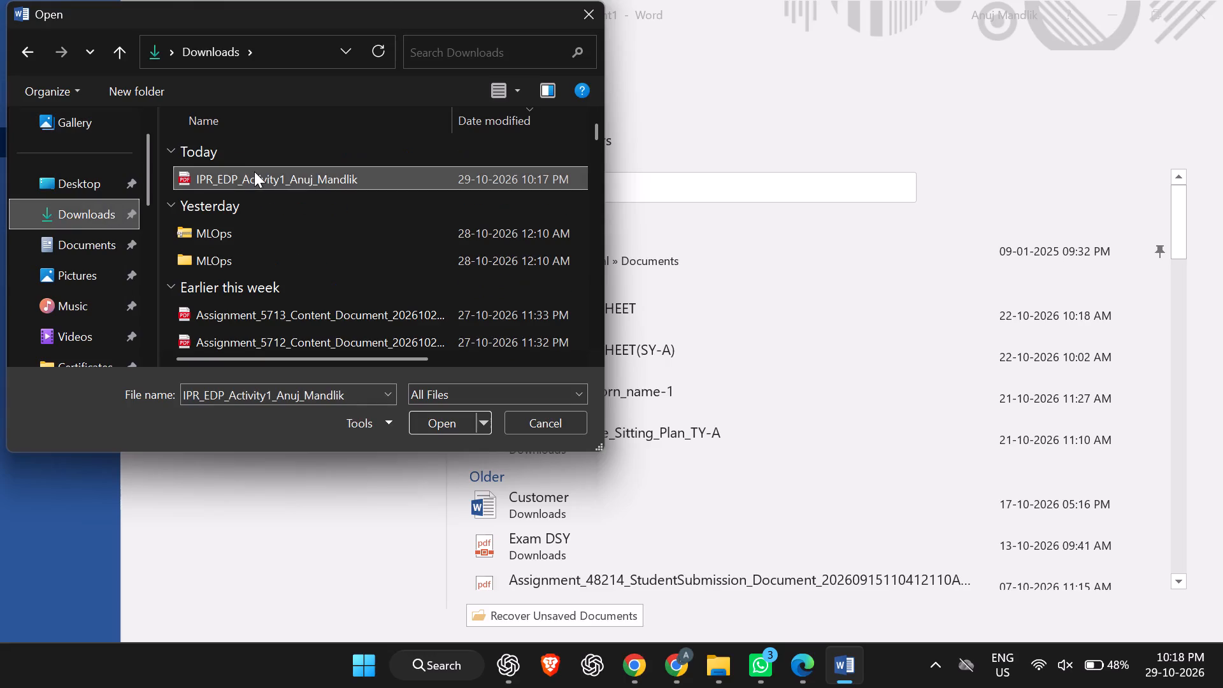
{"action": "left_click", "coordinate": [461, 414]}
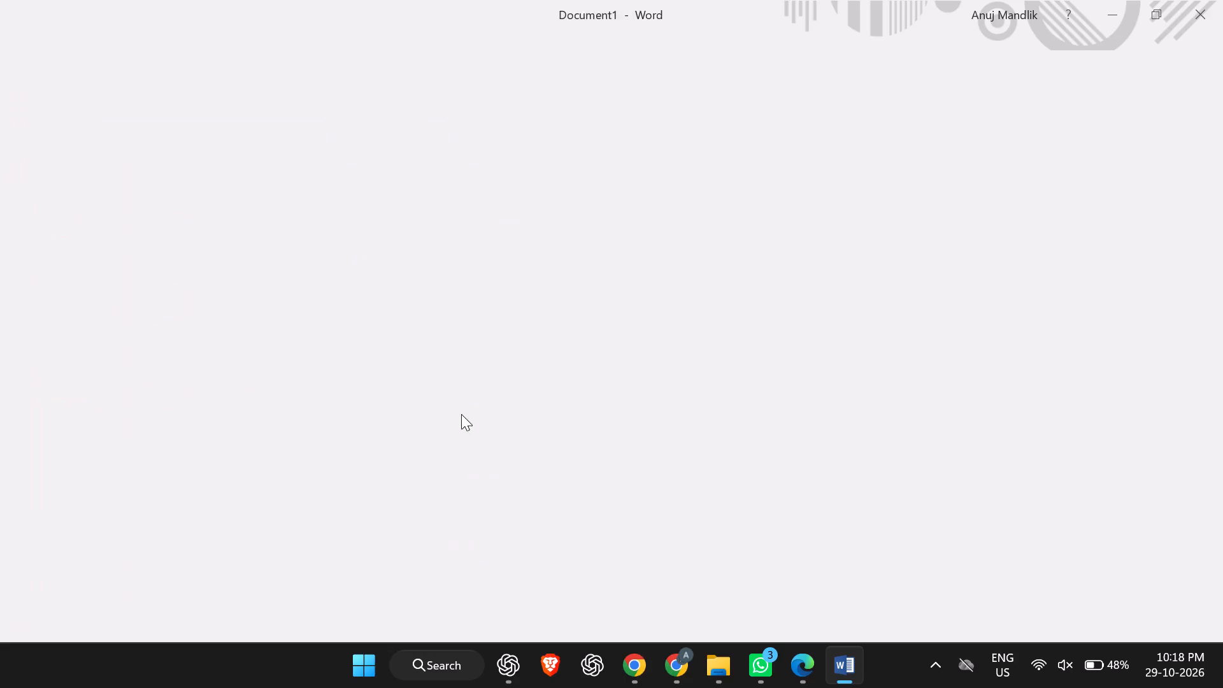
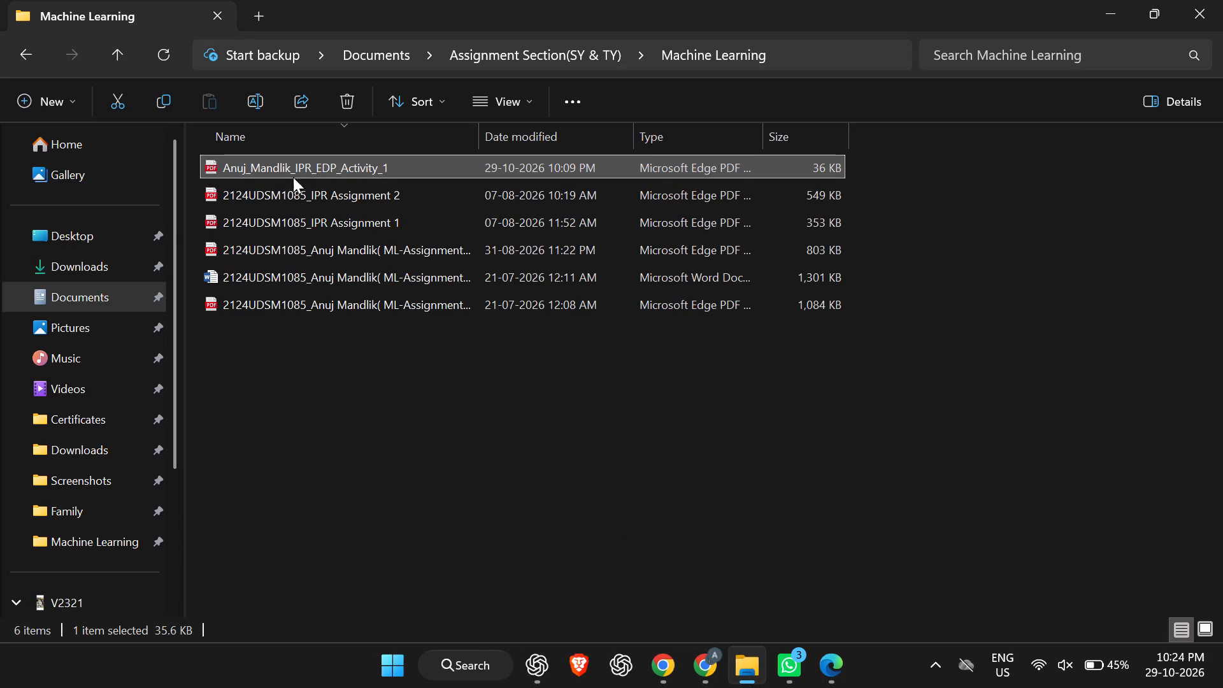
{"action": "left_click", "coordinate": [113, 262]}
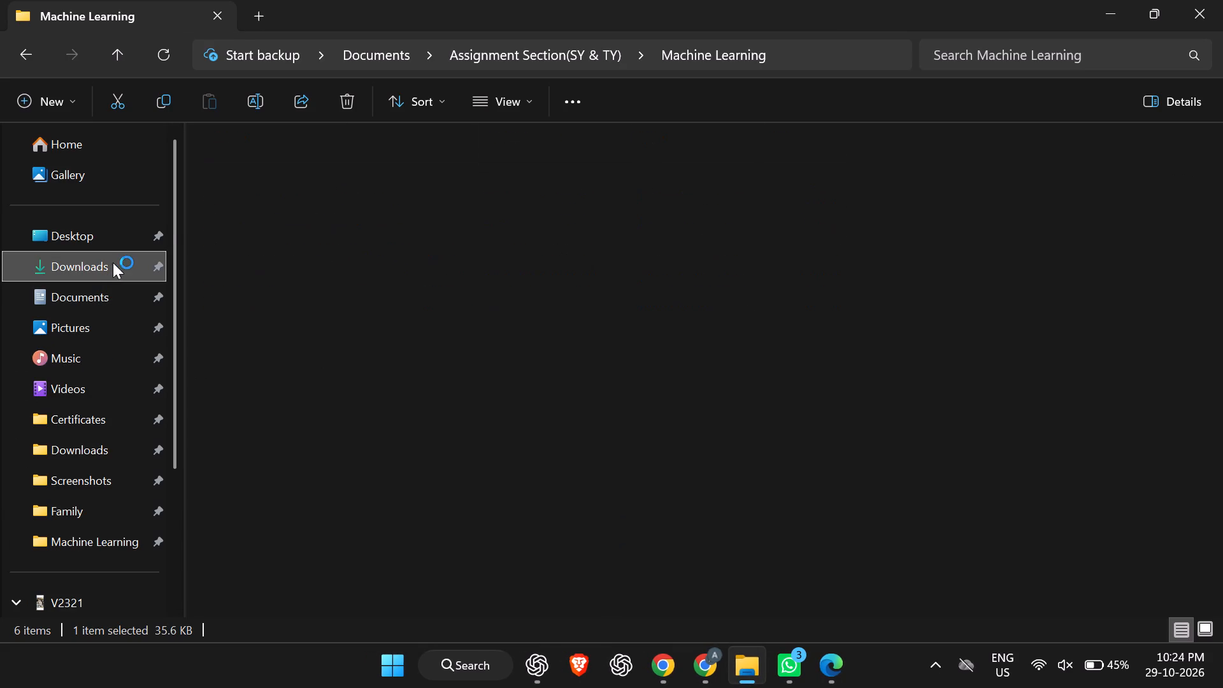
{"action": "left_click", "coordinate": [294, 191]}
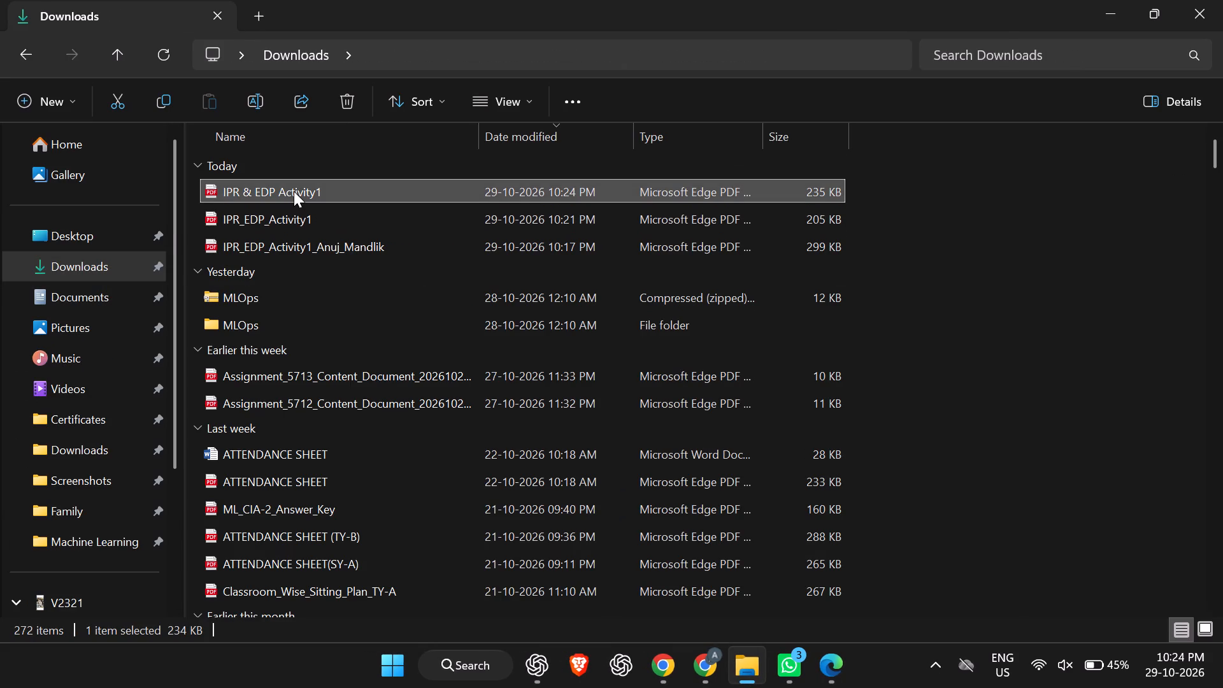
Open the "IPR & EDP Activity1" PDF in Edge and read through its pages to check the details, wording and layout.
{"action": "double_click", "coordinate": [294, 191]}
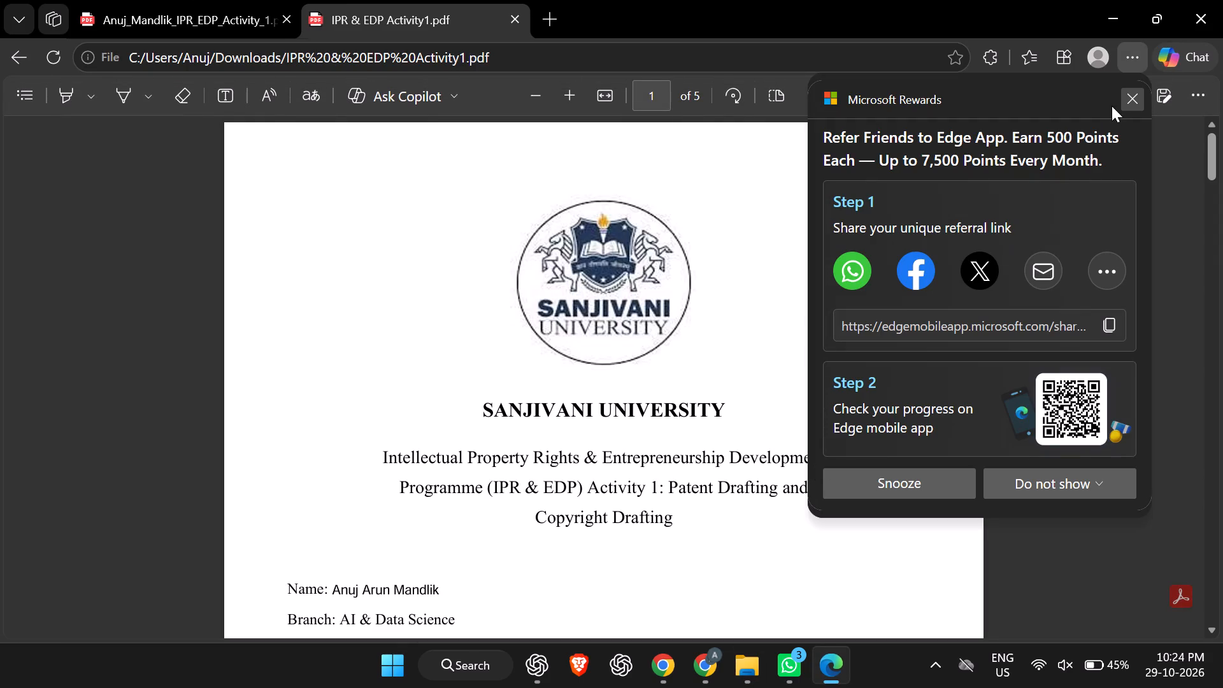
{"action": "left_click", "coordinate": [1136, 92]}
{"action": "scroll", "coordinate": [553, 461], "scroll_direction": "down", "scroll_amount": 2}
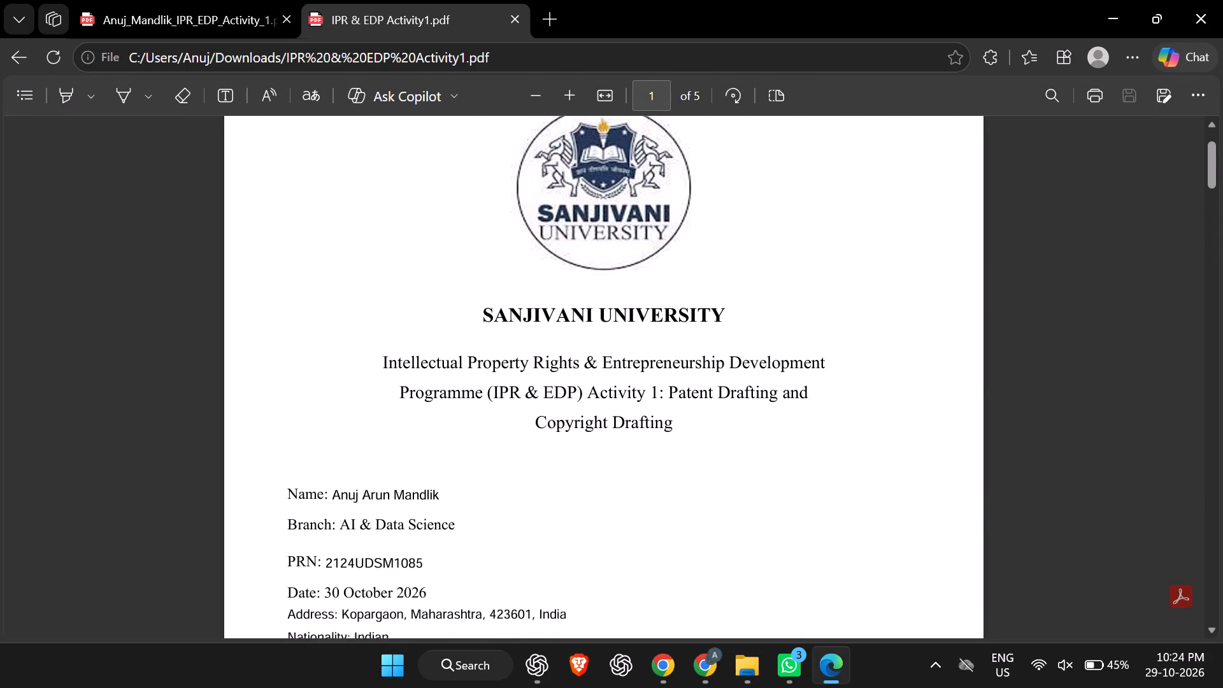
{"action": "scroll", "coordinate": [553, 461], "scroll_direction": "down", "scroll_amount": 3}
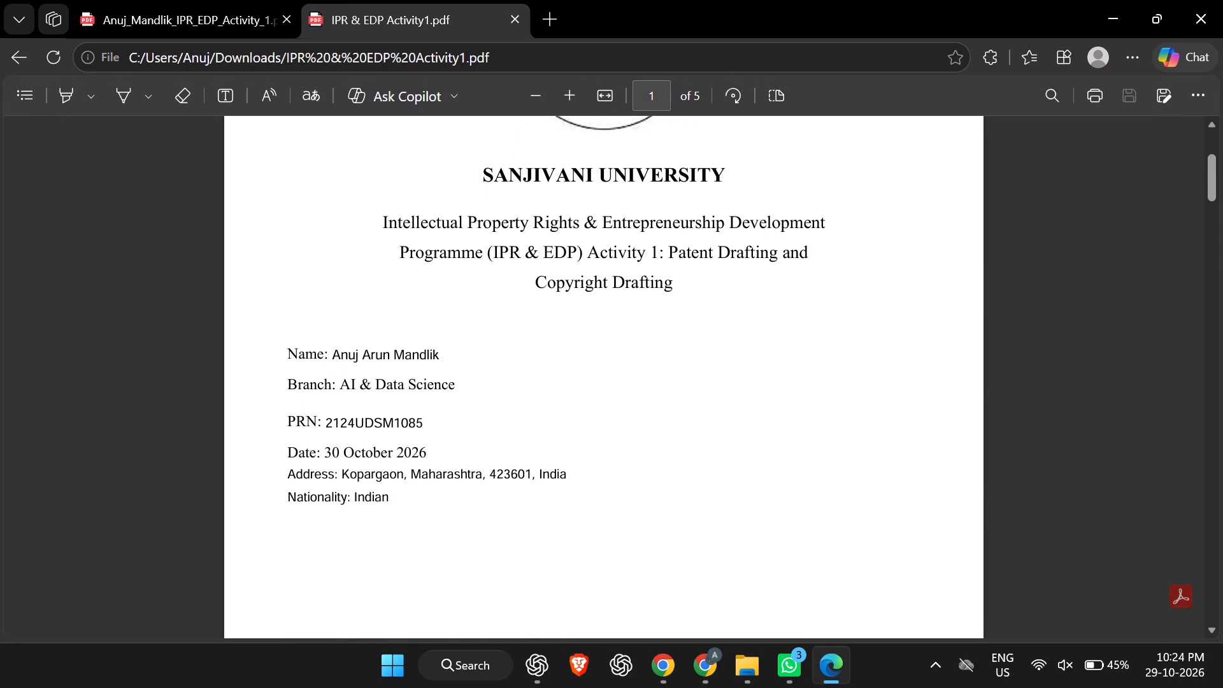
{"action": "scroll", "coordinate": [553, 461], "scroll_direction": "down", "scroll_amount": 6}
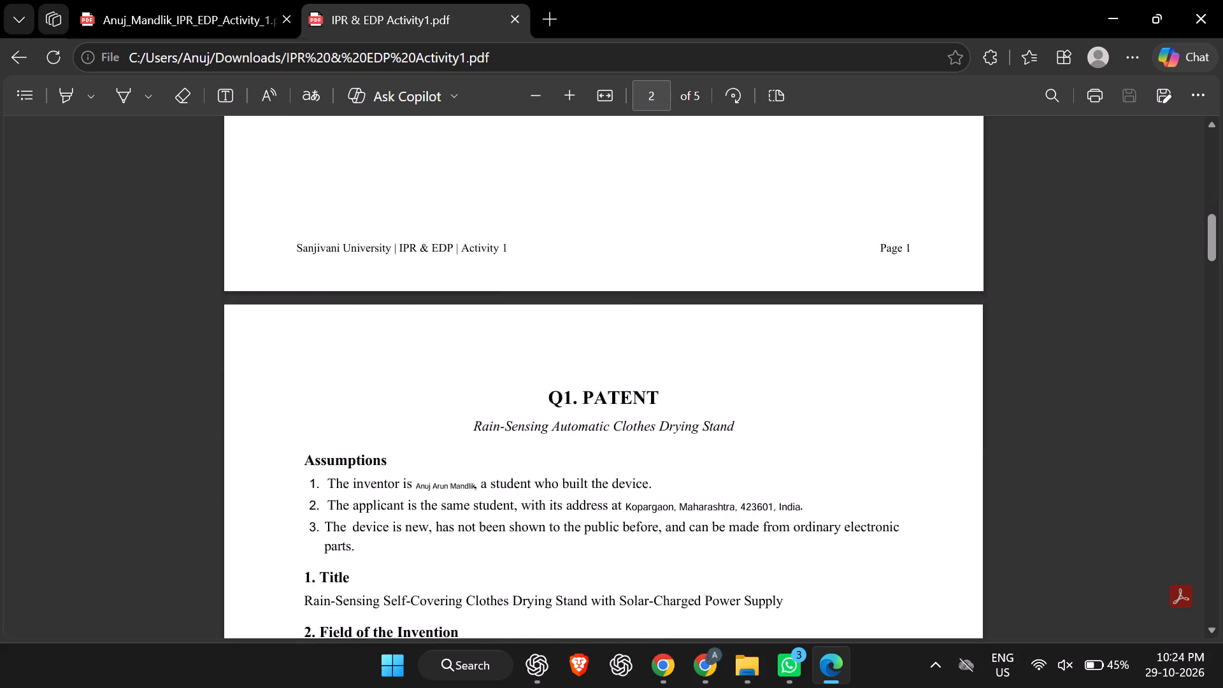
{"action": "scroll", "coordinate": [553, 461], "scroll_direction": "down", "scroll_amount": 4}
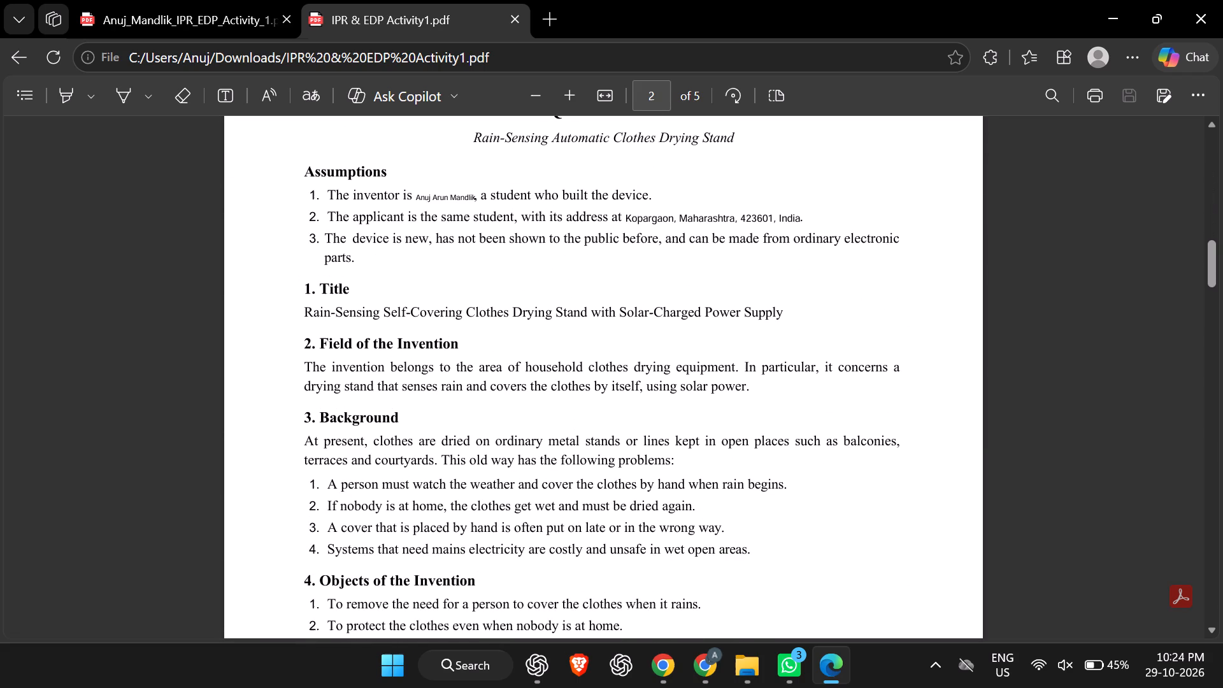
{"action": "scroll", "coordinate": [553, 461], "scroll_direction": "down", "scroll_amount": 5}
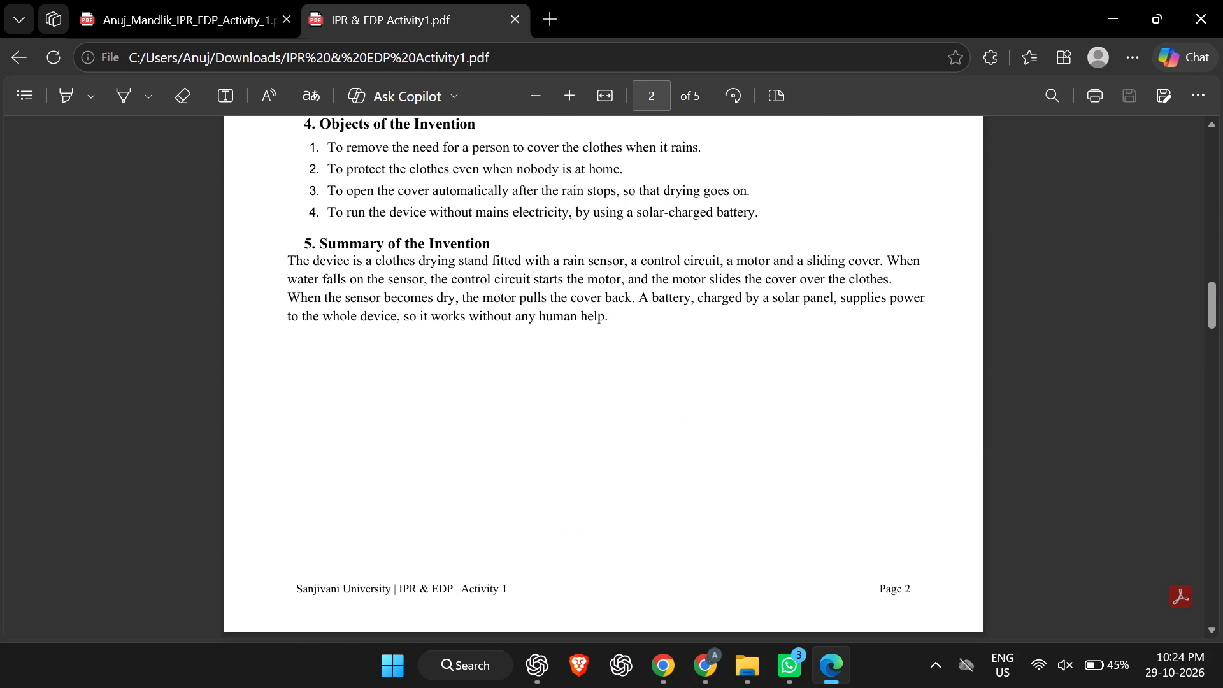
{"action": "scroll", "coordinate": [553, 461], "scroll_direction": "down", "scroll_amount": 7}
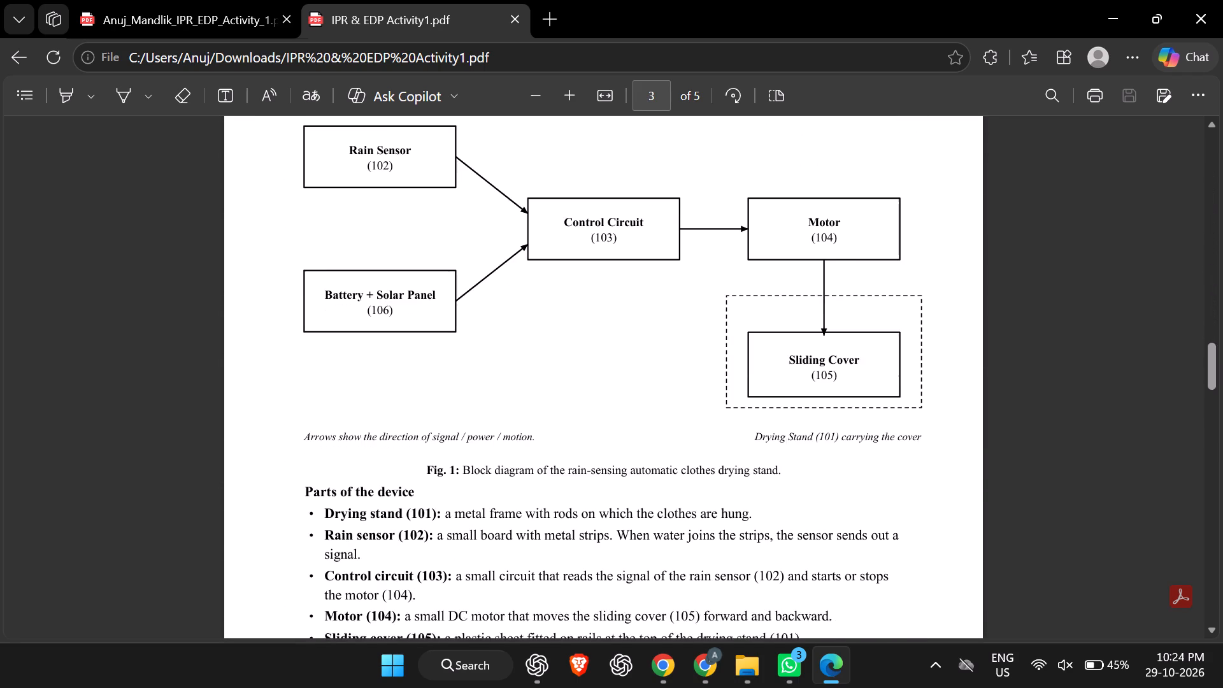
{"action": "scroll", "coordinate": [553, 461], "scroll_direction": "down", "scroll_amount": 8}
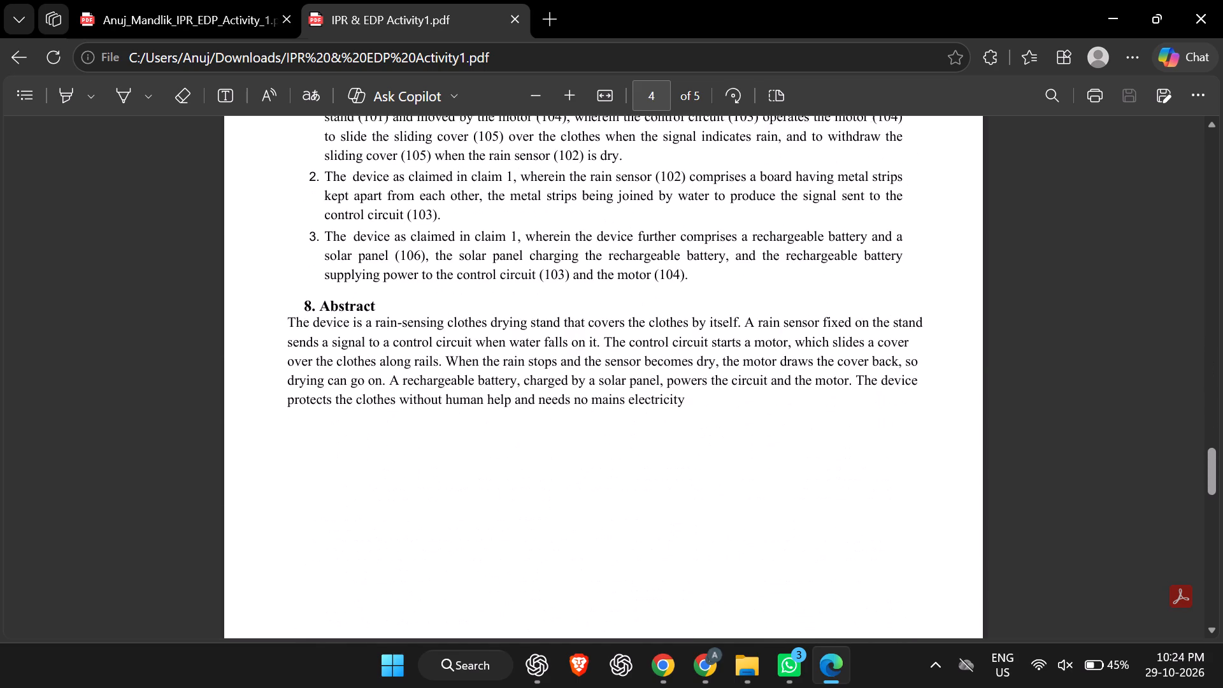
{"action": "scroll", "coordinate": [553, 461], "scroll_direction": "down", "scroll_amount": 6}
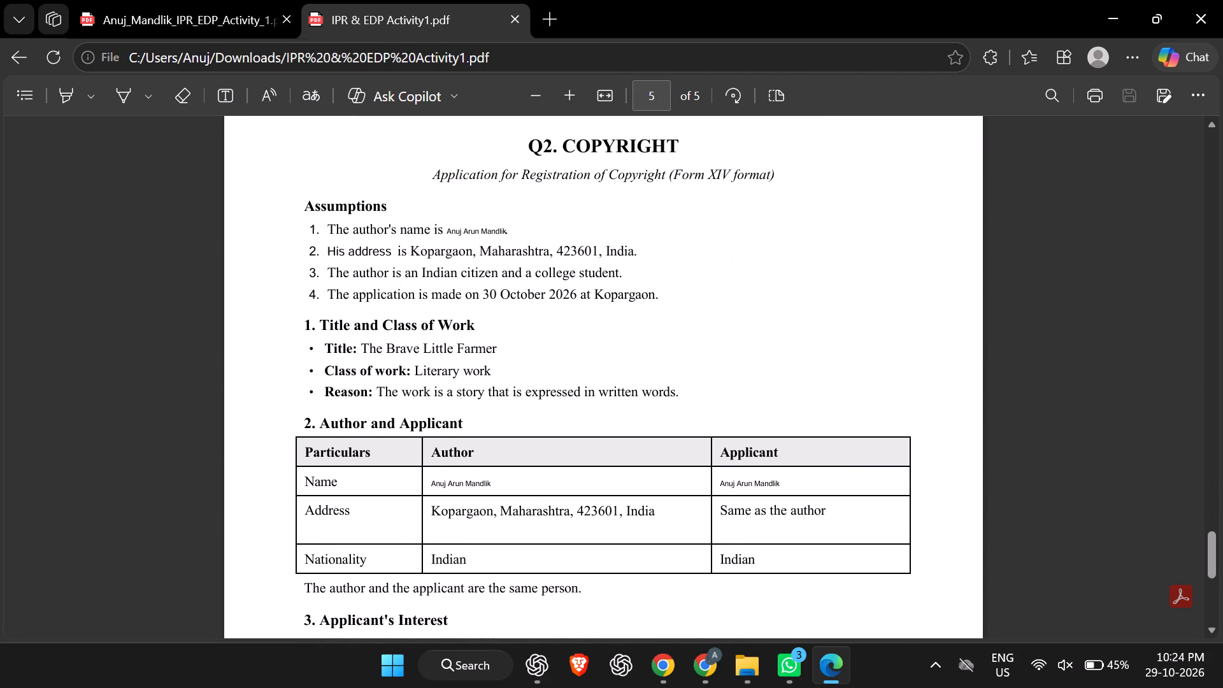
{"action": "scroll", "coordinate": [553, 461], "scroll_direction": "down", "scroll_amount": 6}
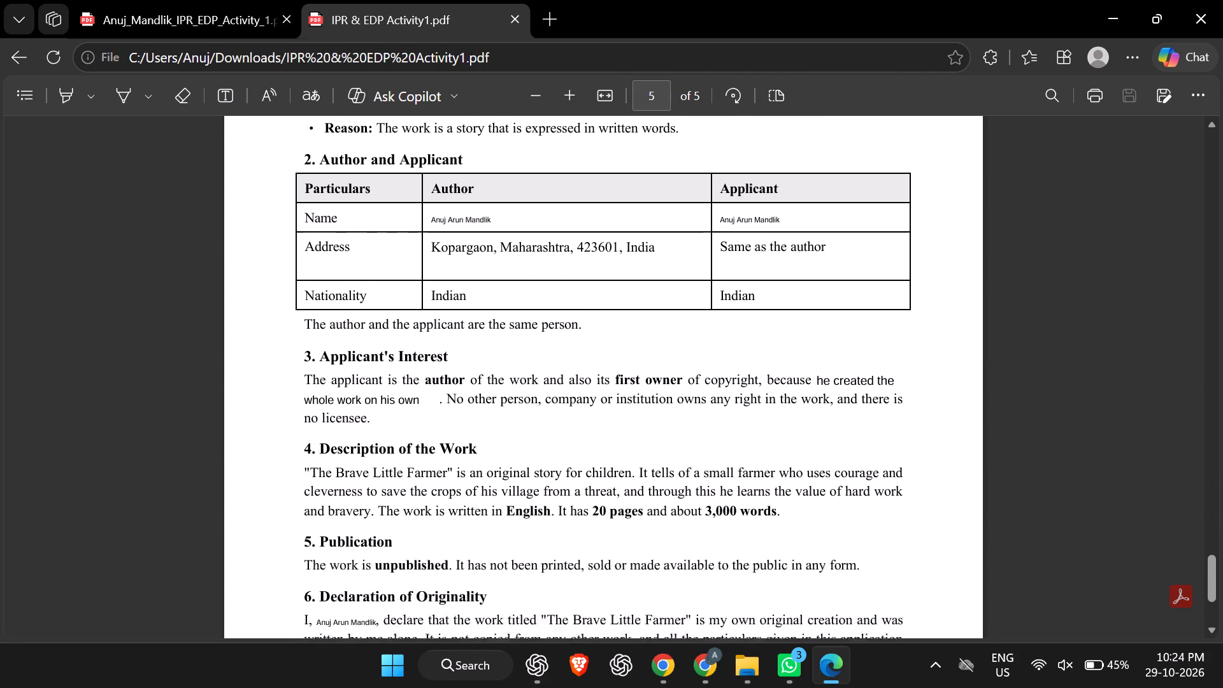
{"action": "scroll", "coordinate": [553, 461], "scroll_direction": "down", "scroll_amount": 4}
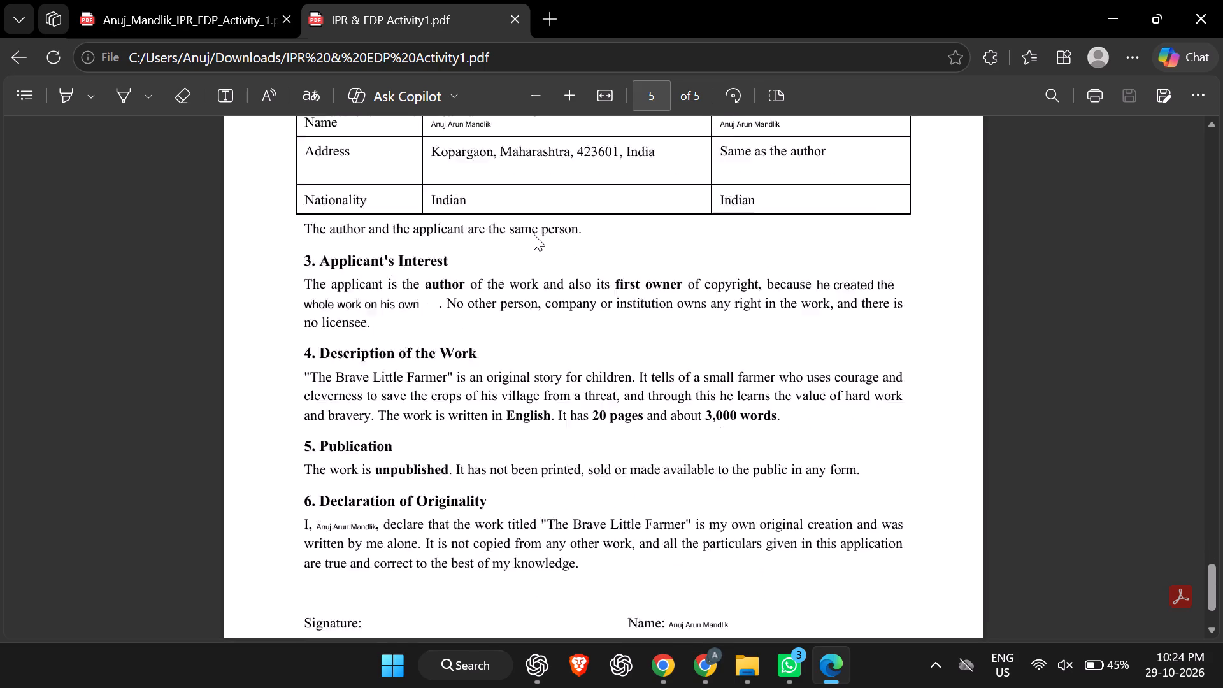
{"action": "scroll", "coordinate": [534, 234], "scroll_direction": "up", "scroll_amount": 6}
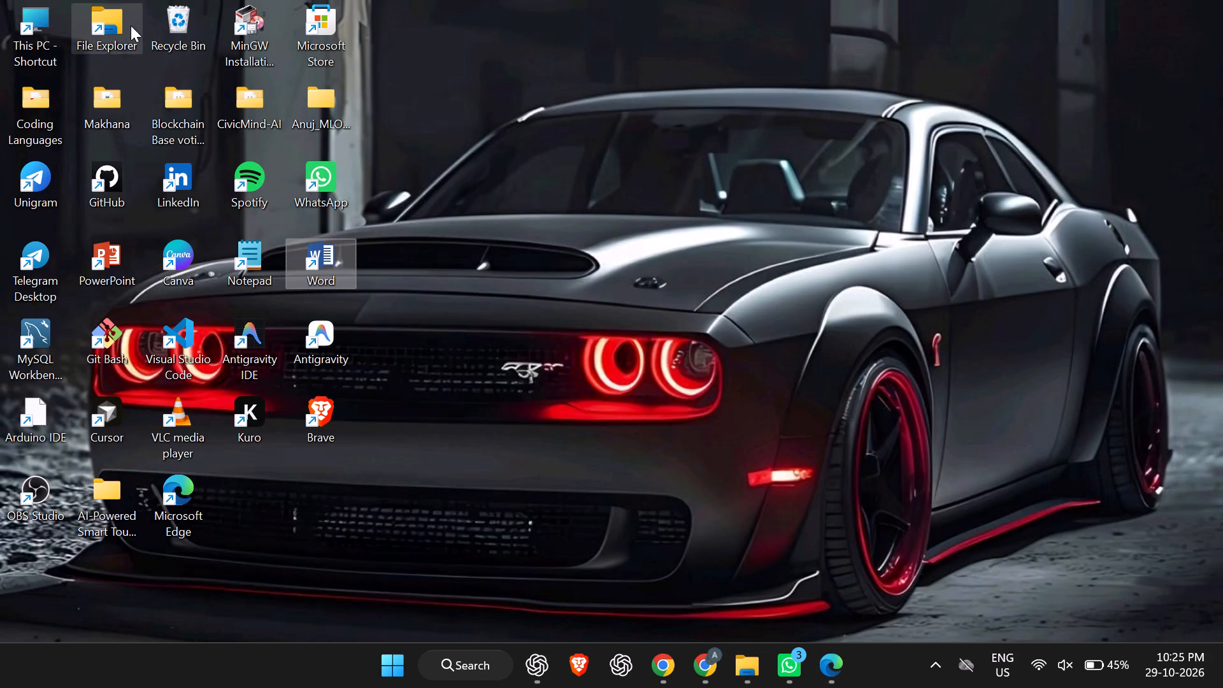
From the Downloads folder, open the "IPR & EDP Activity1" PDF in Word just this once and enable editing.
{"action": "left_click", "coordinate": [741, 552]}
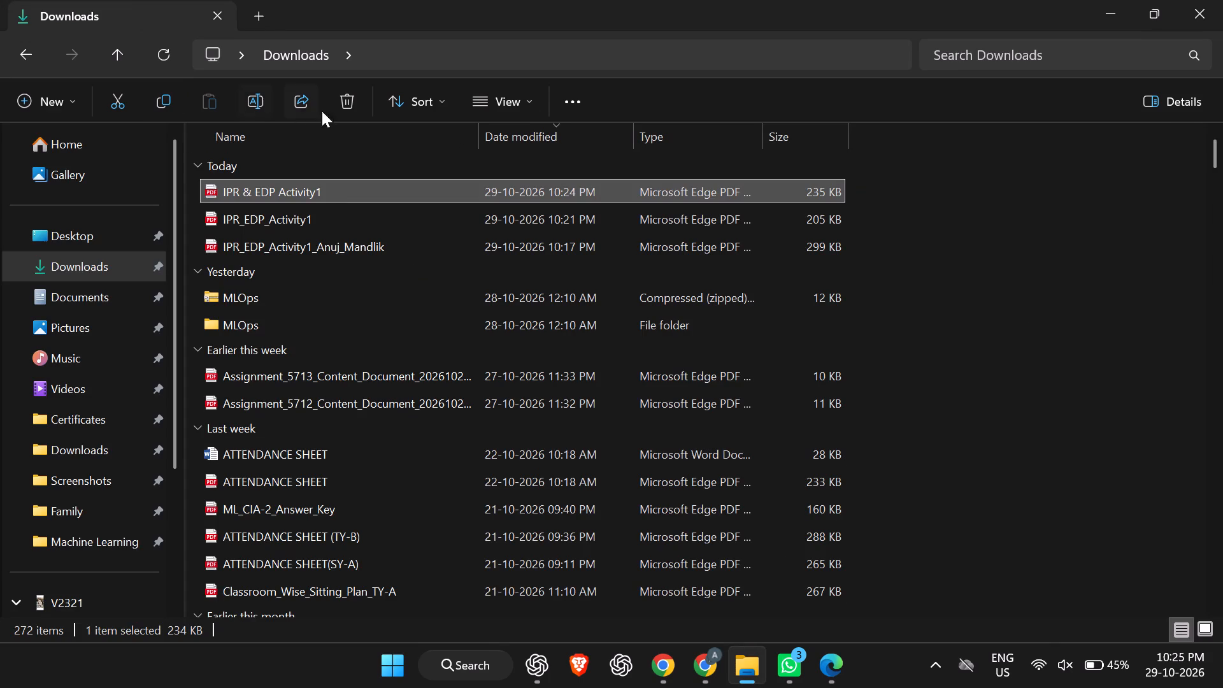
{"action": "right_click", "coordinate": [352, 197]}
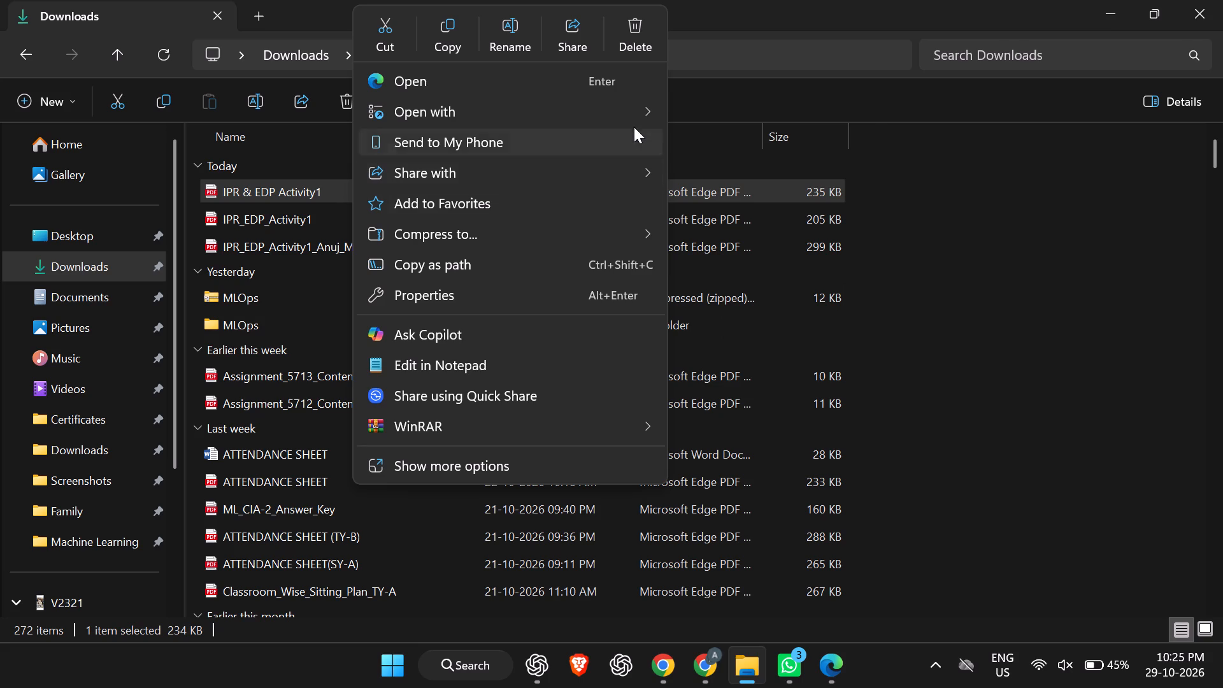
{"action": "left_click", "coordinate": [771, 388]}
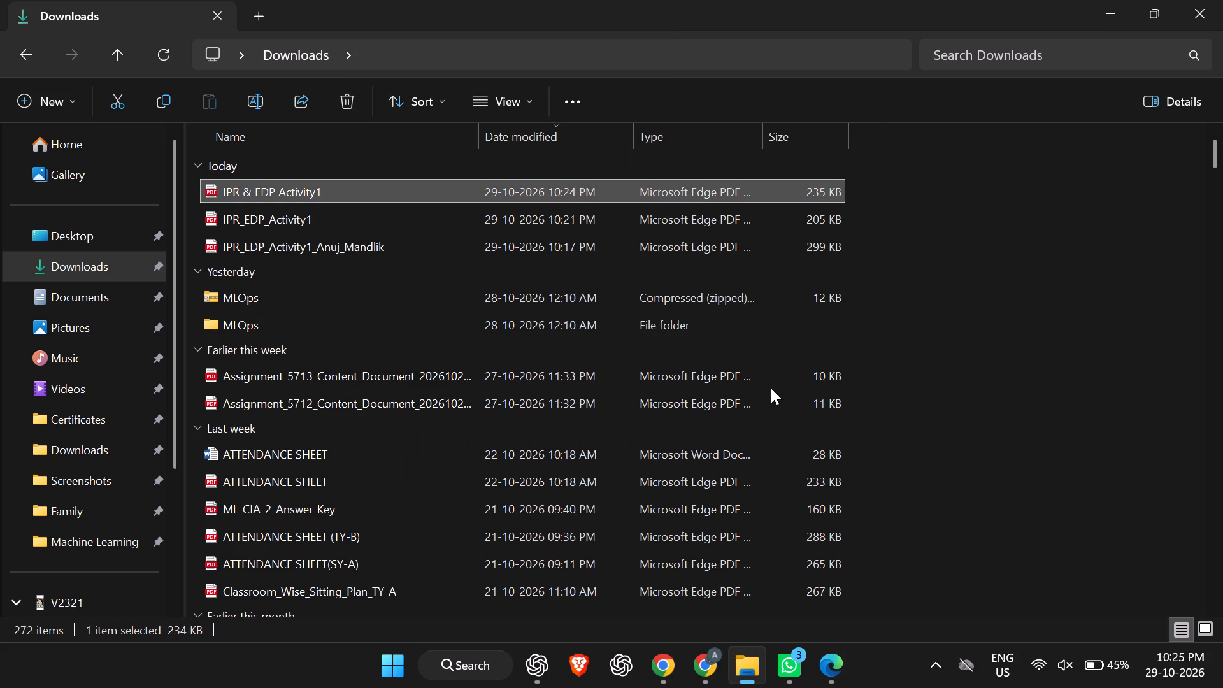
{"action": "scroll", "coordinate": [598, 483], "scroll_direction": "down", "scroll_amount": 5}
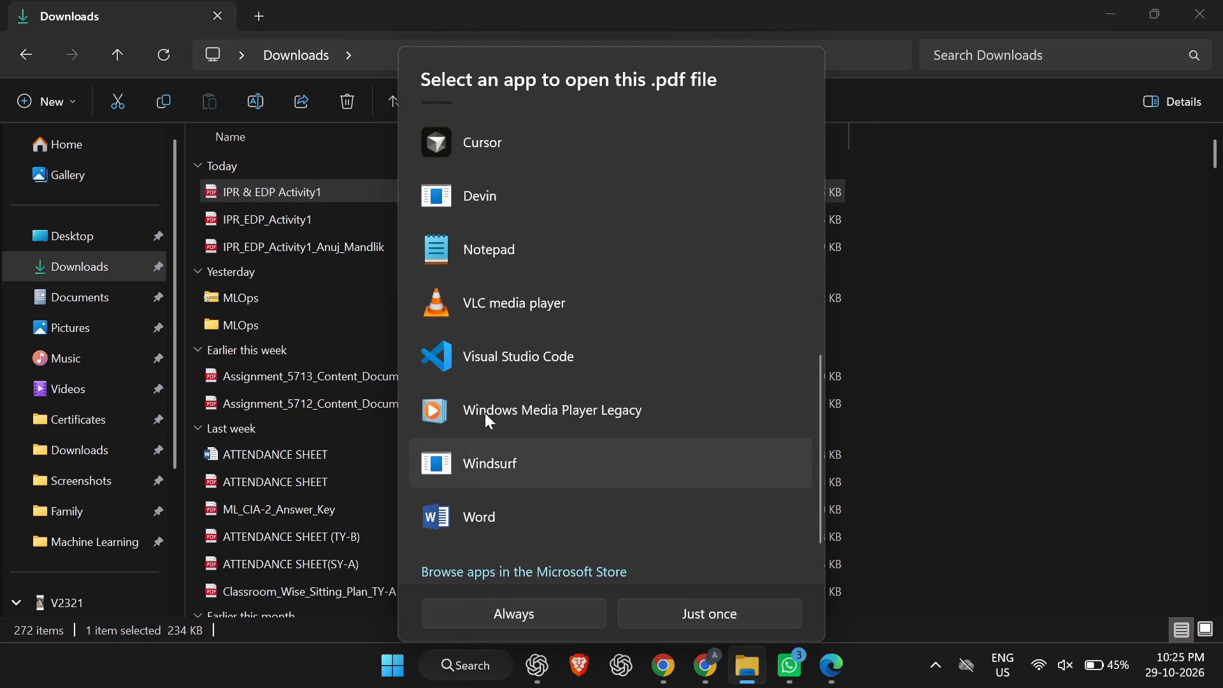
{"action": "left_click", "coordinate": [486, 507]}
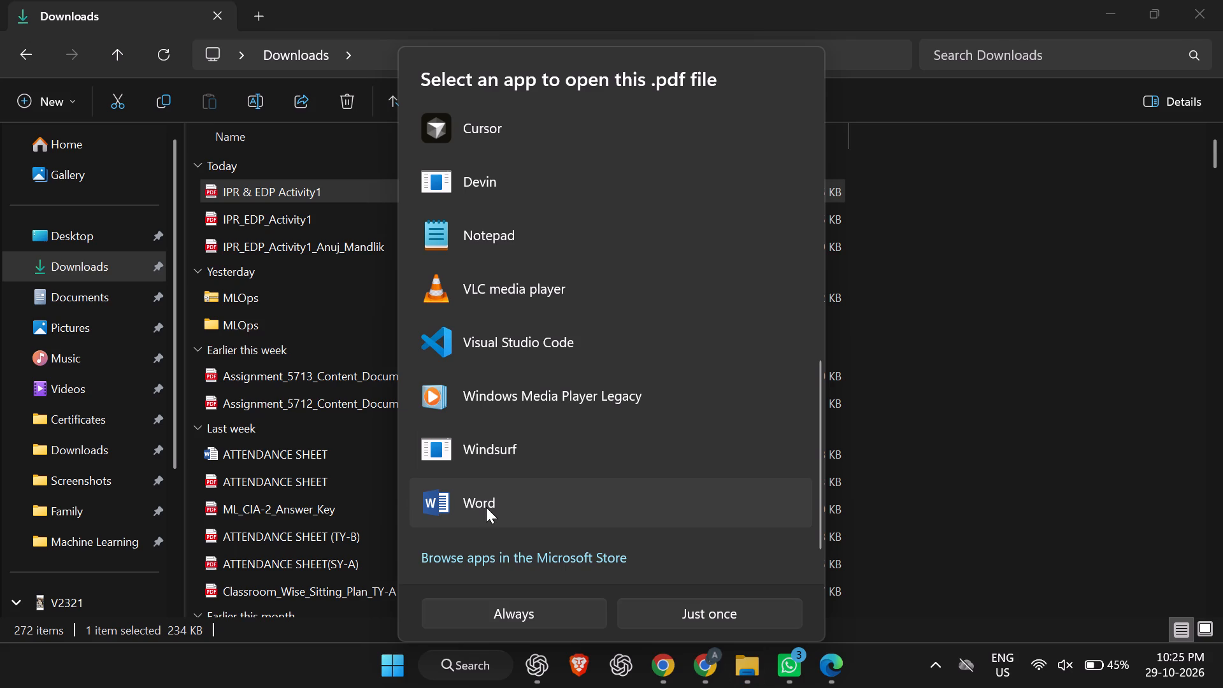
{"action": "left_click", "coordinate": [676, 620]}
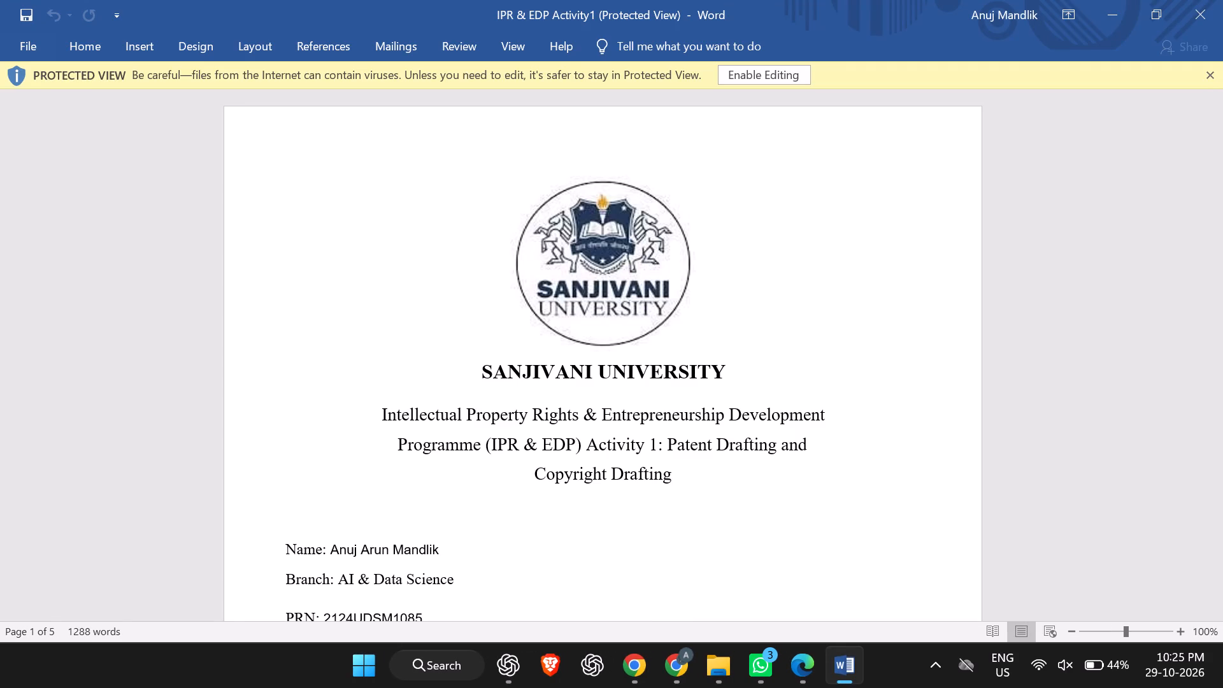
{"action": "left_click", "coordinate": [789, 71]}
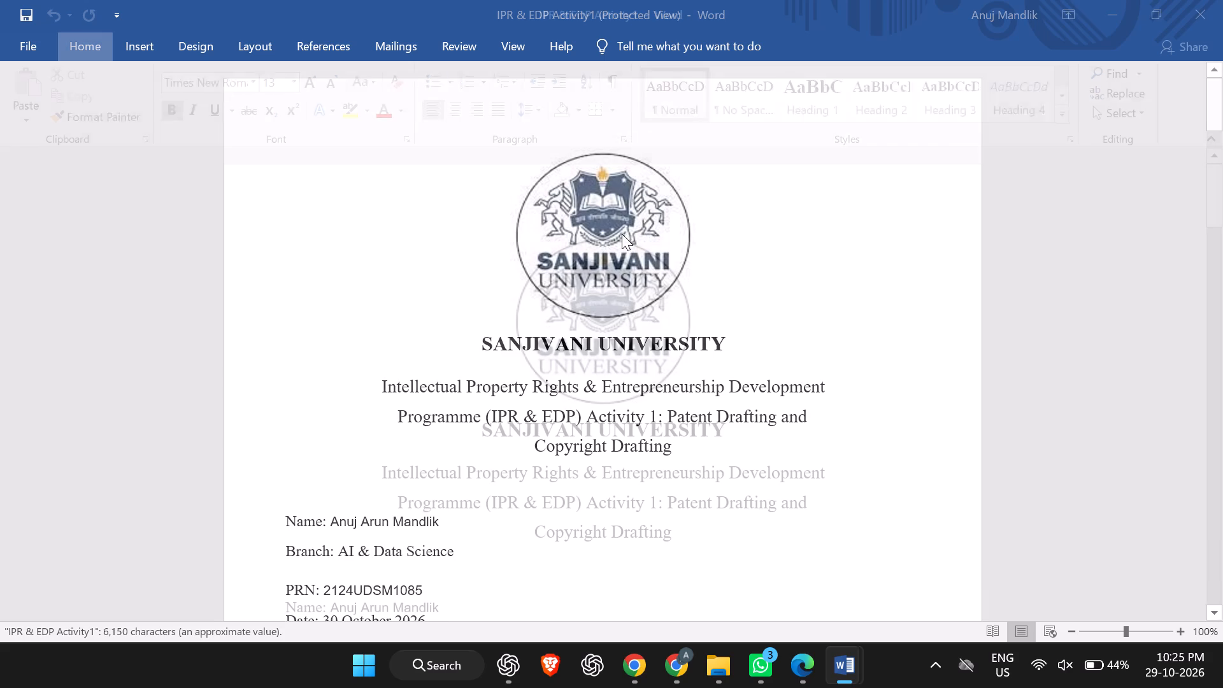
Delete the Nationality and Address lines below the date in the student details on the cover page.
{"action": "scroll", "coordinate": [592, 371], "scroll_direction": "down", "scroll_amount": 4}
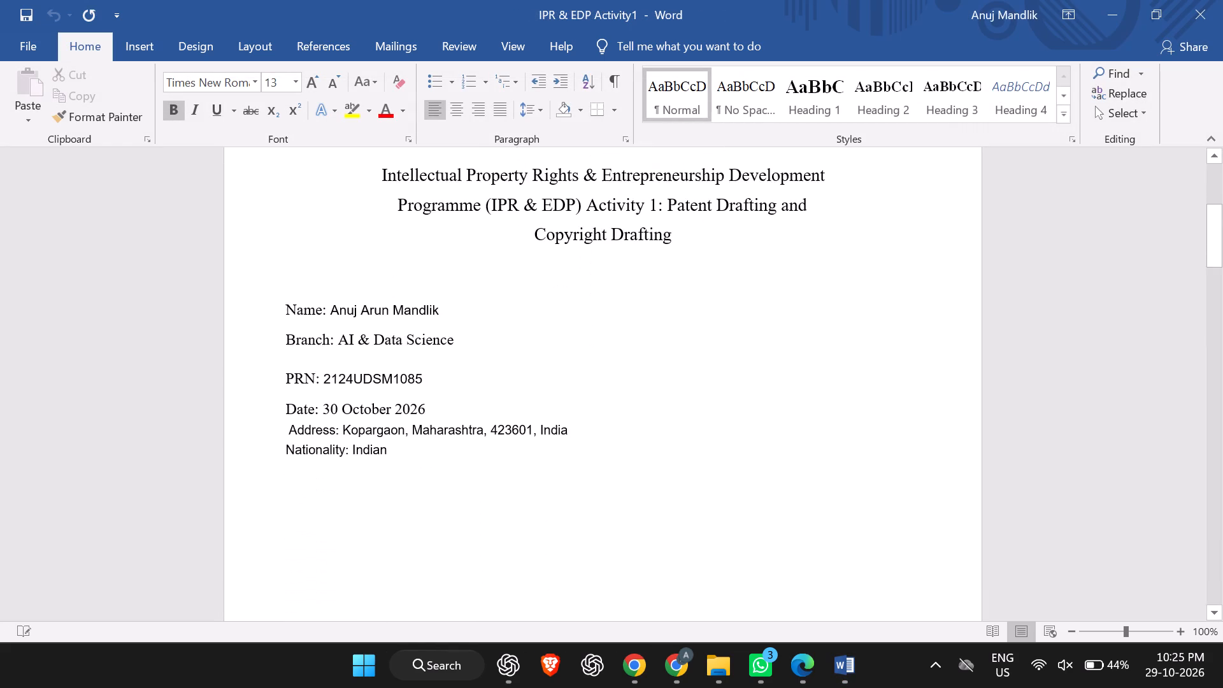
{"action": "left_click_drag", "start_coordinate": [397, 401], "coordinate": [321, 394]}
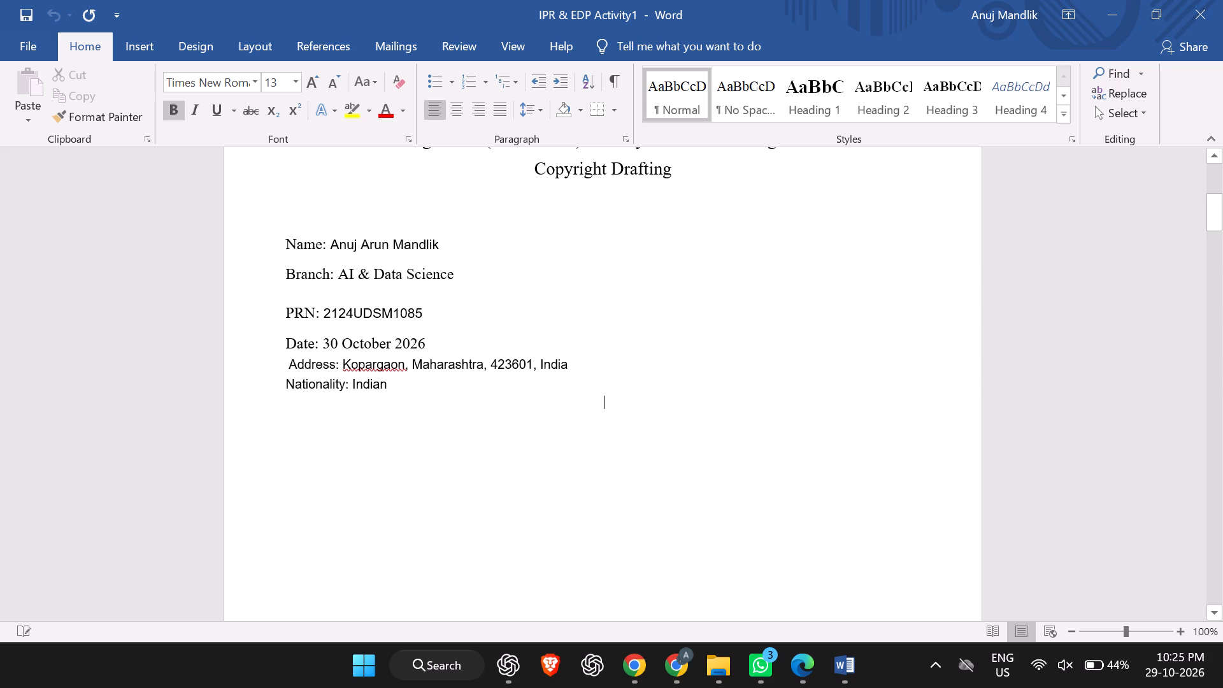
{"action": "left_click_drag", "start_coordinate": [321, 394], "coordinate": [311, 384]}
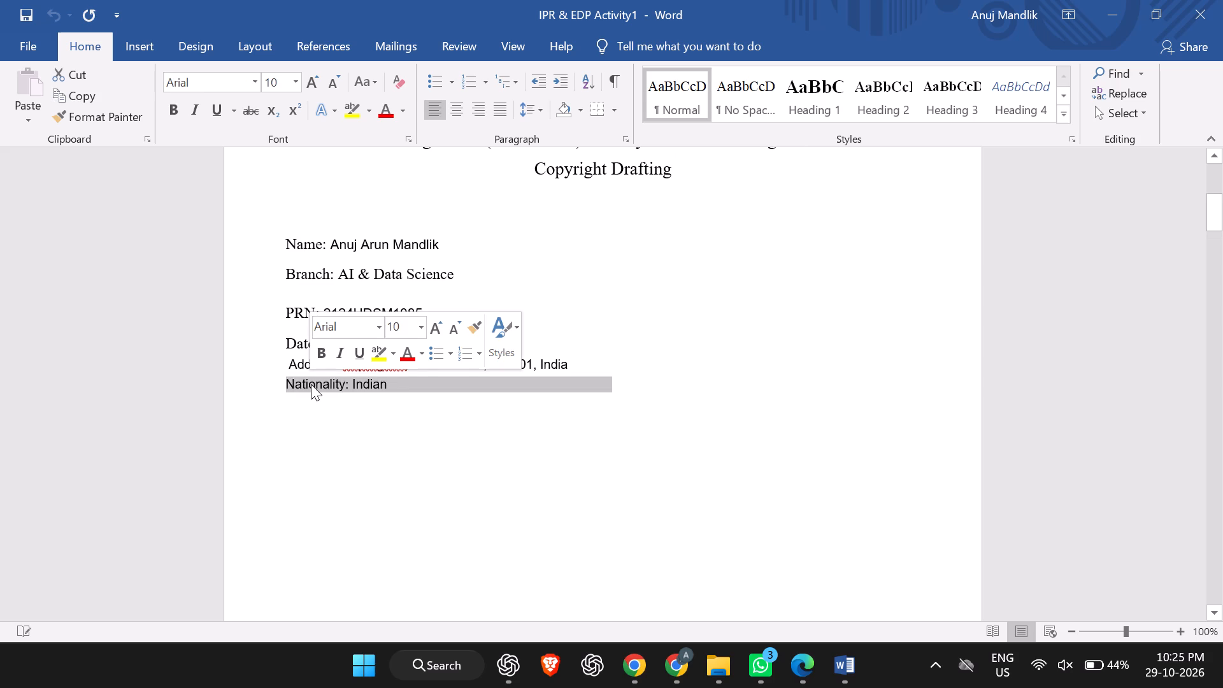
{"action": "key", "text": "BackSpace"}
{"action": "key", "text": "BackSpace"}
{"action": "key", "text": "BackSpace"}
{"action": "key", "text": "BackSpace"}
{"action": "key", "text": "BackSpace"}
{"action": "key", "text": "BackSpace"}
{"action": "key", "text": "BackSpace"}
{"action": "key", "text": "BackSpace"}
{"action": "key", "text": "BackSpace"}
{"action": "key", "text": "BackSpace"}
{"action": "key", "text": "BackSpace"}
{"action": "key", "text": "BackSpace"}
{"action": "key", "text": "BackSpace"}
{"action": "key", "text": "BackSpace"}
{"action": "key", "text": "BackSpace"}
{"action": "key", "text": "BackSpace"}
{"action": "key", "text": "BackSpace"}
{"action": "key", "text": "BackSpace"}
{"action": "key", "text": "BackSpace"}
{"action": "key", "text": "BackSpace"}
{"action": "key", "text": "BackSpace"}
{"action": "key", "text": "BackSpace"}
{"action": "key", "text": "BackSpace"}
{"action": "key", "text": "BackSpace"}
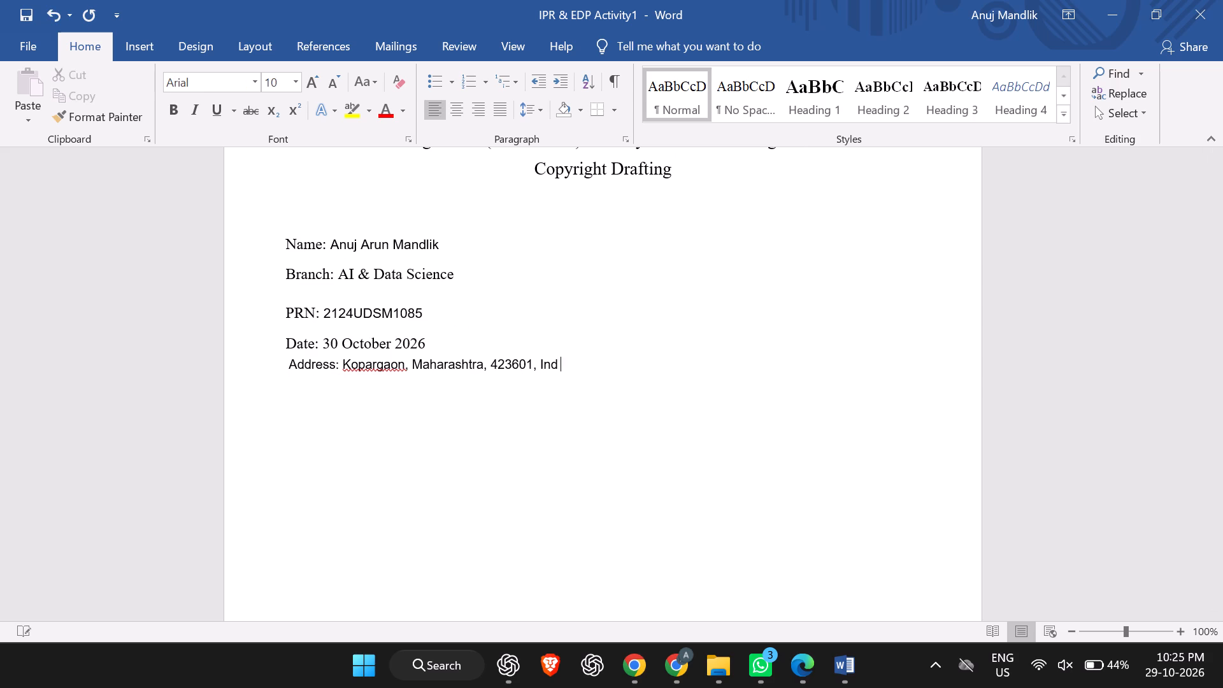
{"action": "key", "text": "BackSpace"}
{"action": "key", "text": "BackSpace"}
{"action": "key", "text": "BackSpace"}
{"action": "key", "text": "BackSpace"}
{"action": "key", "text": "BackSpace"}
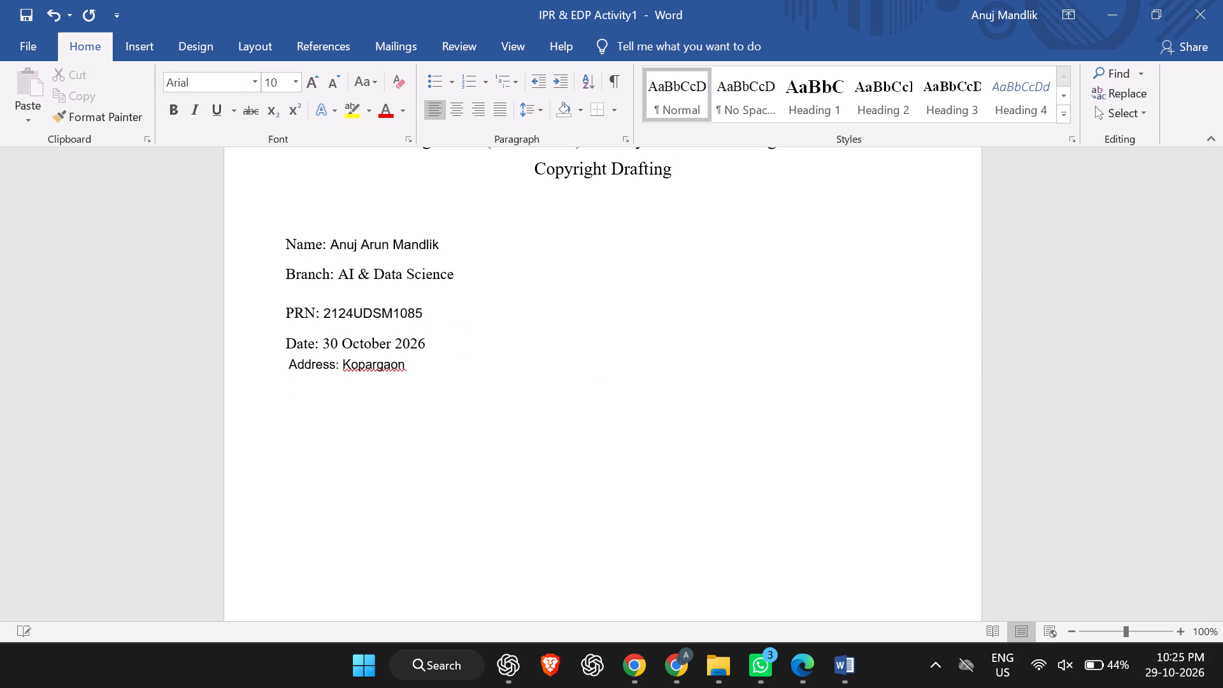
{"action": "key", "text": "BackSpace"}
{"action": "key", "text": "BackSpace"}
{"action": "key", "text": "BackSpace"}
{"action": "key", "text": "BackSpace"}
{"action": "key", "text": "BackSpace"}
{"action": "key", "text": "BackSpace"}
{"action": "key", "text": "BackSpace"}
{"action": "key", "text": "BackSpace"}
{"action": "key", "text": "BackSpace"}
{"action": "key", "text": "BackSpace"}
{"action": "key", "text": "BackSpace"}
{"action": "key", "text": "BackSpace"}
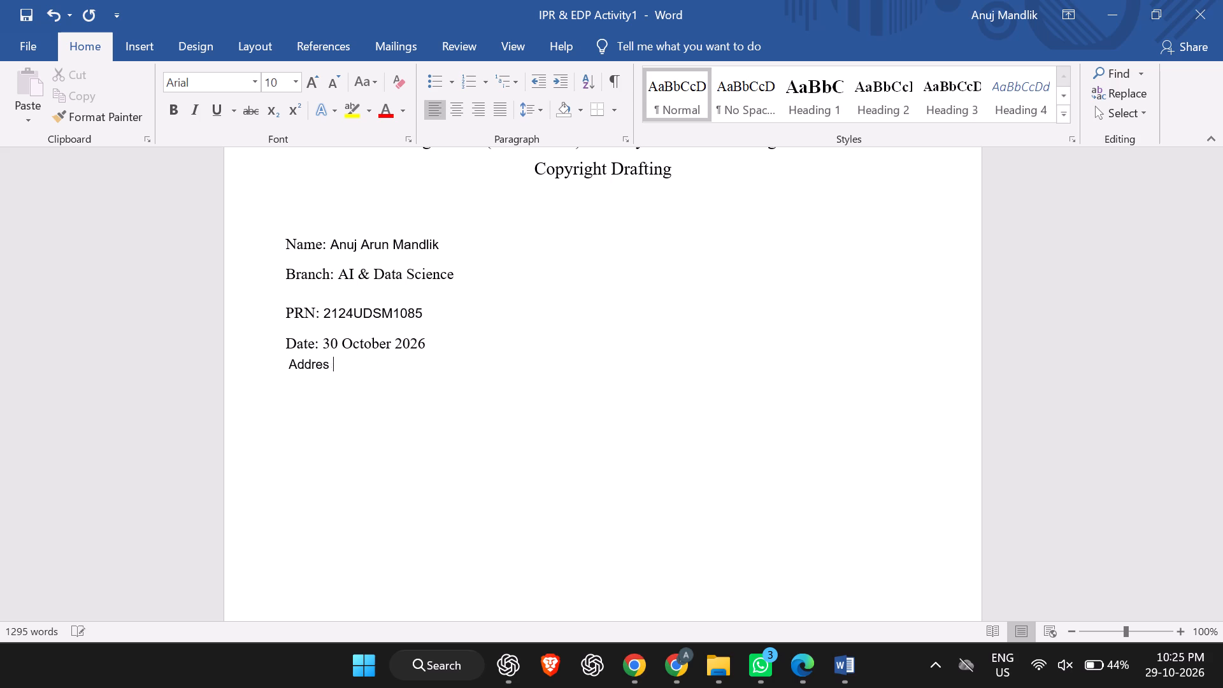
{"action": "key", "text": "BackSpace"}
{"action": "key", "text": "BackSpace"}
{"action": "key", "text": "BackSpace"}
{"action": "key", "text": "BackSpace"}
{"action": "key", "text": "BackSpace"}
{"action": "key", "text": "BackSpace"}
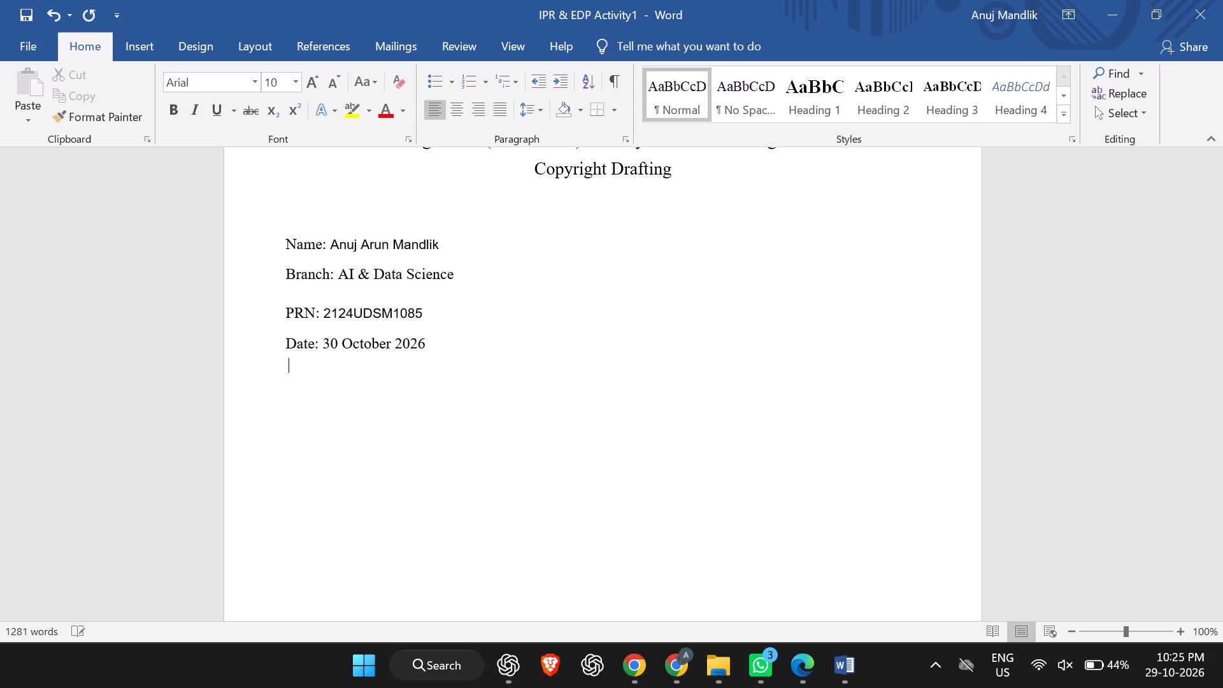
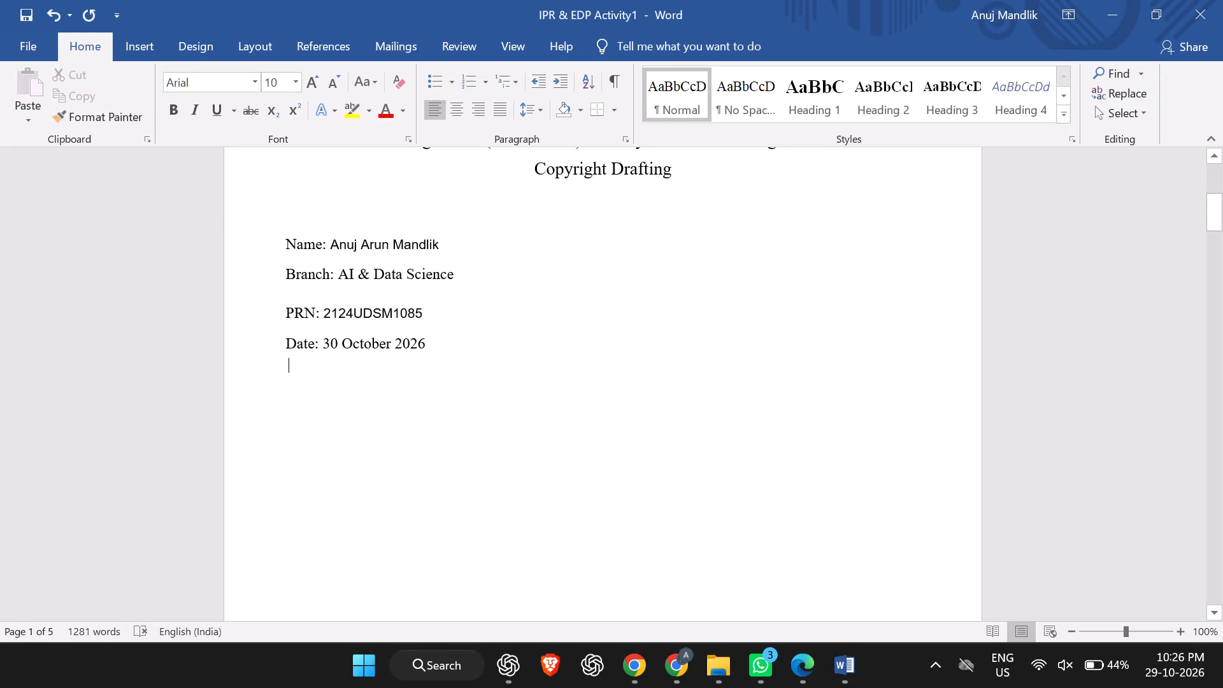
Set the font of the Name, Branch, PRN and Date lines on the cover page to Times New Roman.
{"action": "left_click_drag", "start_coordinate": [517, 376], "coordinate": [273, 242]}
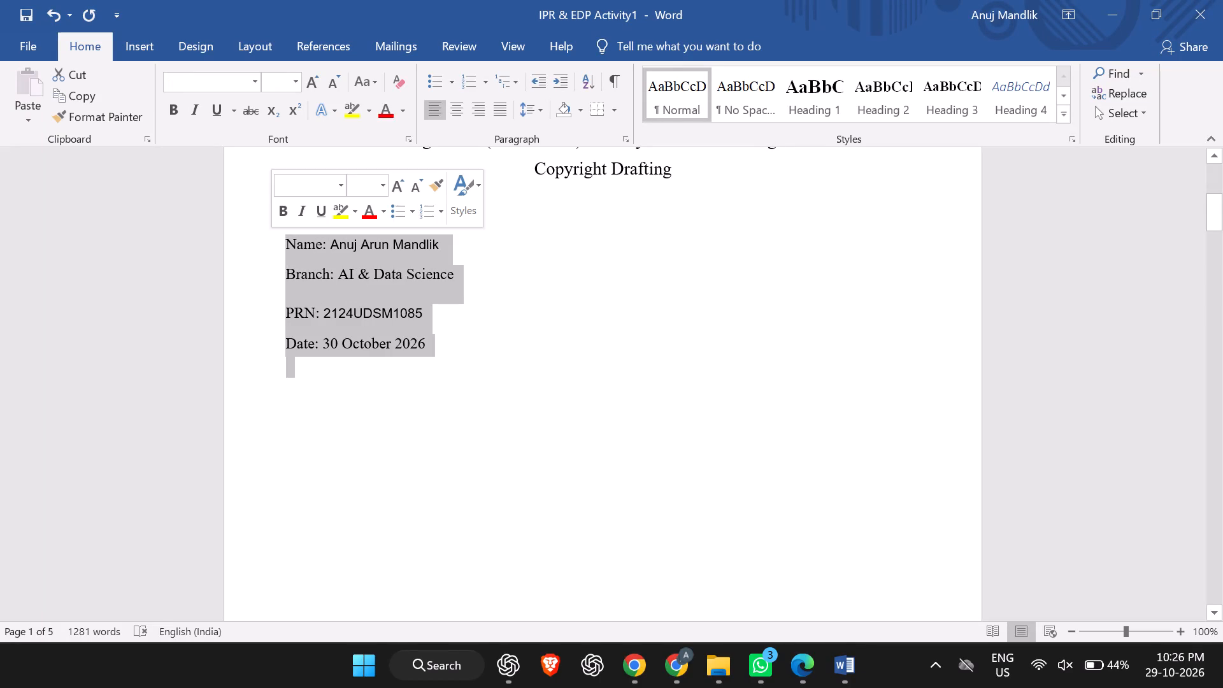
{"action": "left_click", "coordinate": [255, 84]}
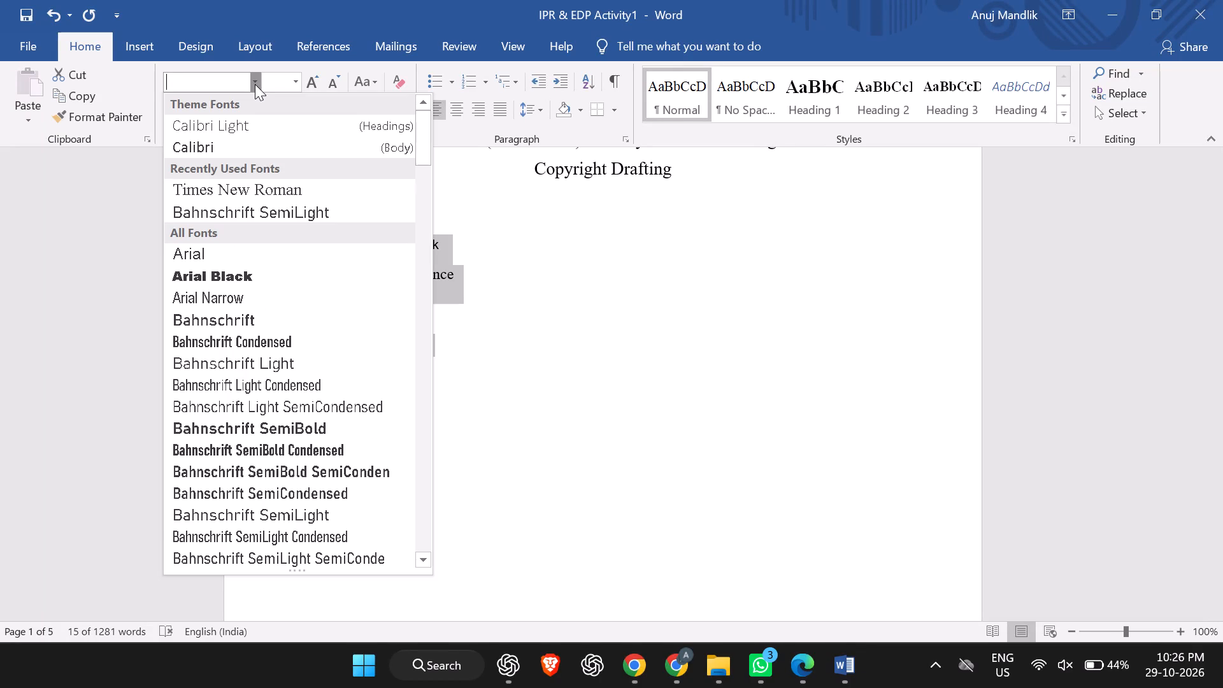
{"action": "left_click", "coordinate": [259, 195]}
{"action": "left_click", "coordinate": [647, 363]}
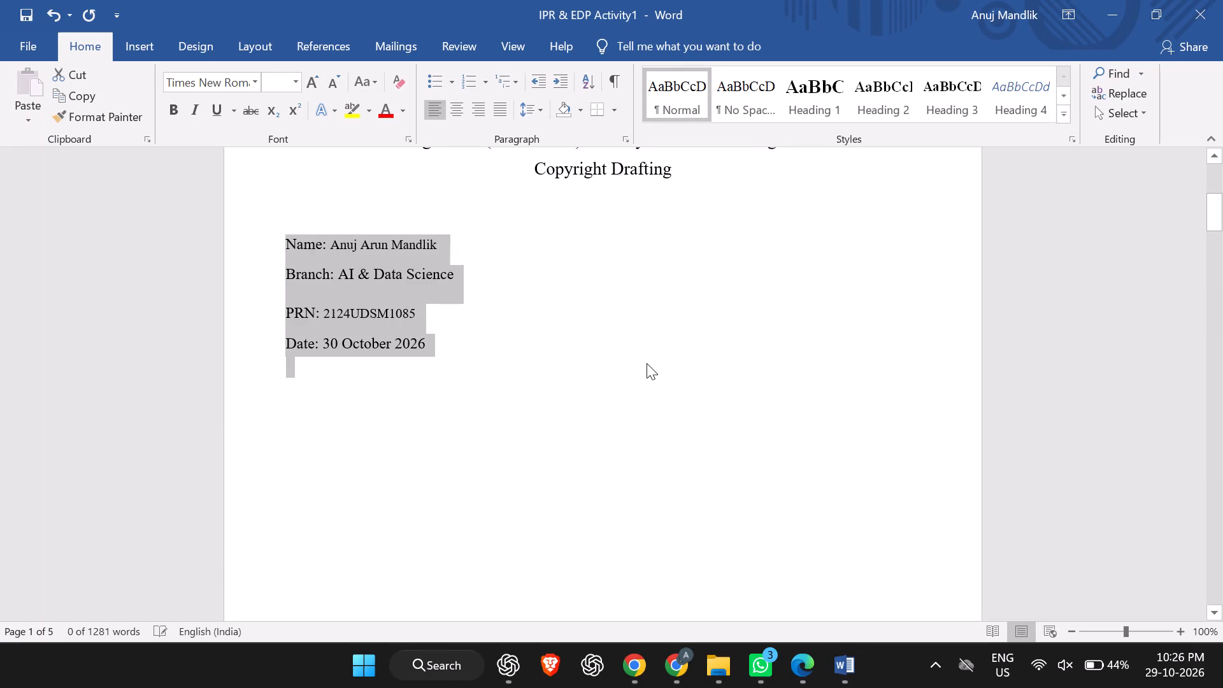
Increase the font size of the student's name in the cover page's Name line to 12.
{"action": "scroll", "coordinate": [647, 363], "scroll_direction": "down", "scroll_amount": 1}
{"action": "left_click_drag", "start_coordinate": [452, 243], "coordinate": [349, 248]}
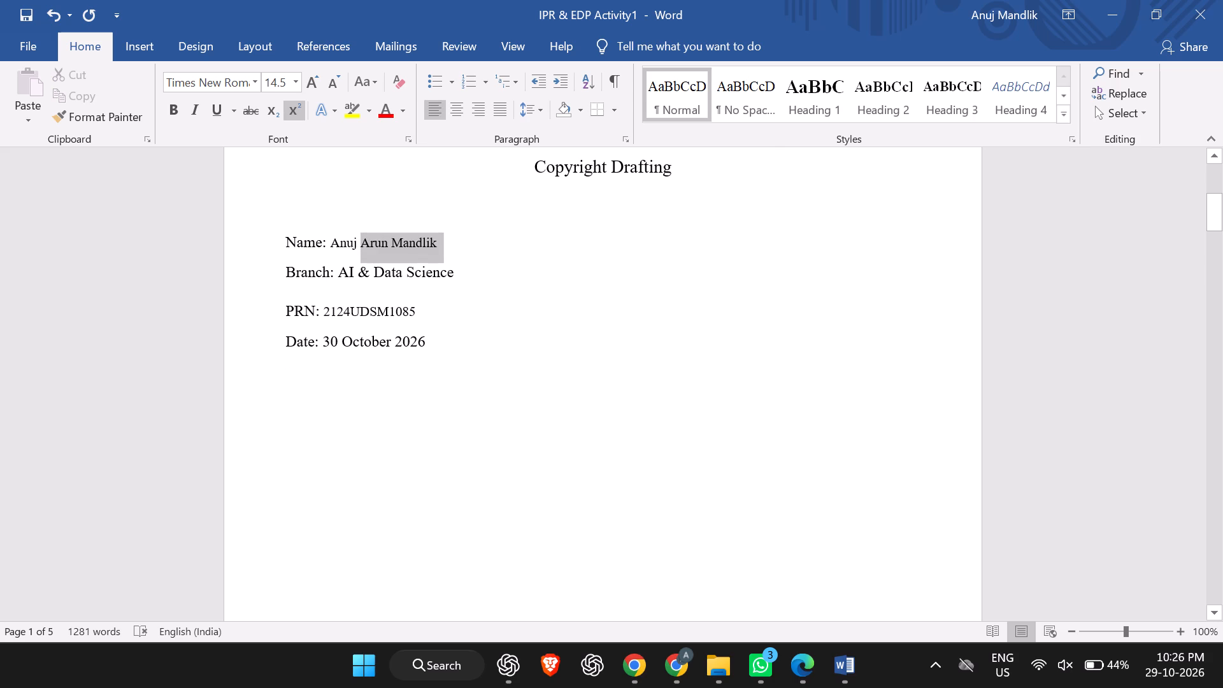
{"action": "left_click_drag", "start_coordinate": [349, 248], "coordinate": [337, 247]}
{"action": "left_click", "coordinate": [322, 240]}
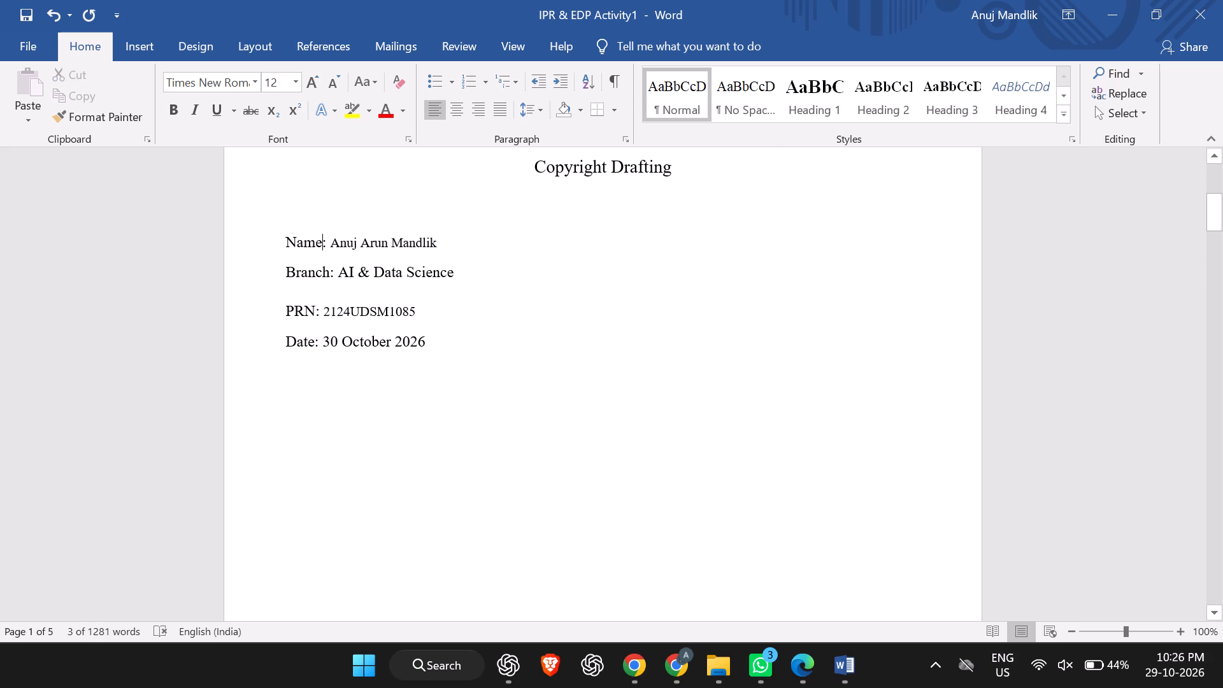
{"action": "double_click", "coordinate": [287, 241]}
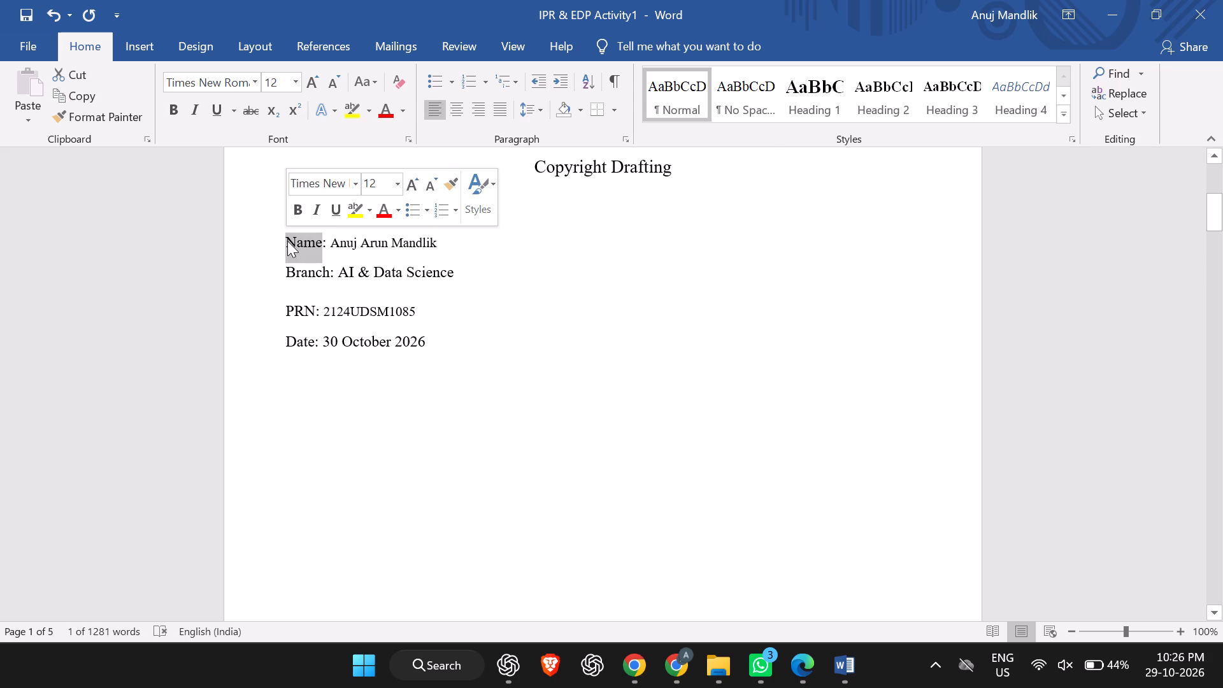
{"action": "left_click_drag", "start_coordinate": [445, 241], "coordinate": [344, 244]}
{"action": "left_click", "coordinate": [466, 192]}
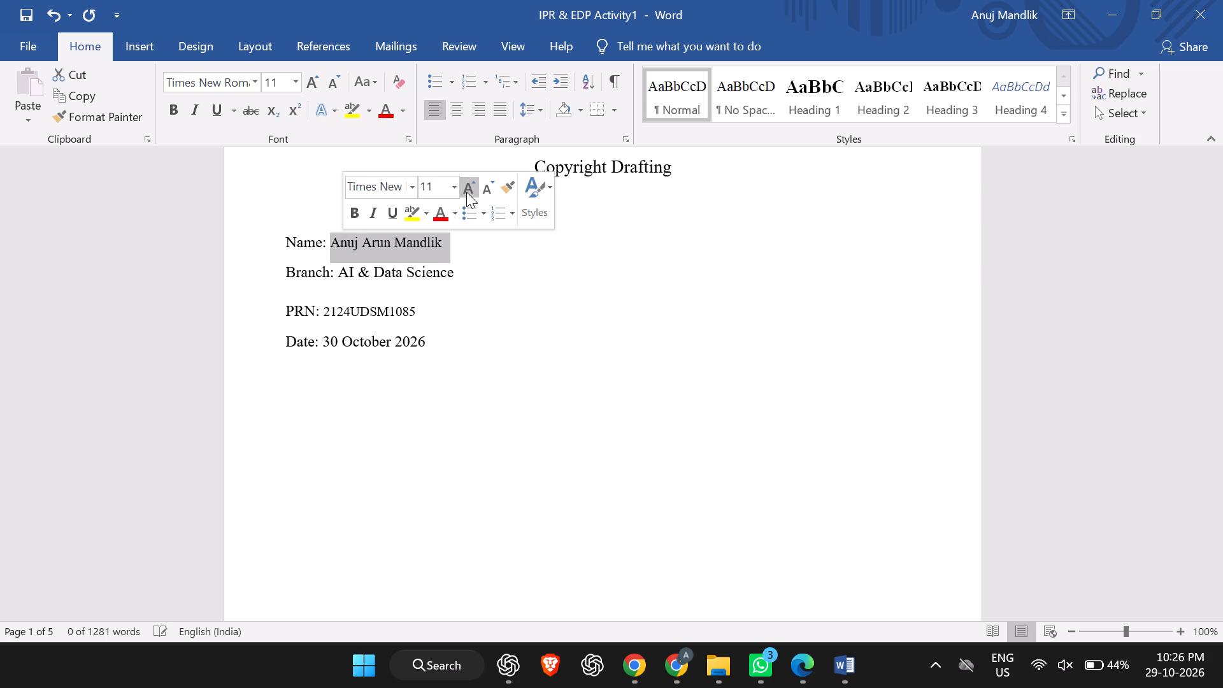
{"action": "left_click", "coordinate": [466, 192]}
{"action": "left_click", "coordinate": [538, 284]}
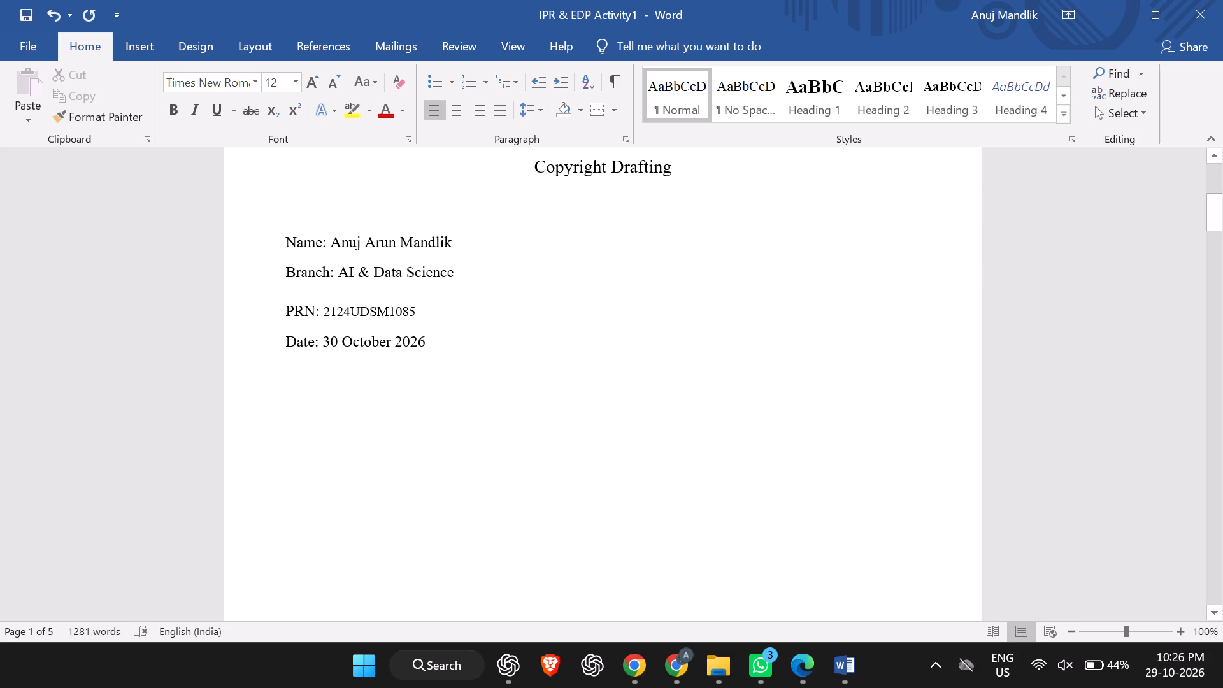
Increase the font size of the PRN value on the cover page by two increments.
{"action": "left_click", "coordinate": [440, 341]}
{"action": "left_click_drag", "start_coordinate": [440, 341], "coordinate": [431, 340]}
{"action": "left_click_drag", "start_coordinate": [429, 312], "coordinate": [326, 310]}
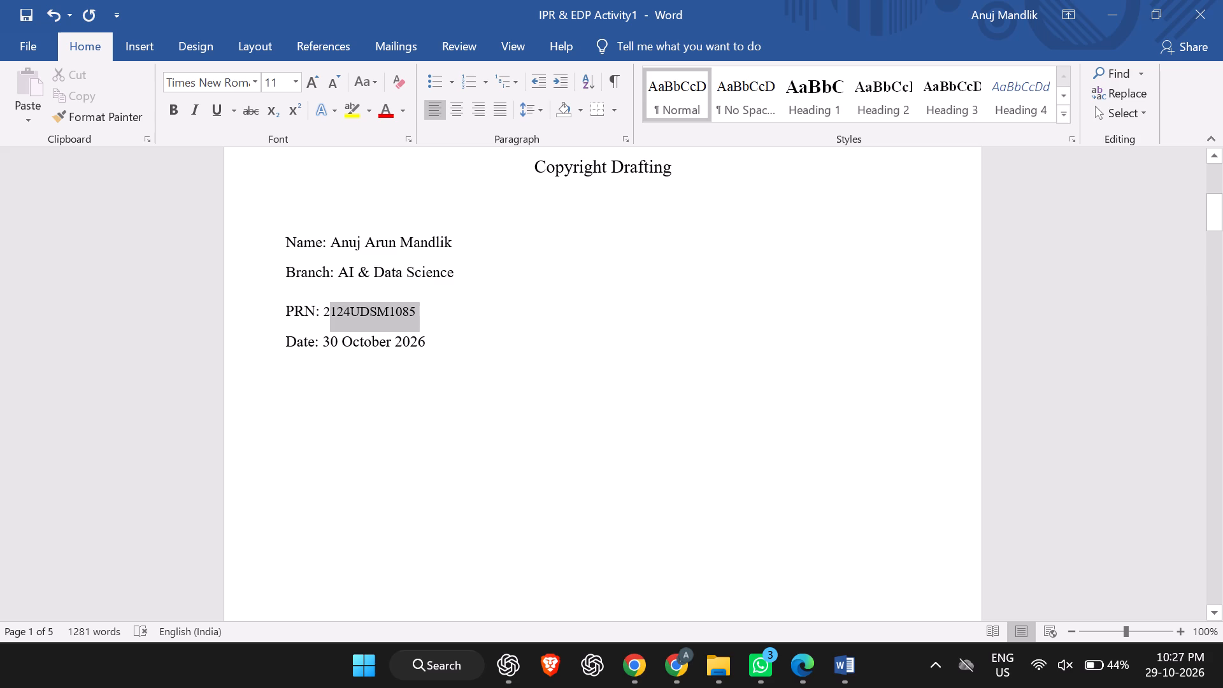
{"action": "left_click_drag", "start_coordinate": [326, 310], "coordinate": [325, 310]}
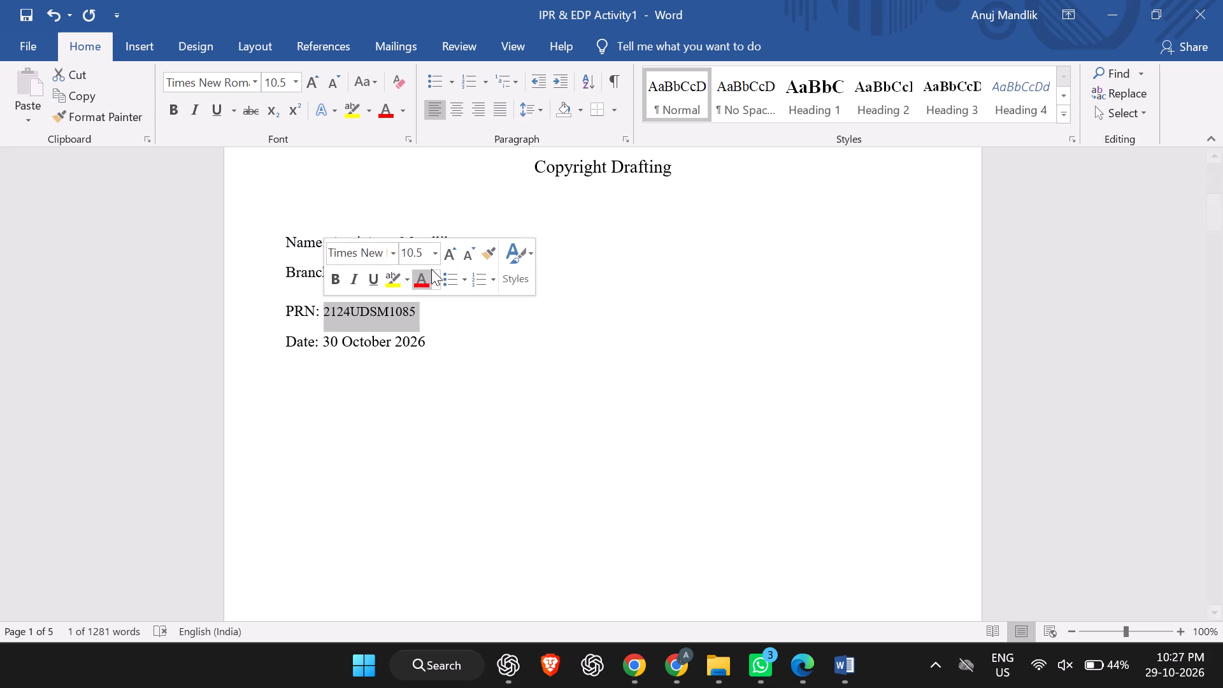
{"action": "double_click", "coordinate": [450, 261]}
{"action": "left_click", "coordinate": [537, 379]}
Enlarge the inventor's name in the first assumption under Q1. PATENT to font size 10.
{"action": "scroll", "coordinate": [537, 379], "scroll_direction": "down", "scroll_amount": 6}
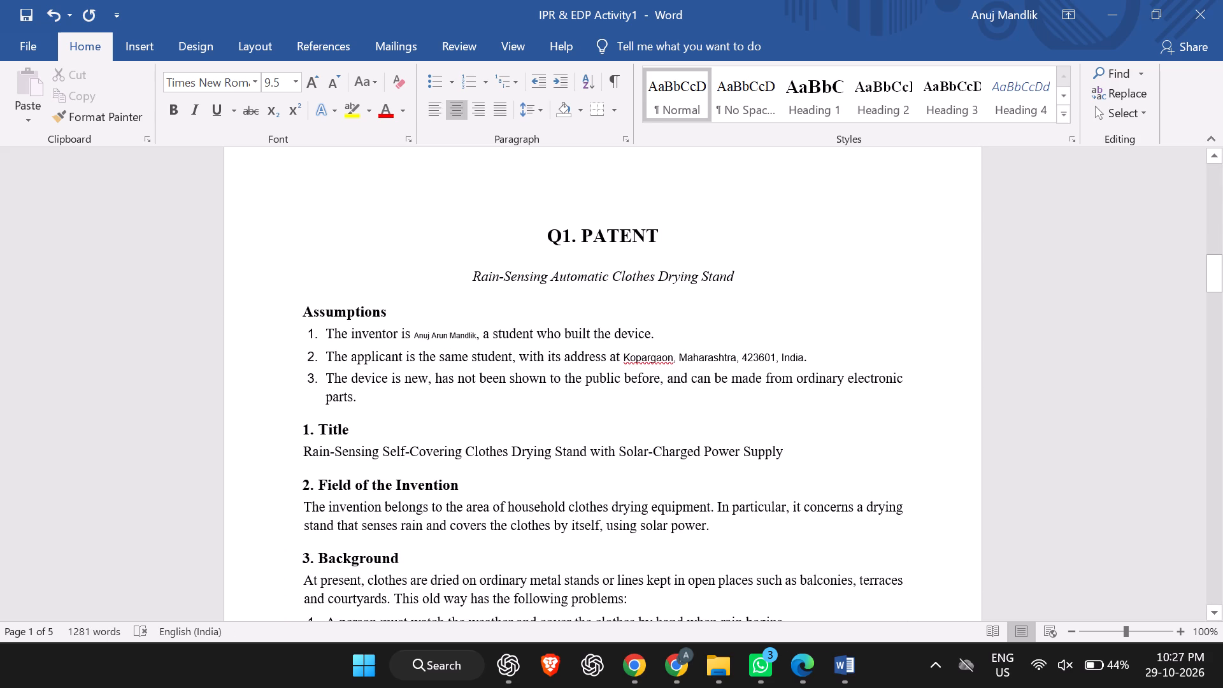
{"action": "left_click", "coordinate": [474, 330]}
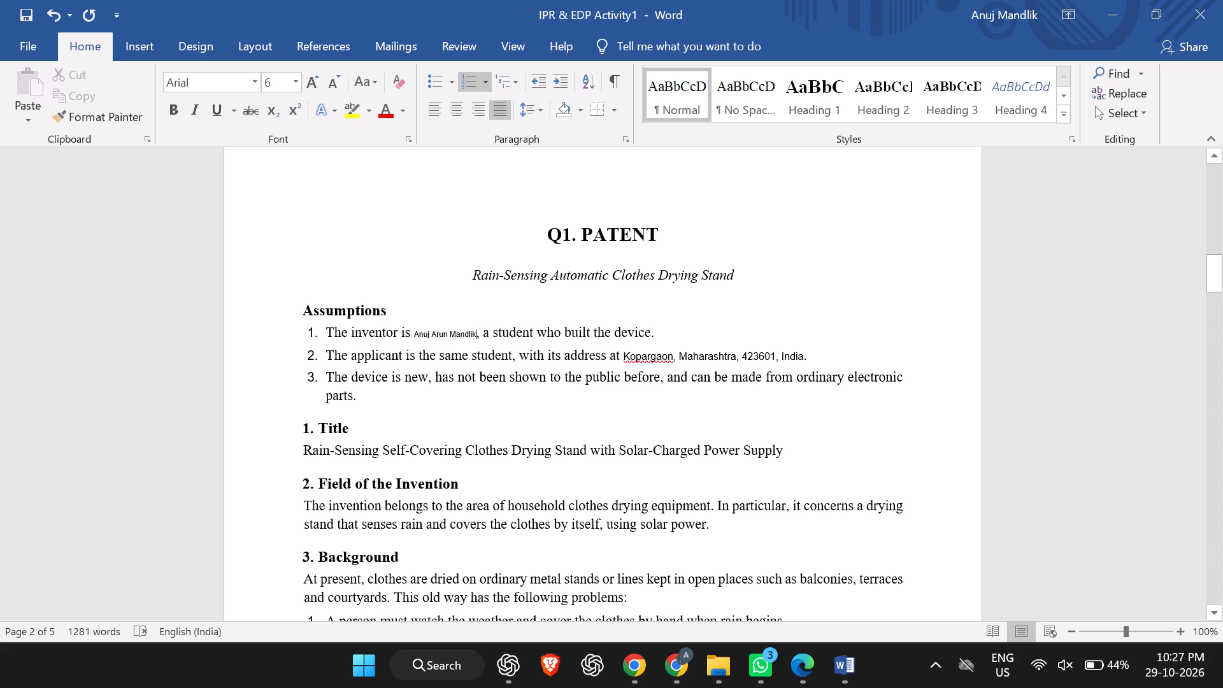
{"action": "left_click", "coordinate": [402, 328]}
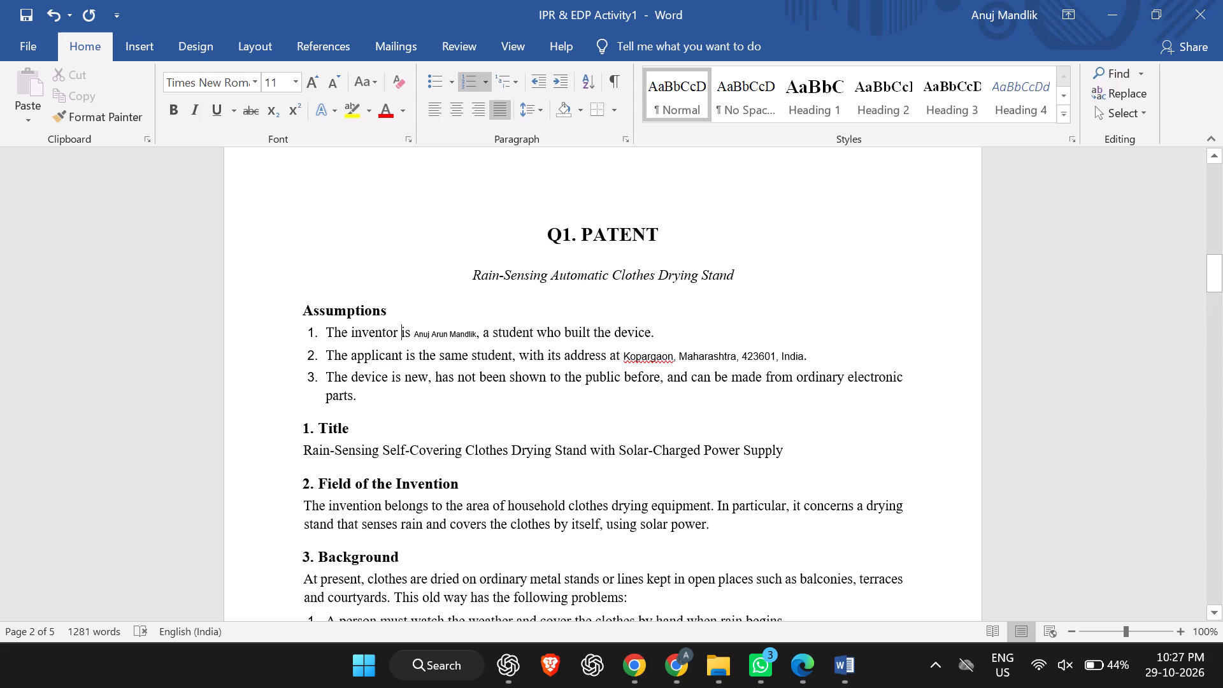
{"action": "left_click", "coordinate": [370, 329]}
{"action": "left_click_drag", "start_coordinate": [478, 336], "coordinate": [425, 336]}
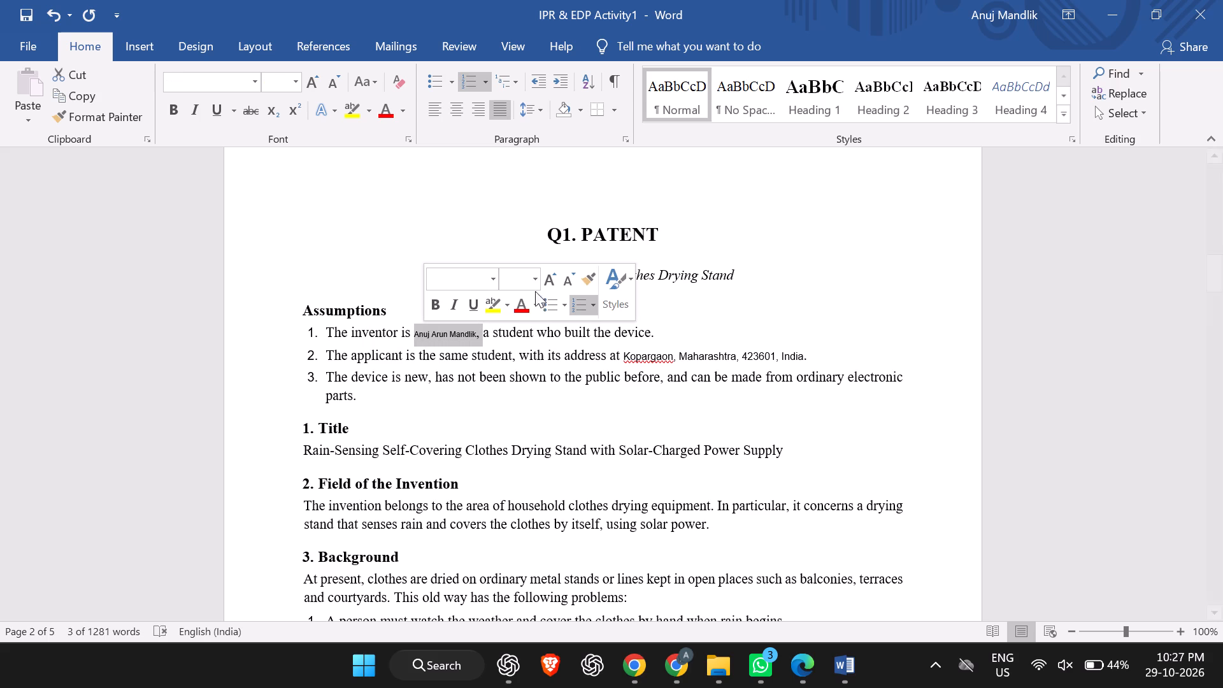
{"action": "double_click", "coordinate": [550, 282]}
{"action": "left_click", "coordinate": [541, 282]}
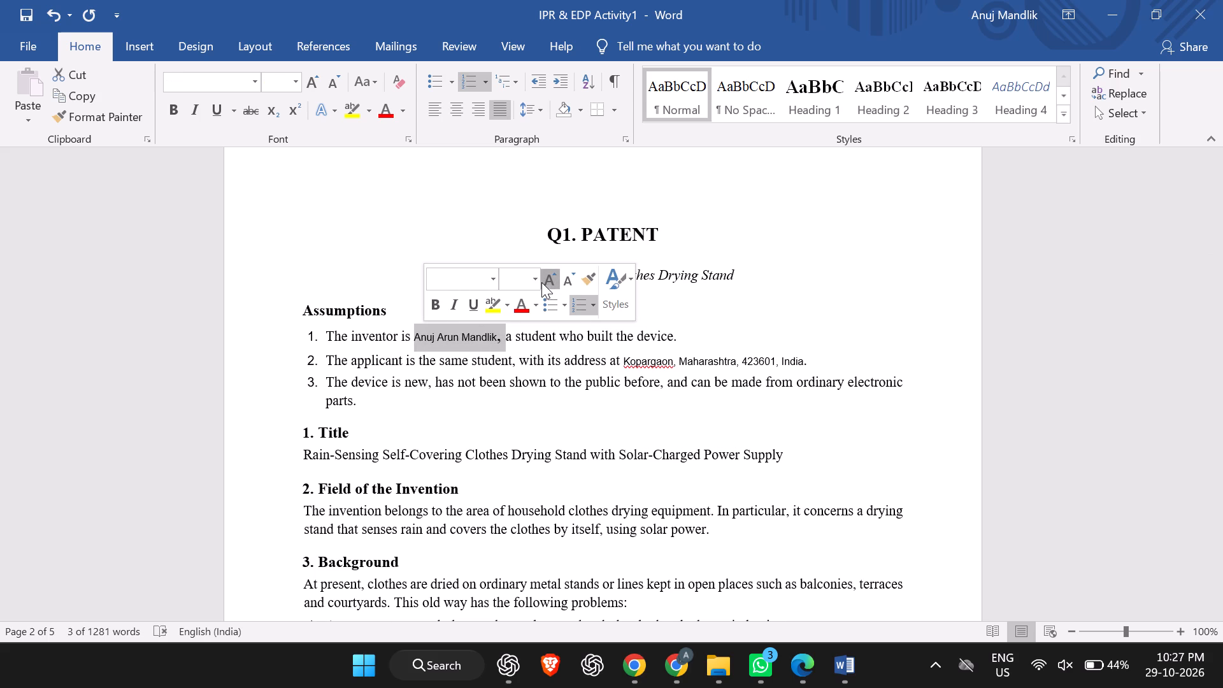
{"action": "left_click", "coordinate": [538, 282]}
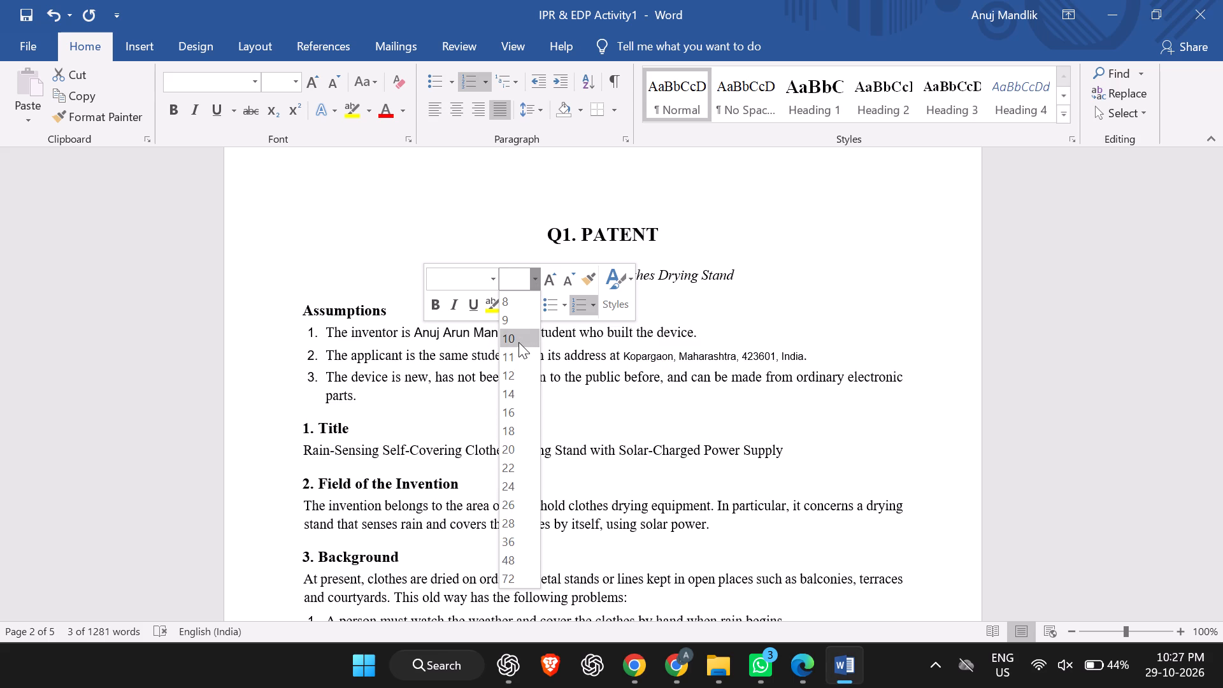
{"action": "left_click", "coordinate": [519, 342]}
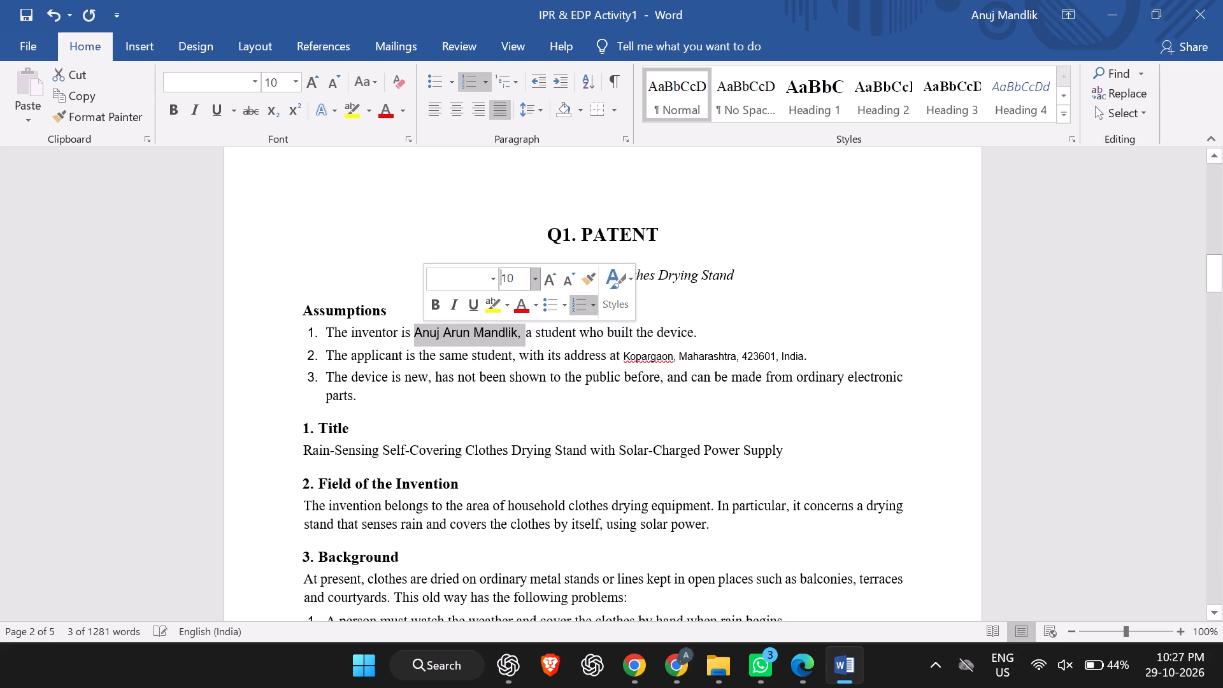
Format the whole first assumption, the inventor sentence under Q1. PATENT, as Times New Roman, size 11.
{"action": "left_click", "coordinate": [703, 336]}
{"action": "left_click_drag", "start_coordinate": [703, 336], "coordinate": [341, 340]}
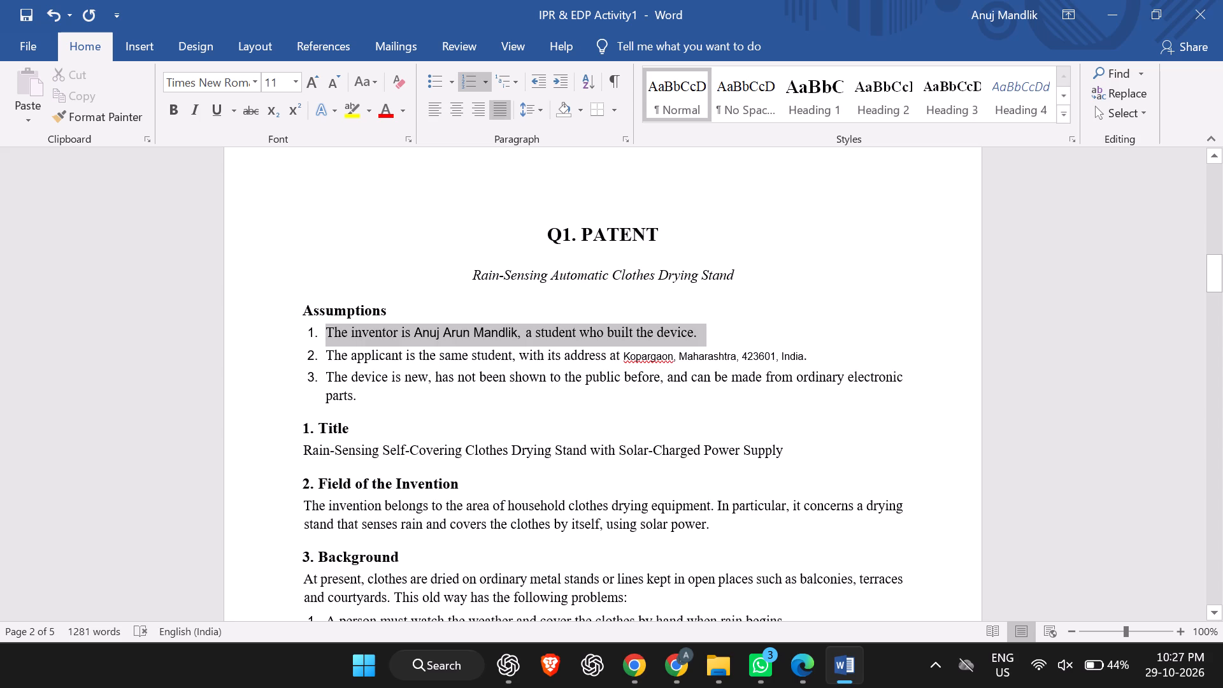
{"action": "left_click_drag", "start_coordinate": [341, 340], "coordinate": [340, 340]}
{"action": "left_click", "coordinate": [293, 87]}
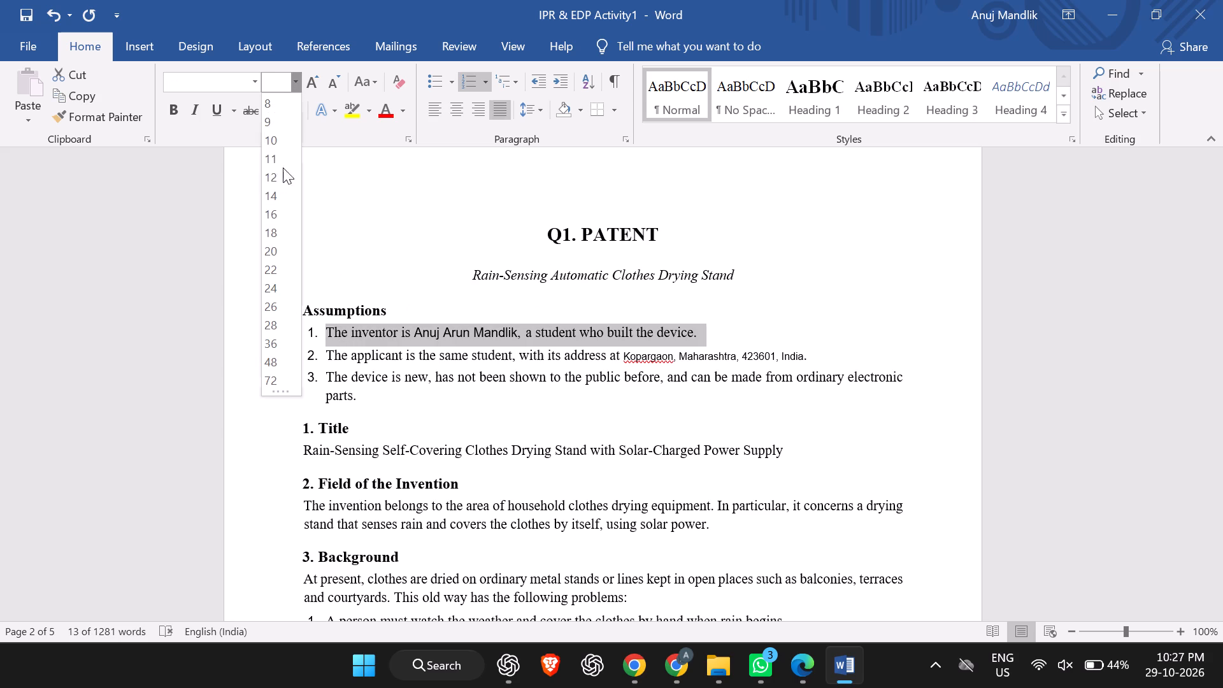
{"action": "left_click", "coordinate": [280, 162]}
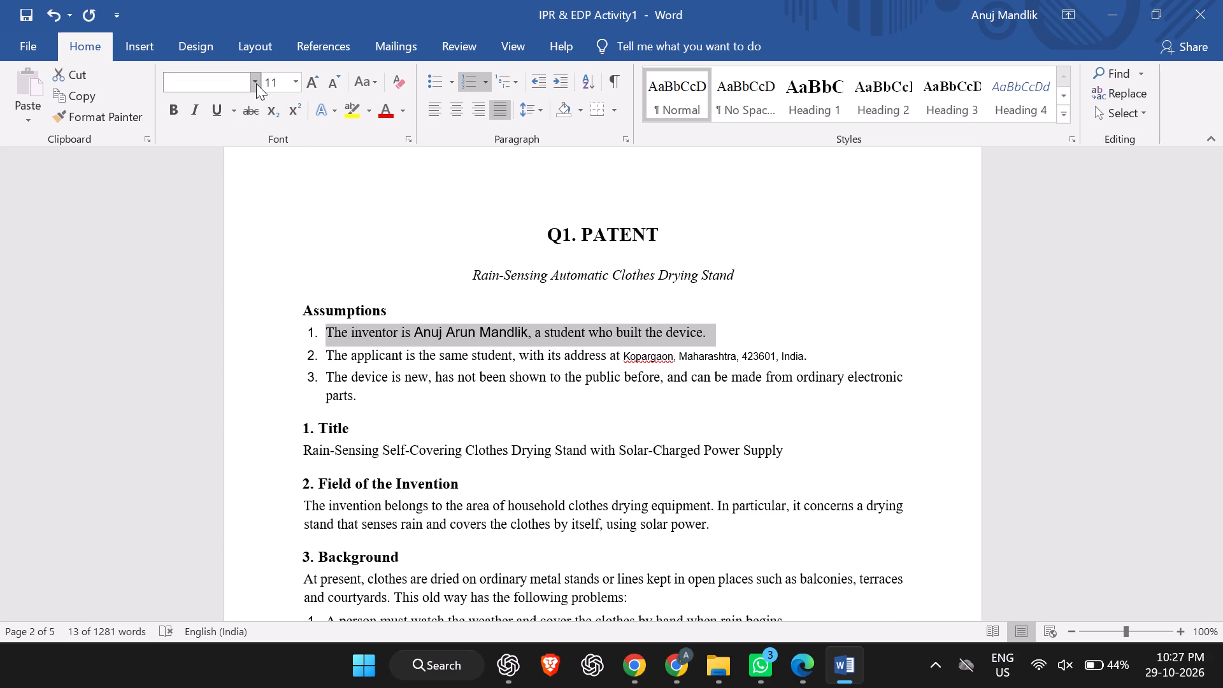
{"action": "left_click", "coordinate": [256, 83]}
{"action": "left_click", "coordinate": [259, 185]}
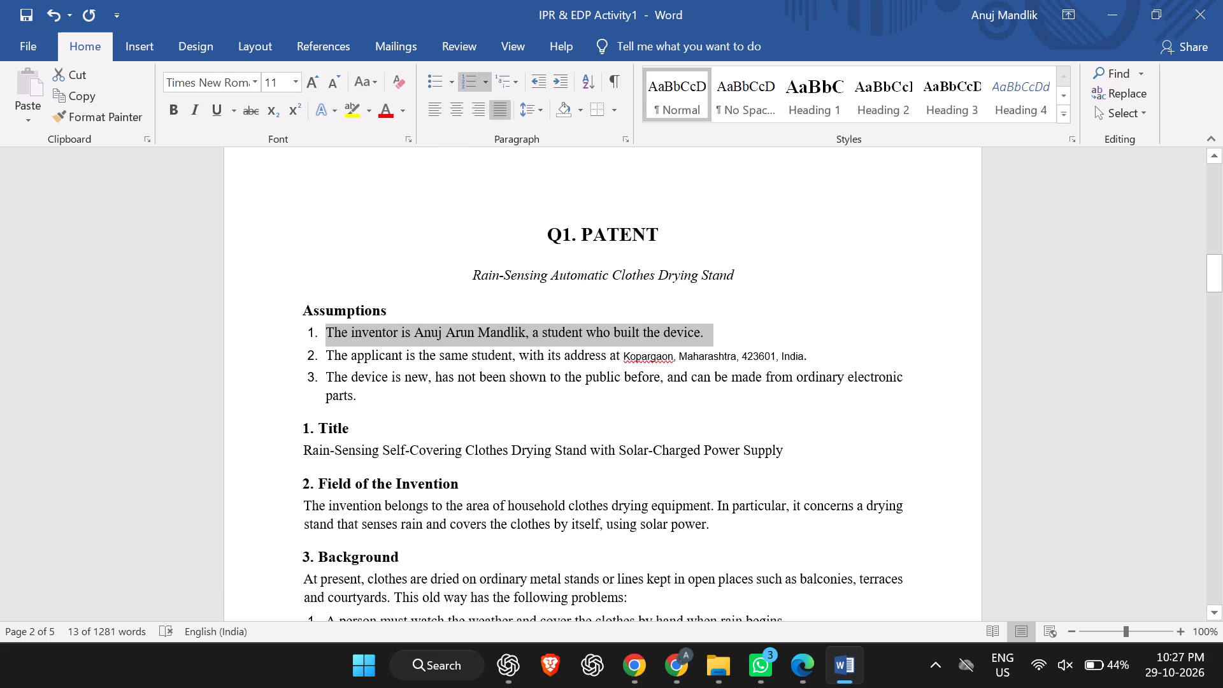
Format the whole second assumption, the sentence with the applicant's address, as Times New Roman, size 11.
{"action": "left_click_drag", "start_coordinate": [823, 355], "coordinate": [381, 363]}
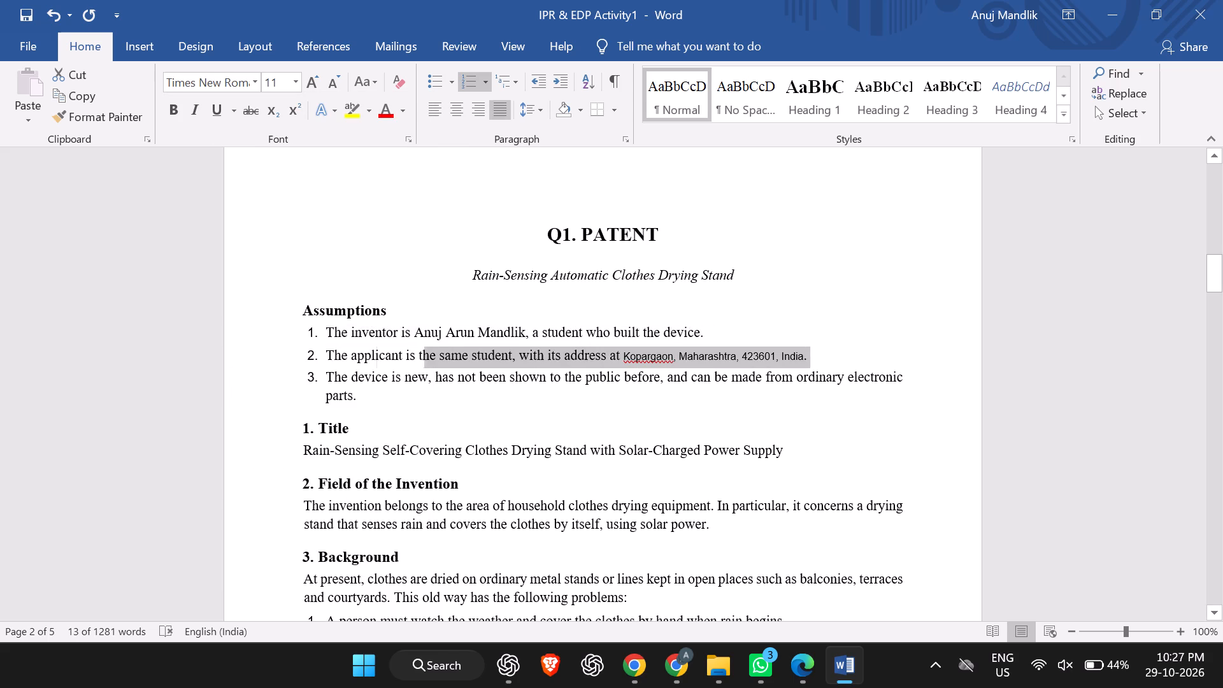
{"action": "left_click_drag", "start_coordinate": [381, 363], "coordinate": [304, 357]}
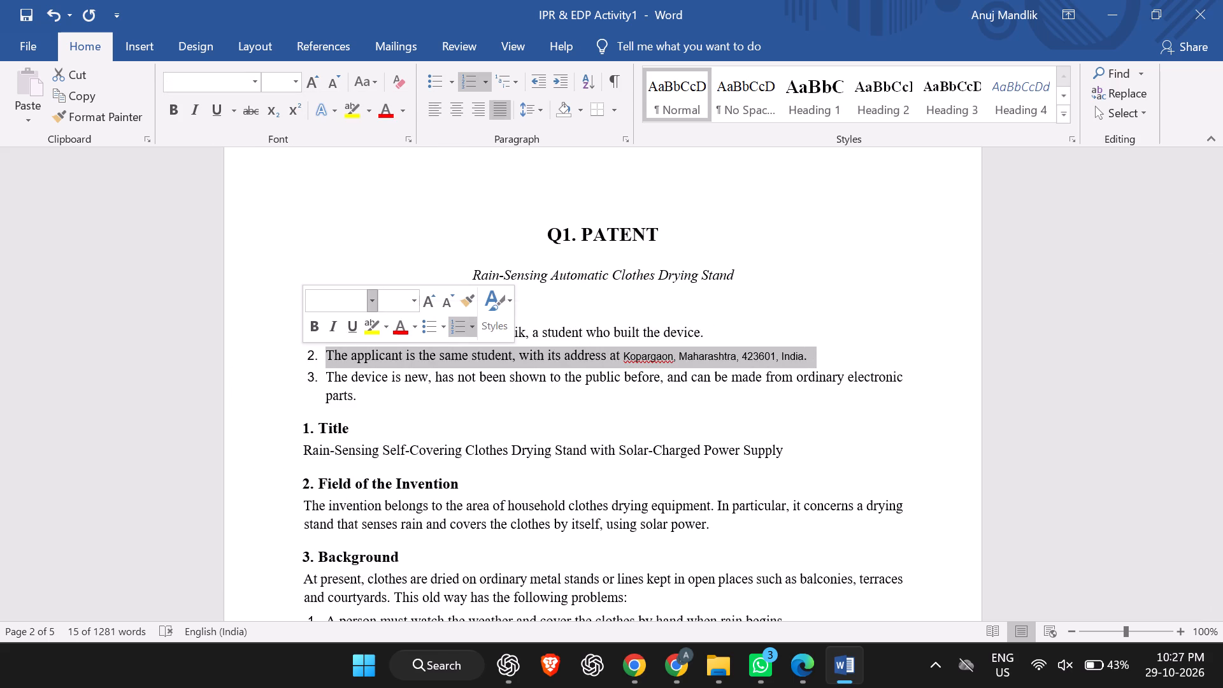
{"action": "left_click", "coordinate": [411, 303]}
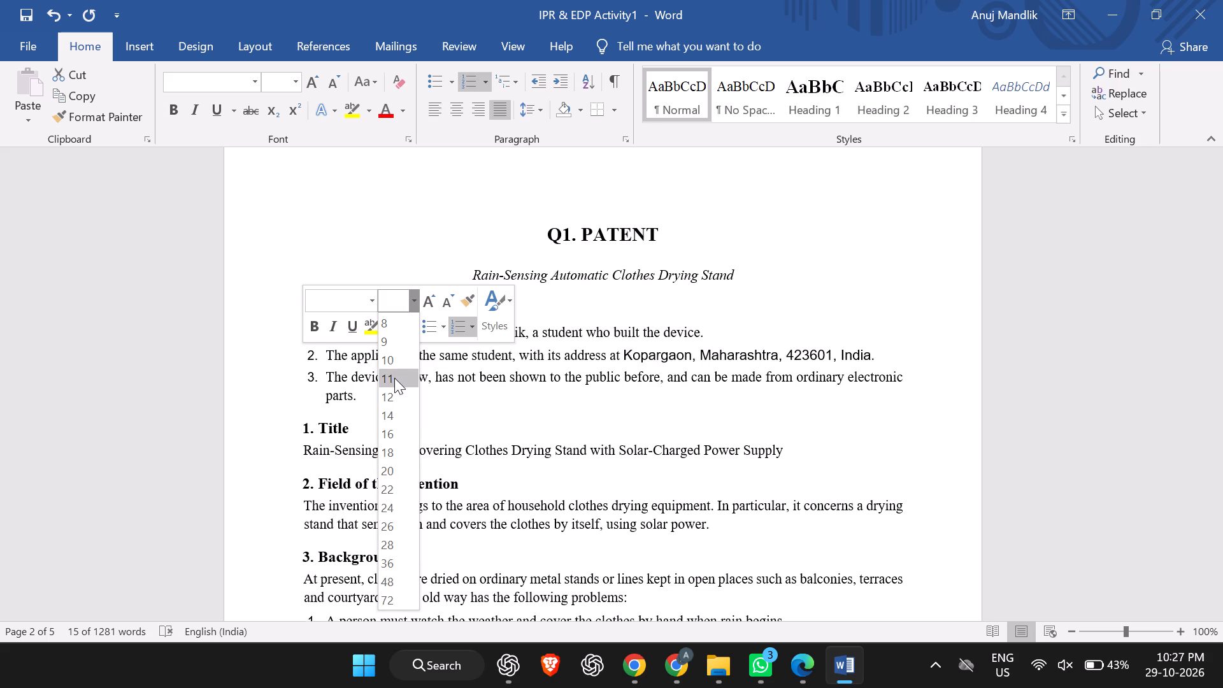
{"action": "left_click", "coordinate": [394, 378]}
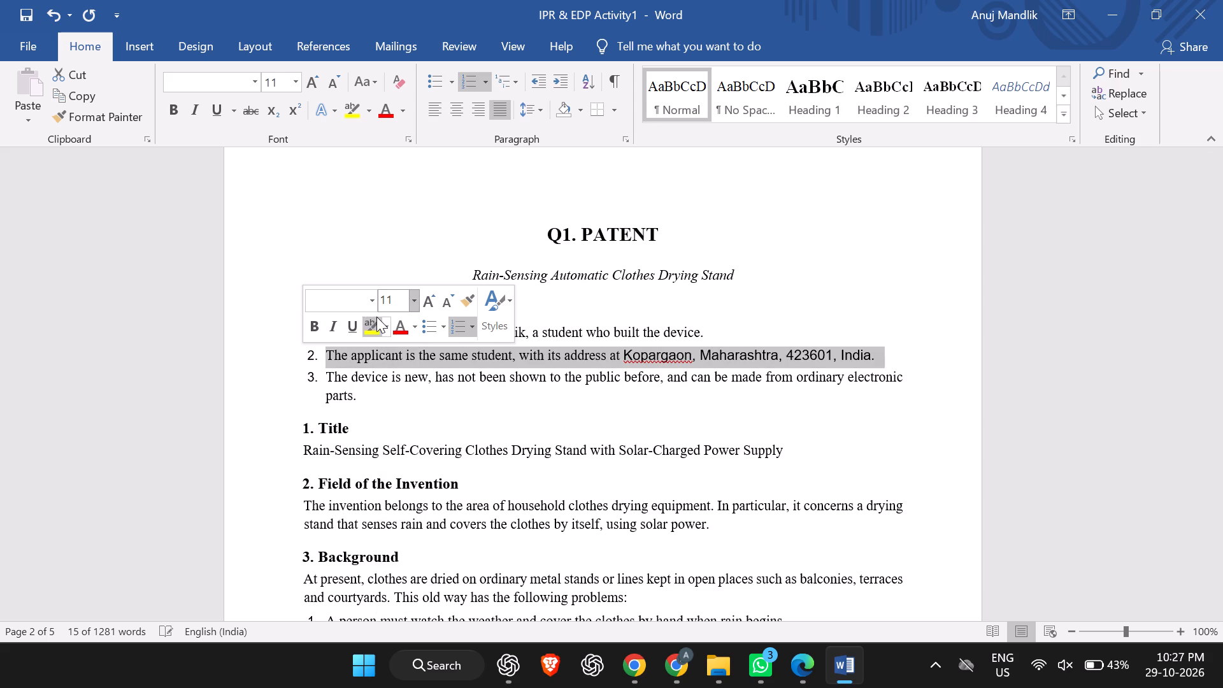
{"action": "left_click", "coordinate": [375, 310]}
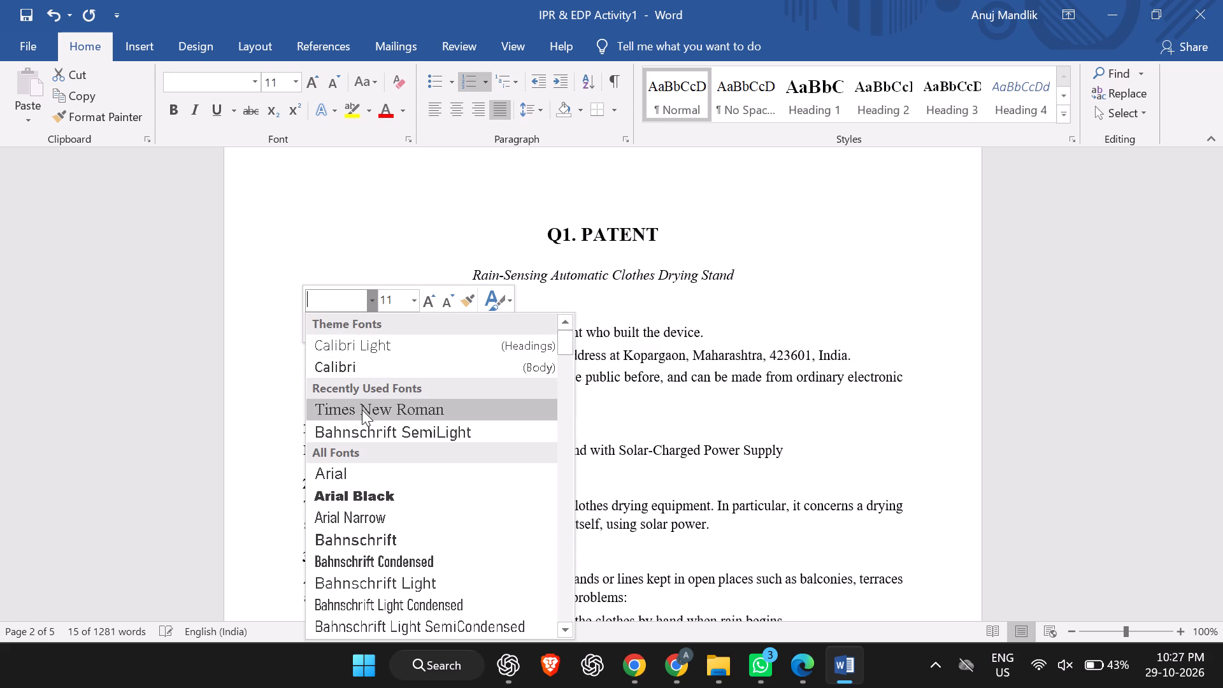
{"action": "left_click", "coordinate": [362, 410]}
Select the entire document and set its font to Times New Roman.
{"action": "key", "text": "ctrl+a"}
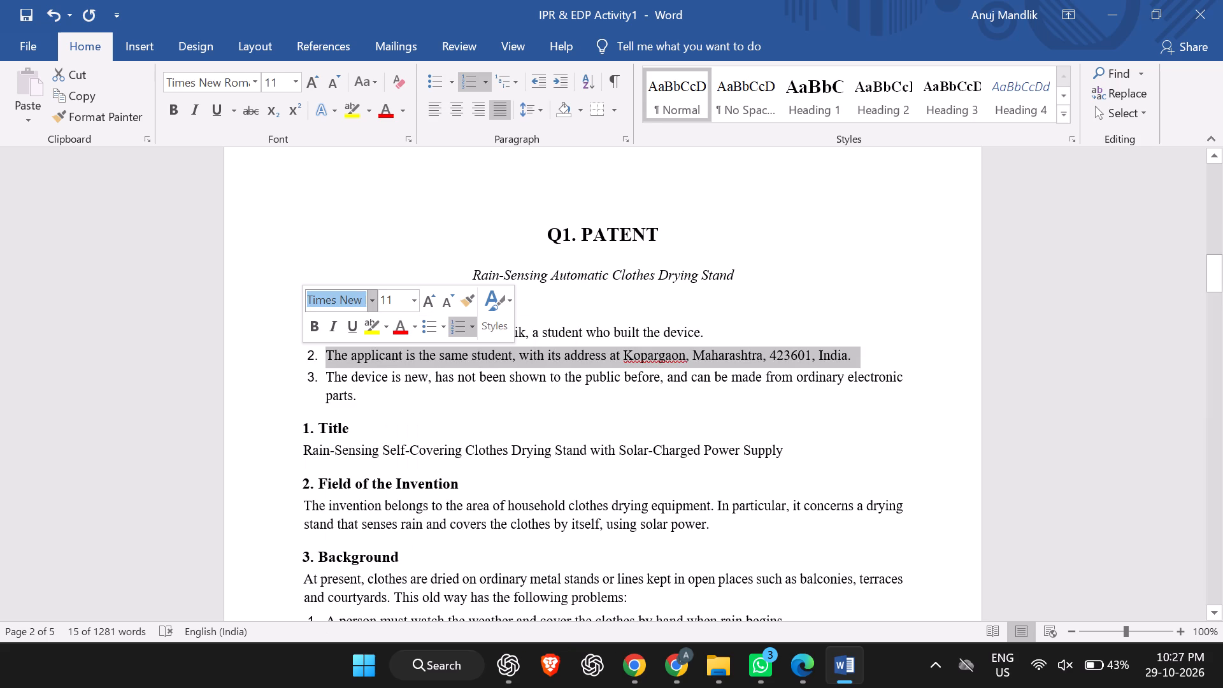
{"action": "left_click", "coordinate": [343, 244]}
{"action": "key", "text": "ctrl+a"}
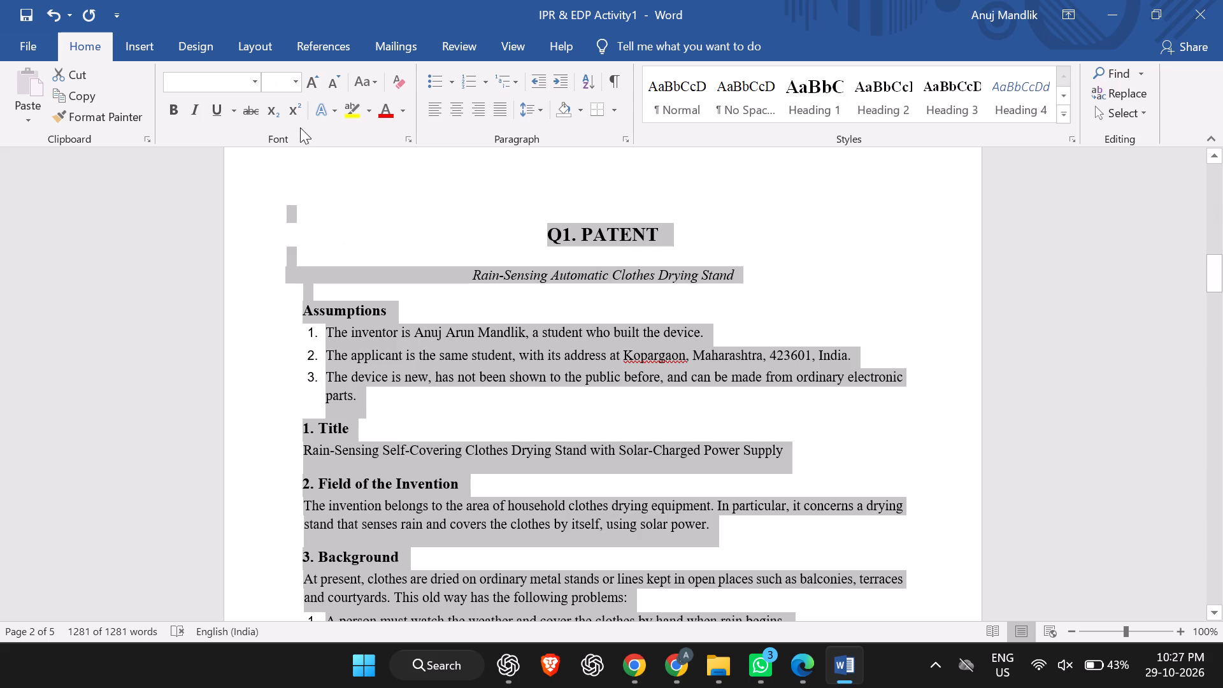
{"action": "left_click", "coordinate": [257, 87]}
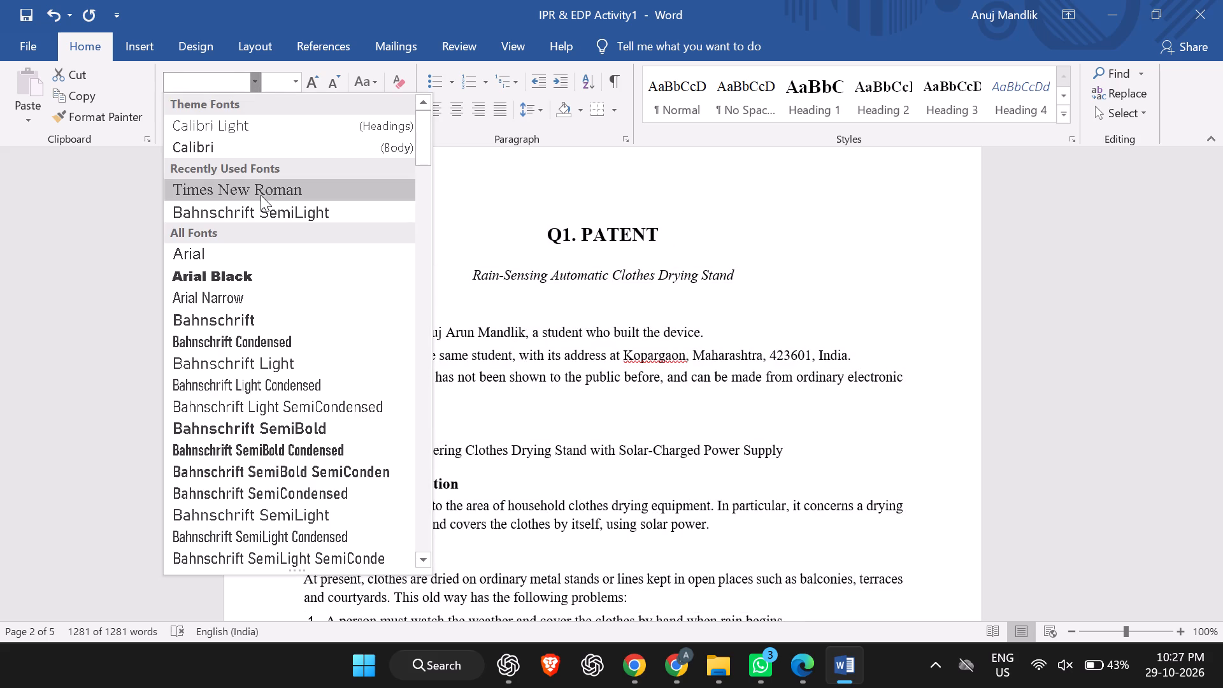
{"action": "left_click", "coordinate": [261, 195]}
{"action": "left_click", "coordinate": [487, 422]}
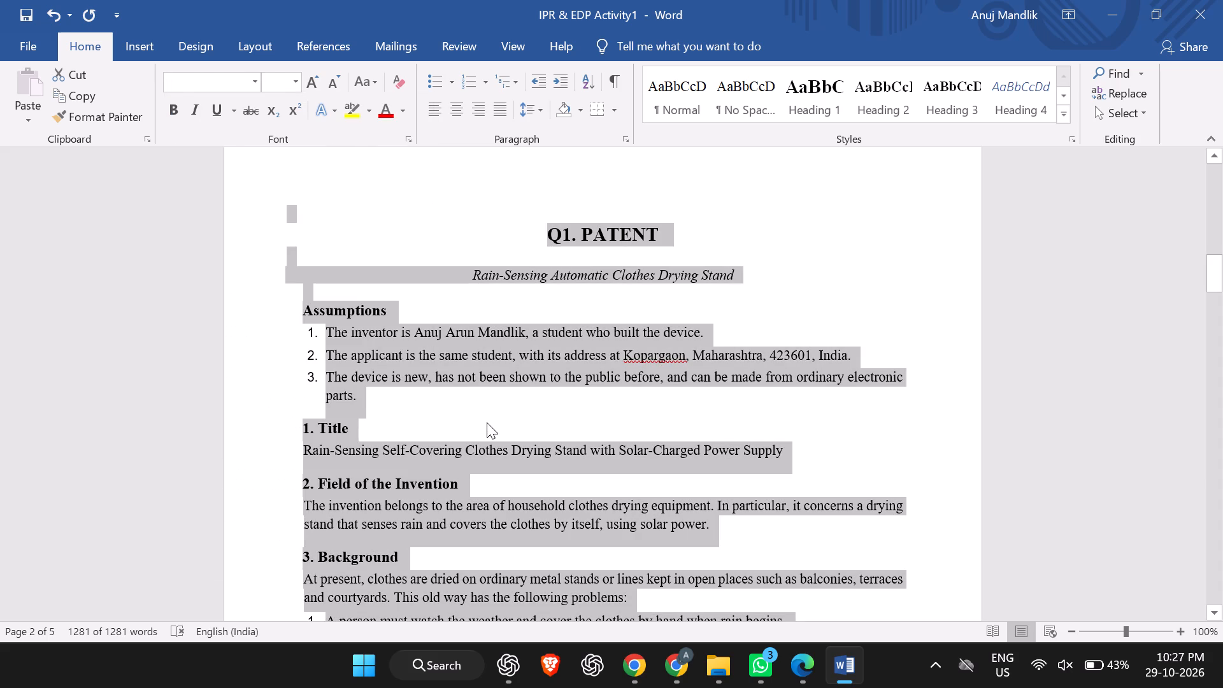
Insert blank lines after the Summary of the Invention paragraph to move the "6. Detailed Description" heading onto the next page.
{"action": "scroll", "coordinate": [487, 422], "scroll_direction": "down", "scroll_amount": 4}
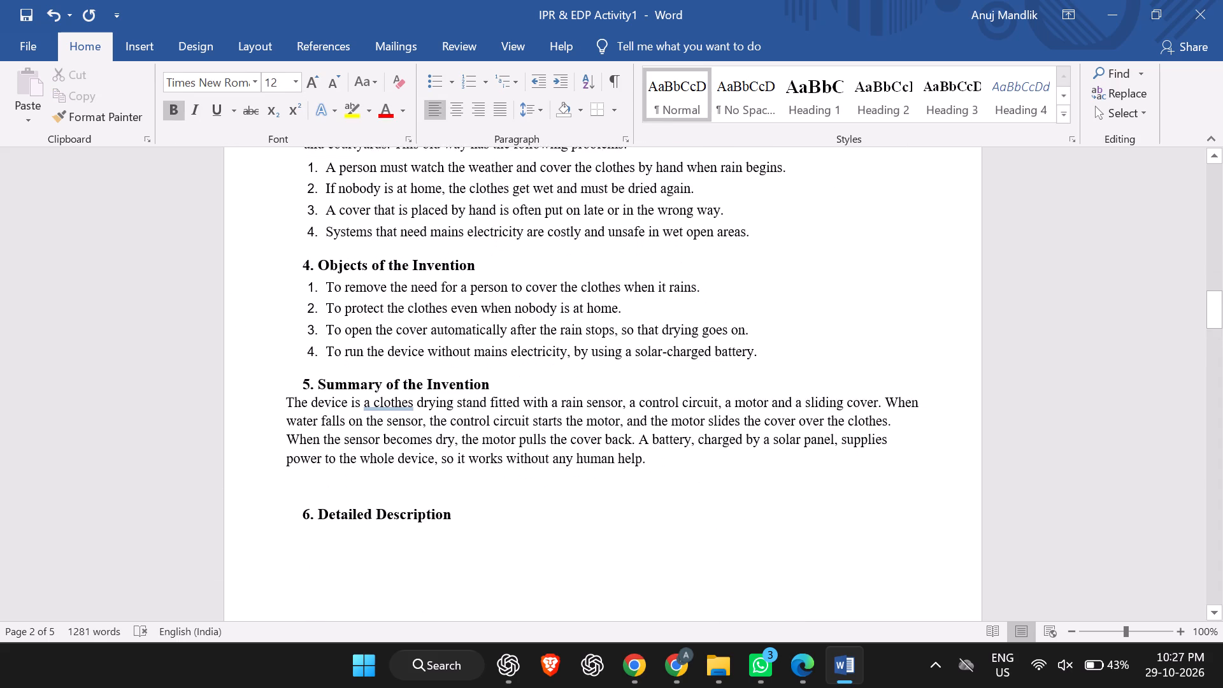
{"action": "scroll", "coordinate": [501, 484], "scroll_direction": "down", "scroll_amount": 2}
{"action": "left_click", "coordinate": [378, 243]}
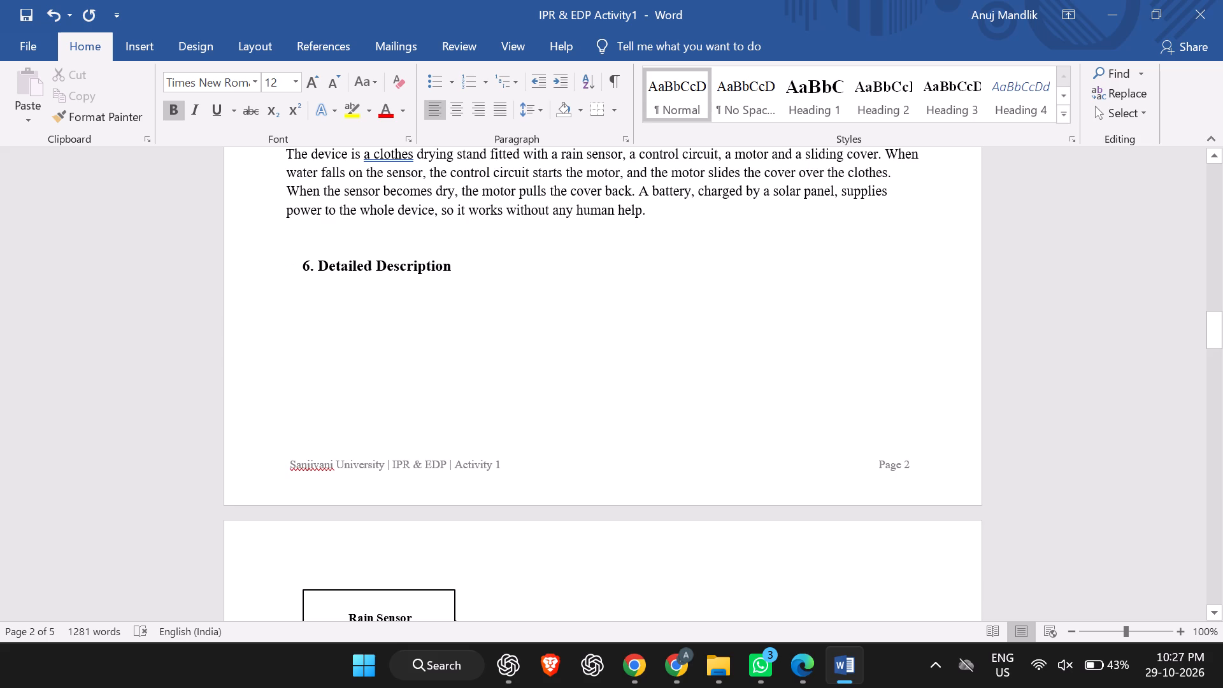
{"action": "scroll", "coordinate": [378, 243], "scroll_direction": "down", "scroll_amount": 2}
{"action": "scroll", "coordinate": [444, 262], "scroll_direction": "up", "scroll_amount": 2}
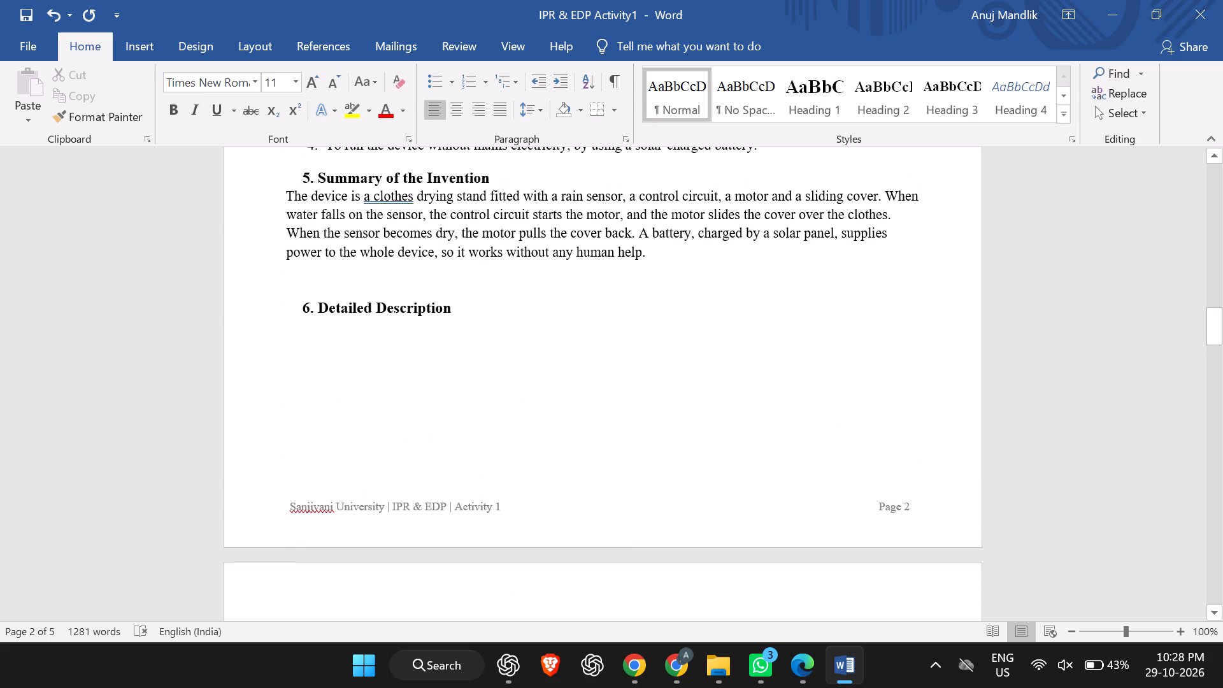
{"action": "key", "text": "Return"}
{"action": "key", "text": "Return"}
{"action": "key", "text": "Return"}
{"action": "key", "text": "Return"}
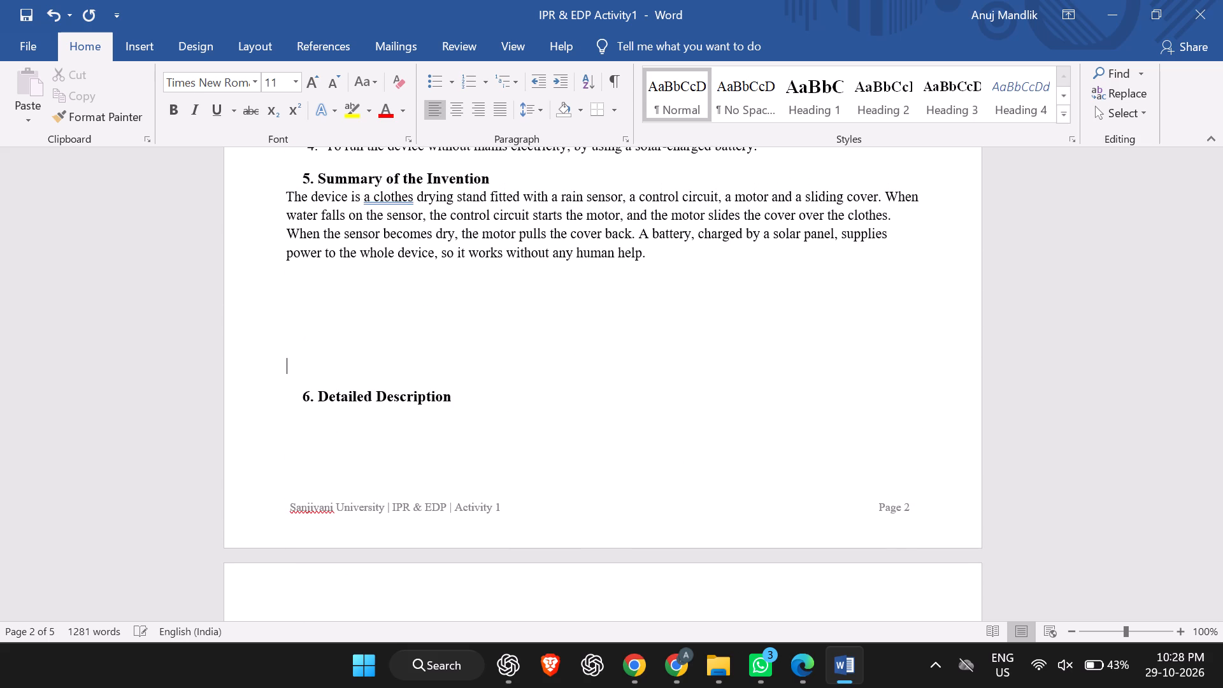
{"action": "key", "text": "Return"}
{"action": "key", "text": "Return"}
Insert three blank lines above the "7. Claims" heading to move it onto the next page with its claims.
{"action": "scroll", "coordinate": [594, 260], "scroll_direction": "down", "scroll_amount": 1}
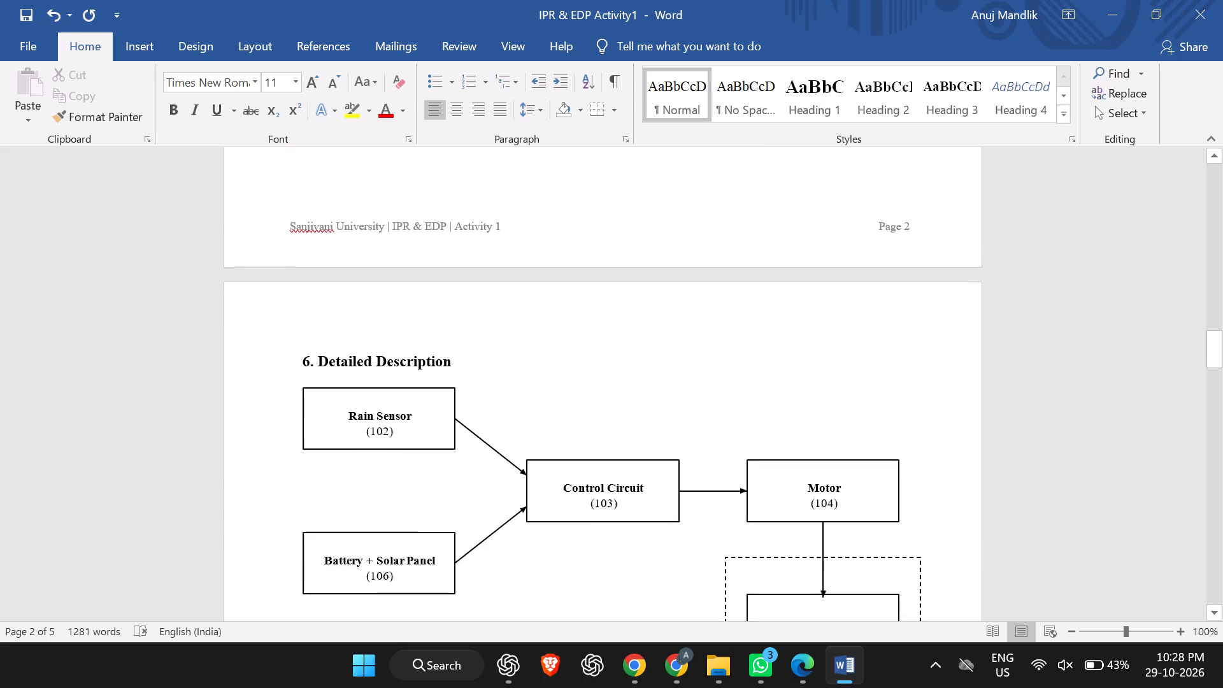
{"action": "scroll", "coordinate": [594, 260], "scroll_direction": "down", "scroll_amount": 1}
{"action": "scroll", "coordinate": [523, 387], "scroll_direction": "down", "scroll_amount": 2}
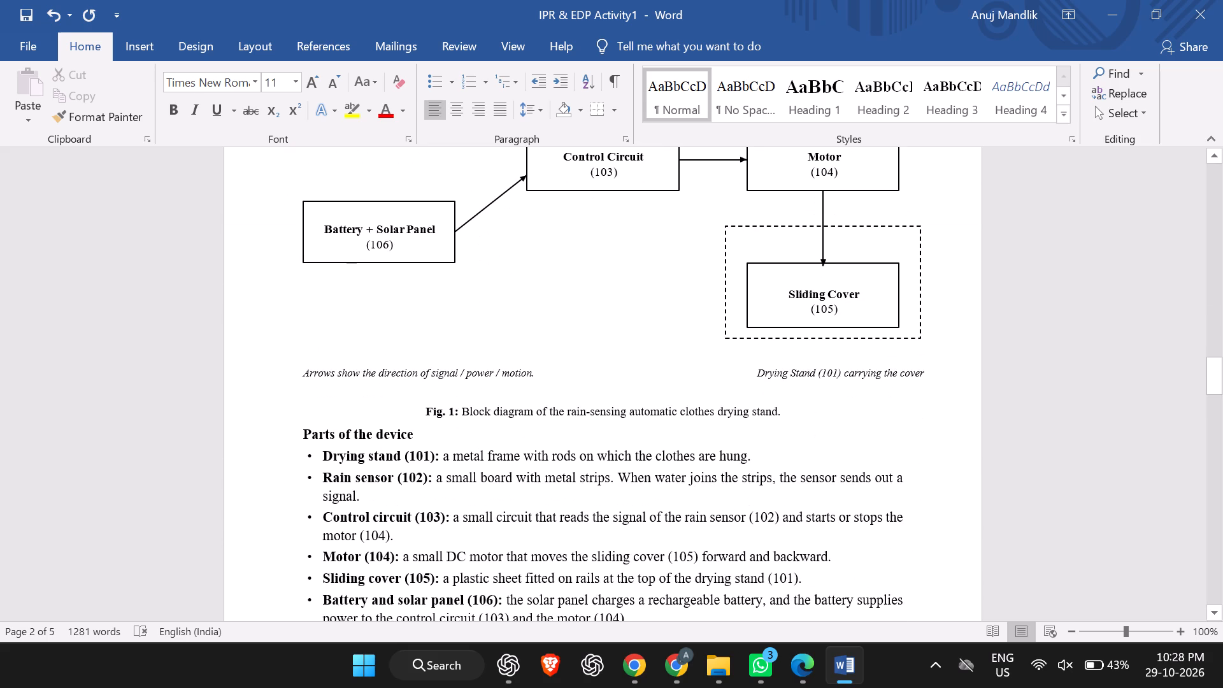
{"action": "scroll", "coordinate": [538, 394], "scroll_direction": "down", "scroll_amount": 2}
{"action": "left_click", "coordinate": [340, 303]}
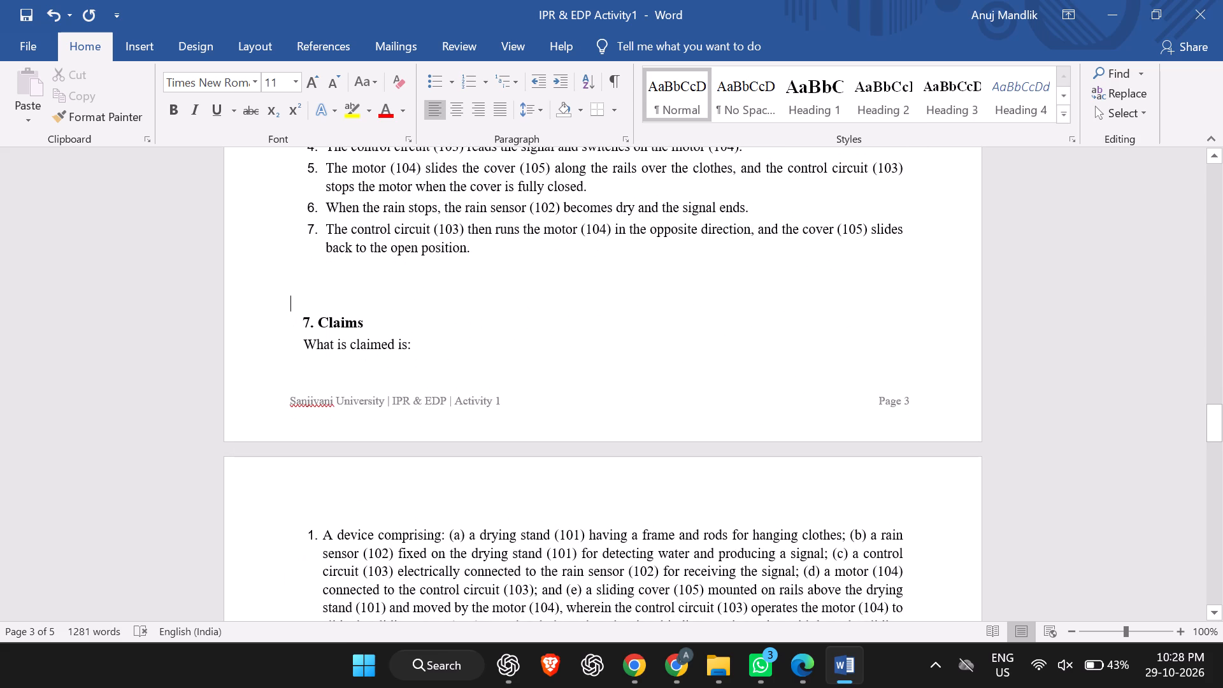
{"action": "key", "text": "Return"}
{"action": "key", "text": "Return"}
{"action": "key", "text": "Return"}
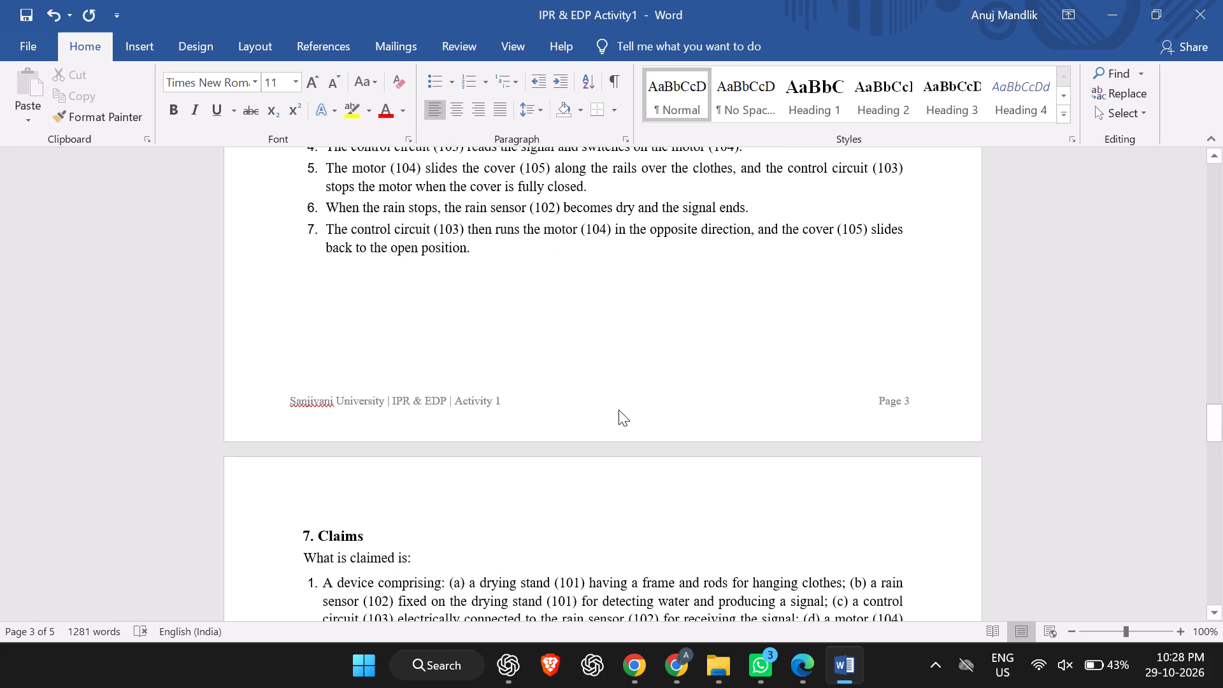
Set the first line of the paragraph under 6. Declaration of Originality to font size 11.
{"action": "scroll", "coordinate": [619, 410], "scroll_direction": "down", "scroll_amount": 2}
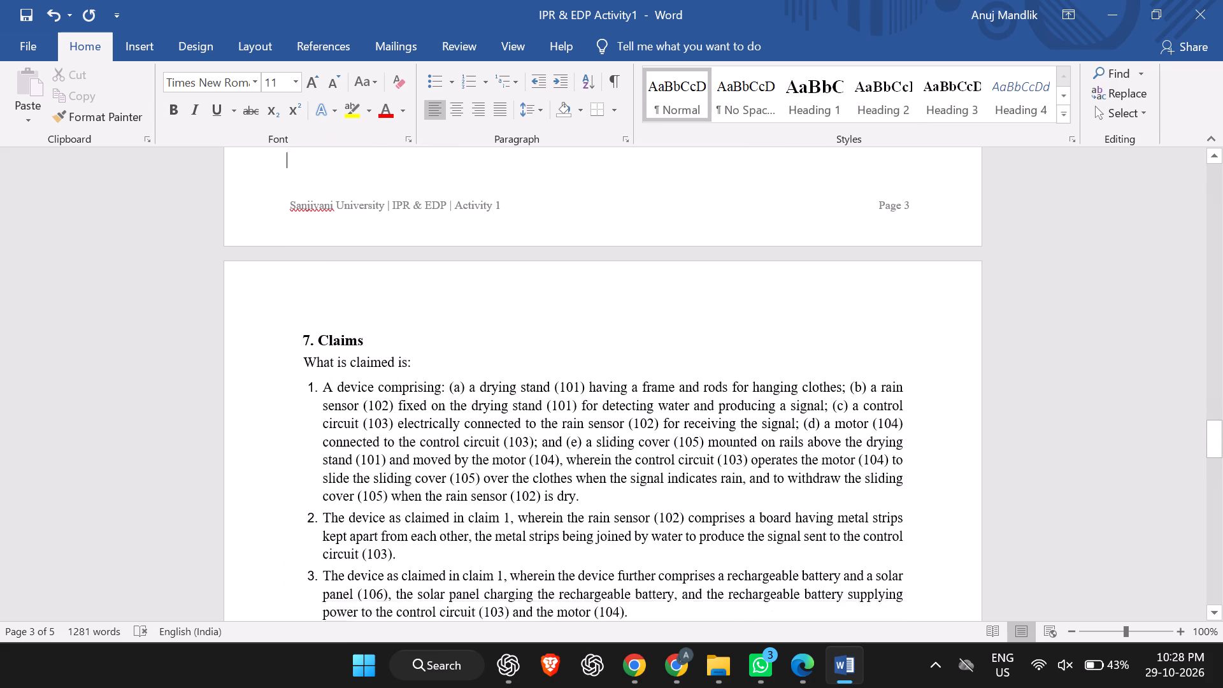
{"action": "scroll", "coordinate": [619, 410], "scroll_direction": "down", "scroll_amount": 7}
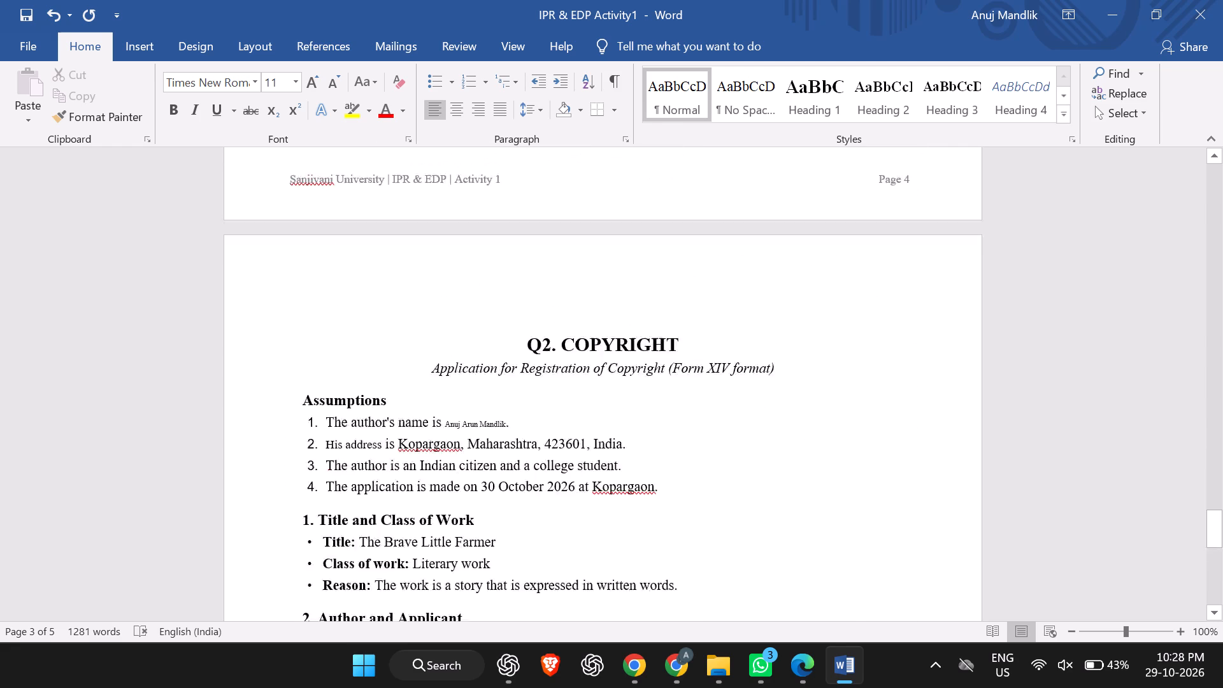
{"action": "scroll", "coordinate": [619, 410], "scroll_direction": "down", "scroll_amount": 1}
{"action": "scroll", "coordinate": [478, 292], "scroll_direction": "down", "scroll_amount": 2}
{"action": "scroll", "coordinate": [455, 492], "scroll_direction": "down", "scroll_amount": 1}
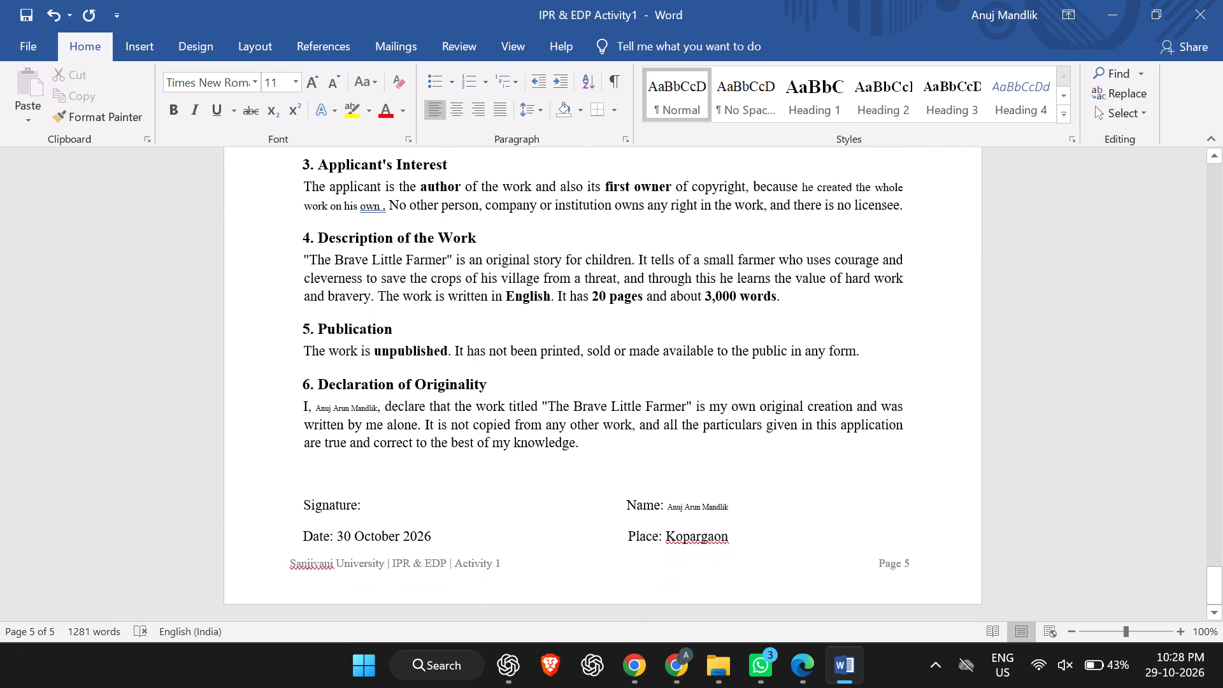
{"action": "scroll", "coordinate": [455, 492], "scroll_direction": "down", "scroll_amount": 1}
{"action": "left_click_drag", "start_coordinate": [298, 406], "coordinate": [901, 396]}
{"action": "left_click_drag", "start_coordinate": [901, 396], "coordinate": [905, 409]}
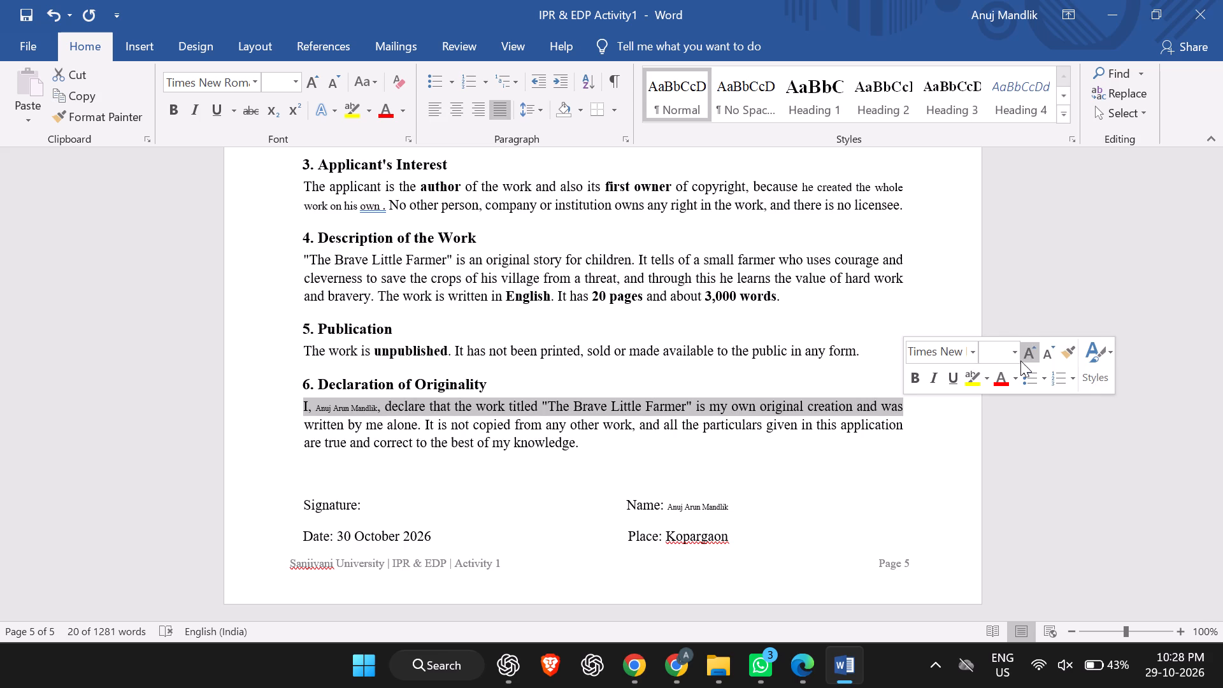
{"action": "left_click", "coordinate": [1020, 361]}
{"action": "left_click", "coordinate": [1019, 355]}
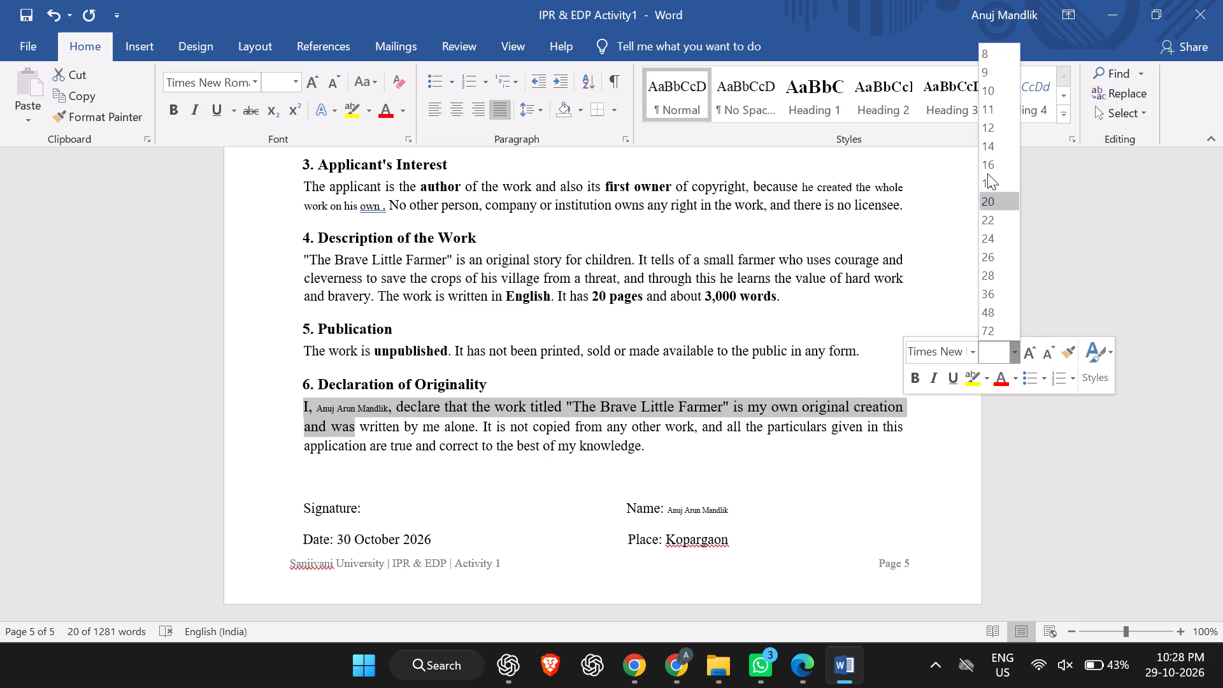
{"action": "left_click", "coordinate": [986, 109]}
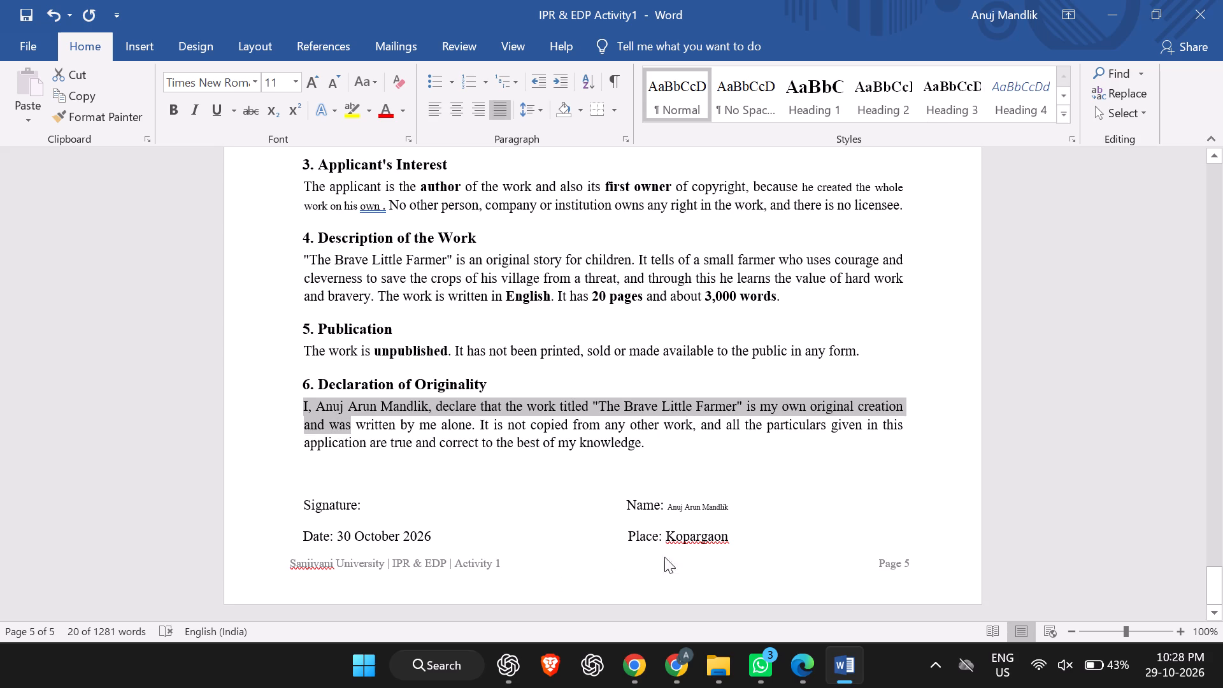
Set the signature block with the Signature, Name, Date and Place entries to font size 11.
{"action": "left_click_drag", "start_coordinate": [754, 533], "coordinate": [312, 506]}
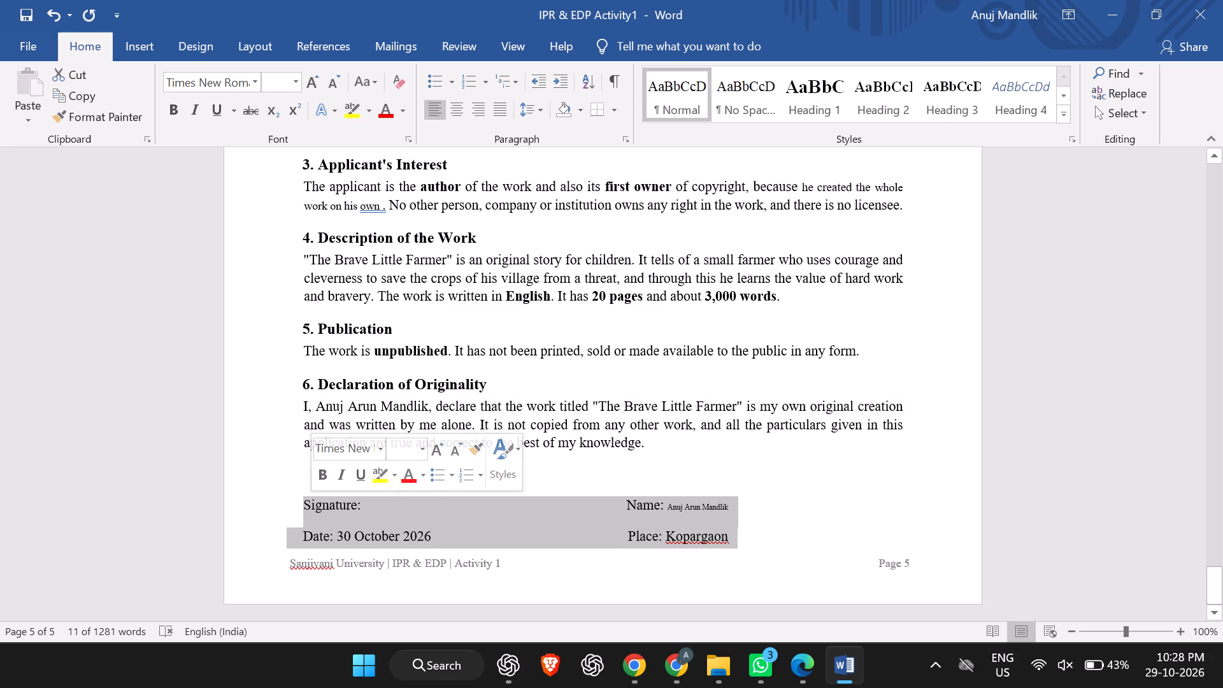
{"action": "left_click", "coordinate": [423, 447]}
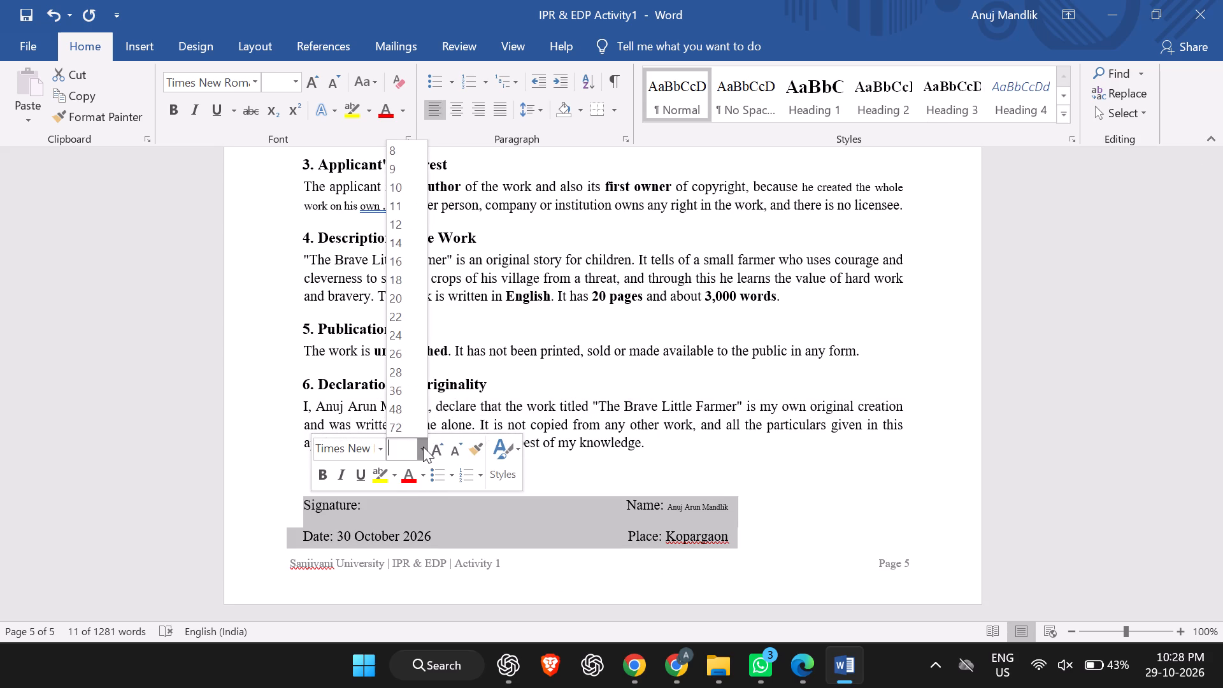
{"action": "left_click", "coordinate": [403, 206]}
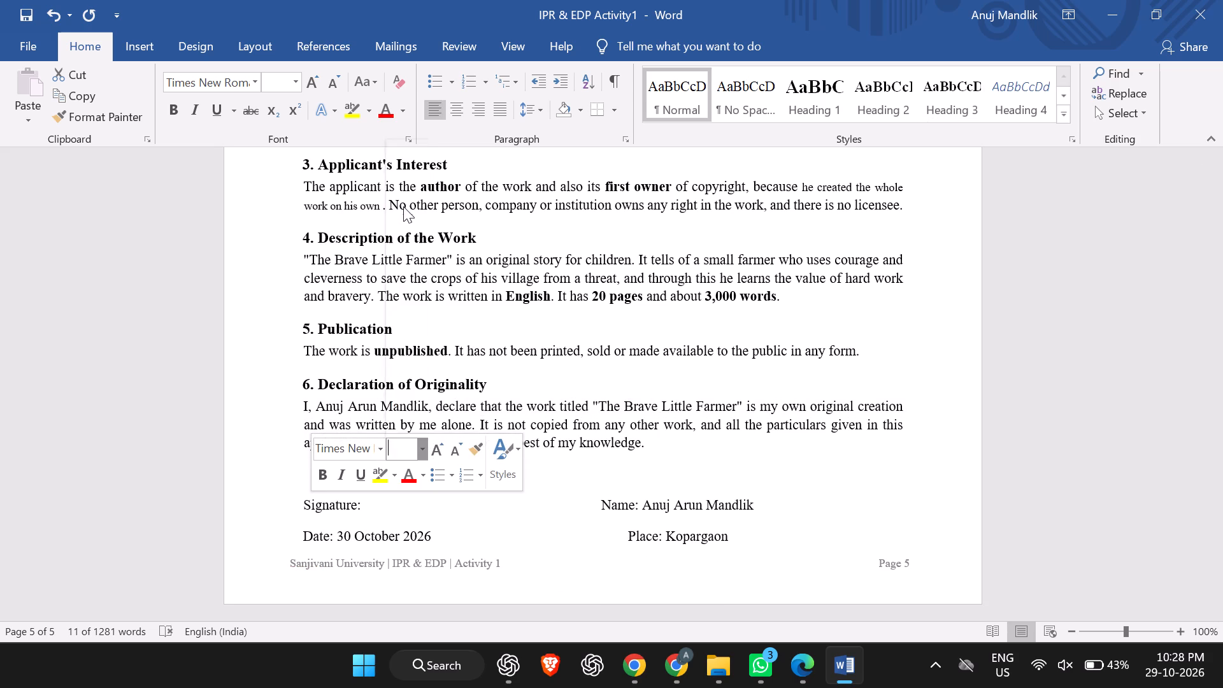
Insert spaces before "Name:" in the signature block to align it with "Place:" below.
{"action": "left_click", "coordinate": [600, 508]}
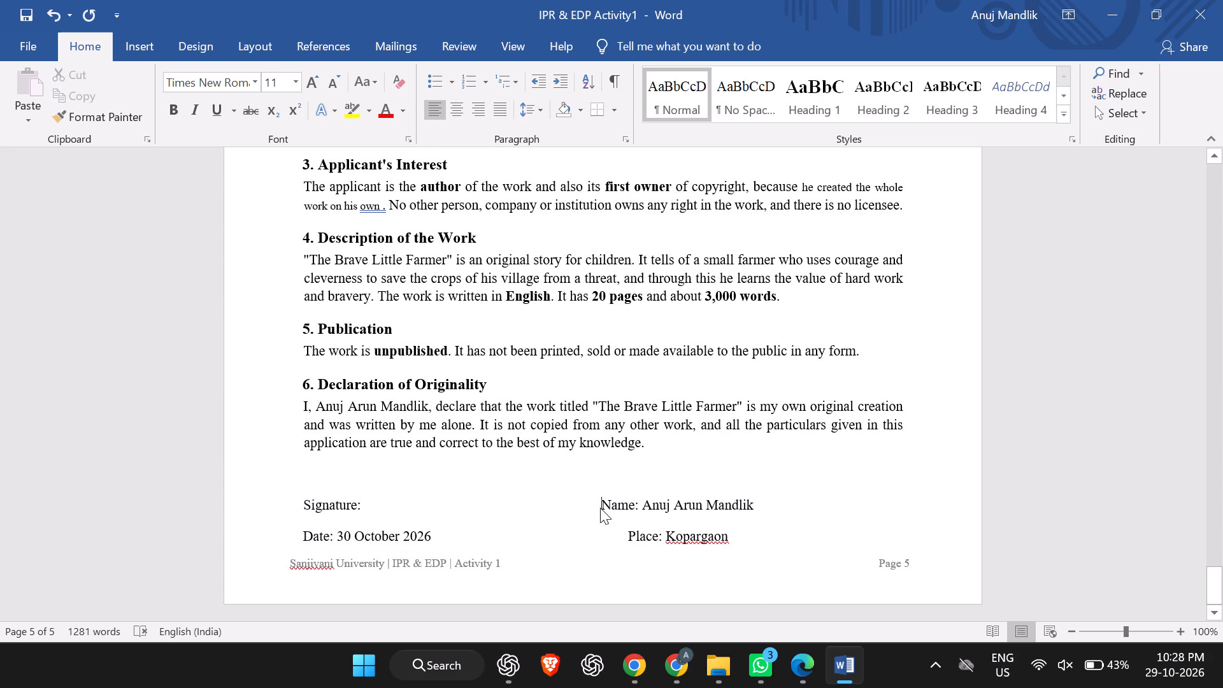
{"action": "key", "text": "space"}
{"action": "key", "text": "space"}
{"action": "key", "text": "space"}
{"action": "key", "text": "space"}
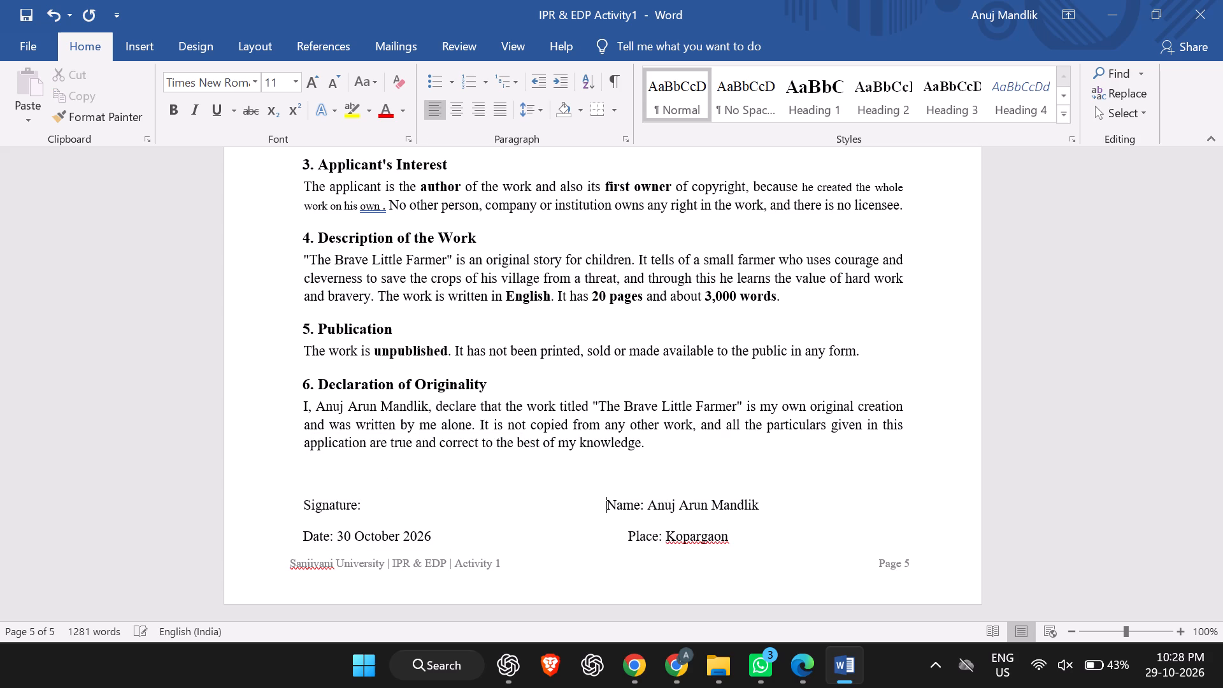
{"action": "key", "text": "space"}
{"action": "key", "text": "space"}
{"action": "key", "text": "space"}
{"action": "key", "text": "space"}
{"action": "key", "text": "space"}
{"action": "key", "text": "space"}
{"action": "key", "text": "space"}
{"action": "key", "text": "space"}
{"action": "key", "text": "space"}
{"action": "key", "text": "space"}
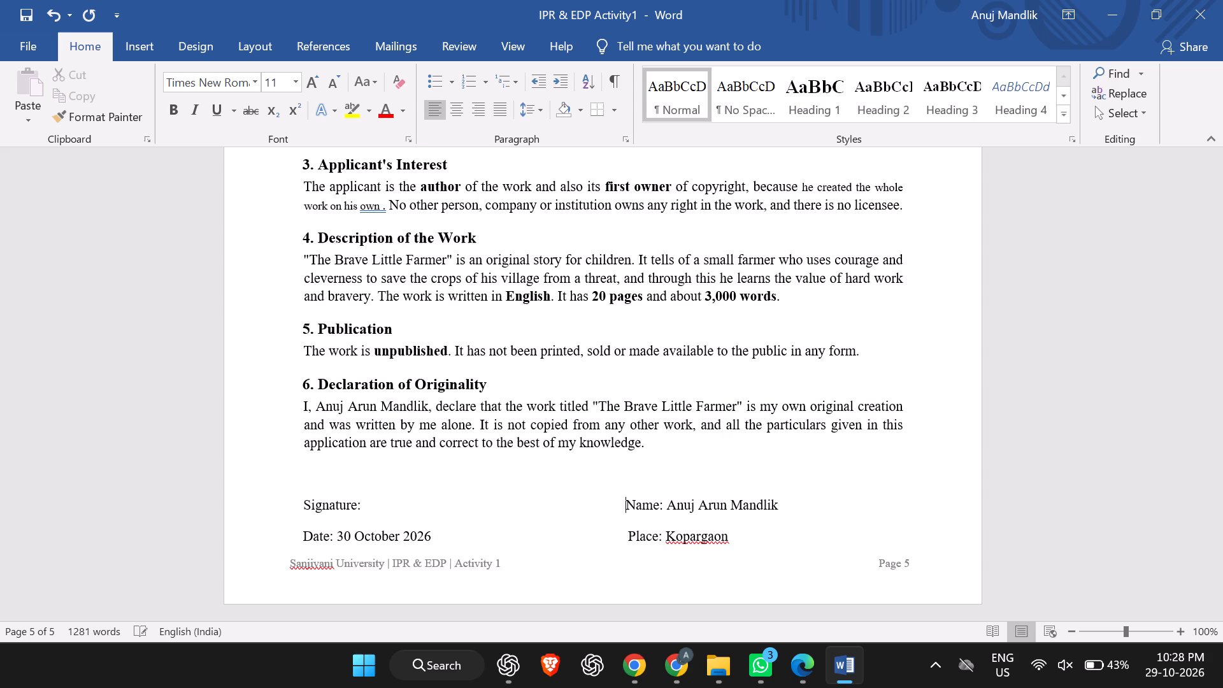
{"action": "key", "text": "space"}
Remove "Sanjivani University |" from the page footer, leaving "IPR & EDP | Activity 1", and return to the document body.
{"action": "scroll", "coordinate": [613, 569], "scroll_direction": "down", "scroll_amount": 2}
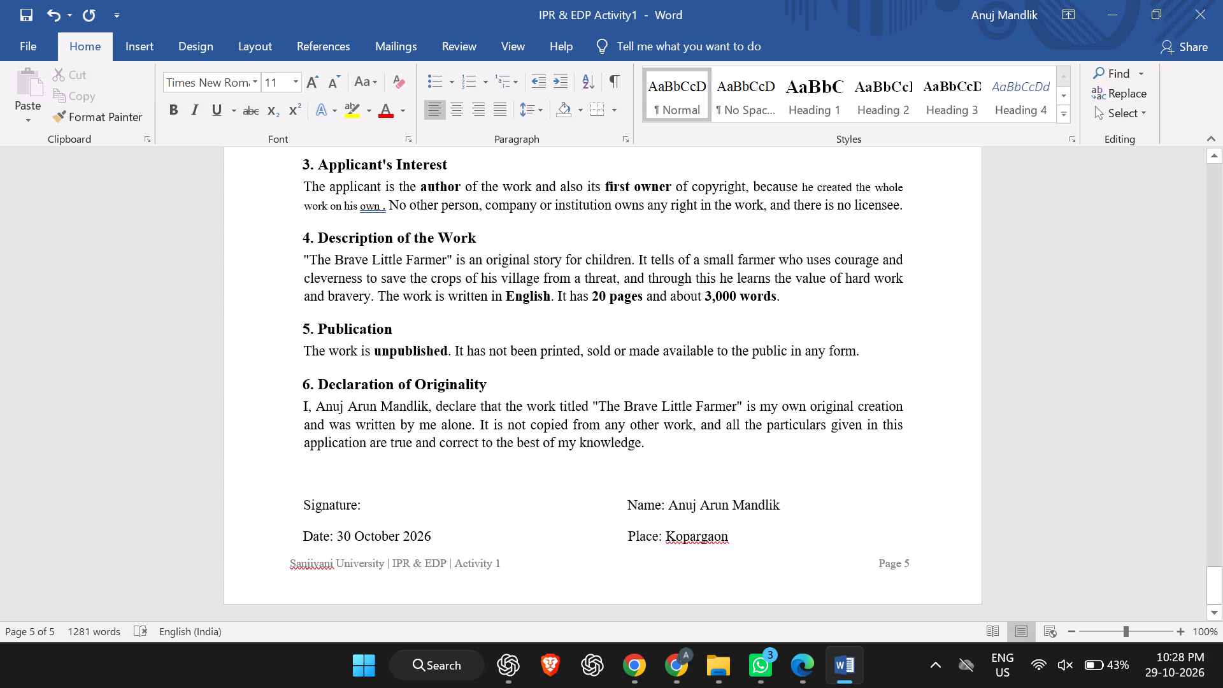
{"action": "double_click", "coordinate": [500, 566]}
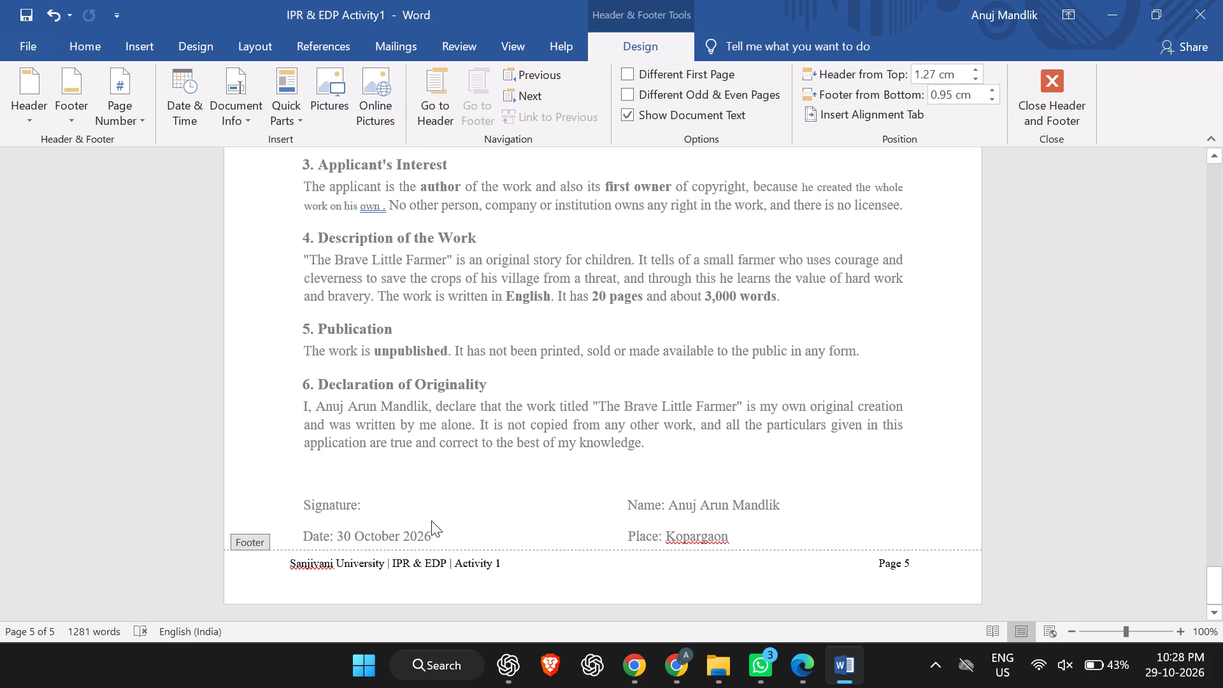
{"action": "scroll", "coordinate": [431, 520], "scroll_direction": "up", "scroll_amount": 20}
{"action": "scroll", "coordinate": [431, 520], "scroll_direction": "up", "scroll_amount": 20}
{"action": "scroll", "coordinate": [431, 520], "scroll_direction": "up", "scroll_amount": 20}
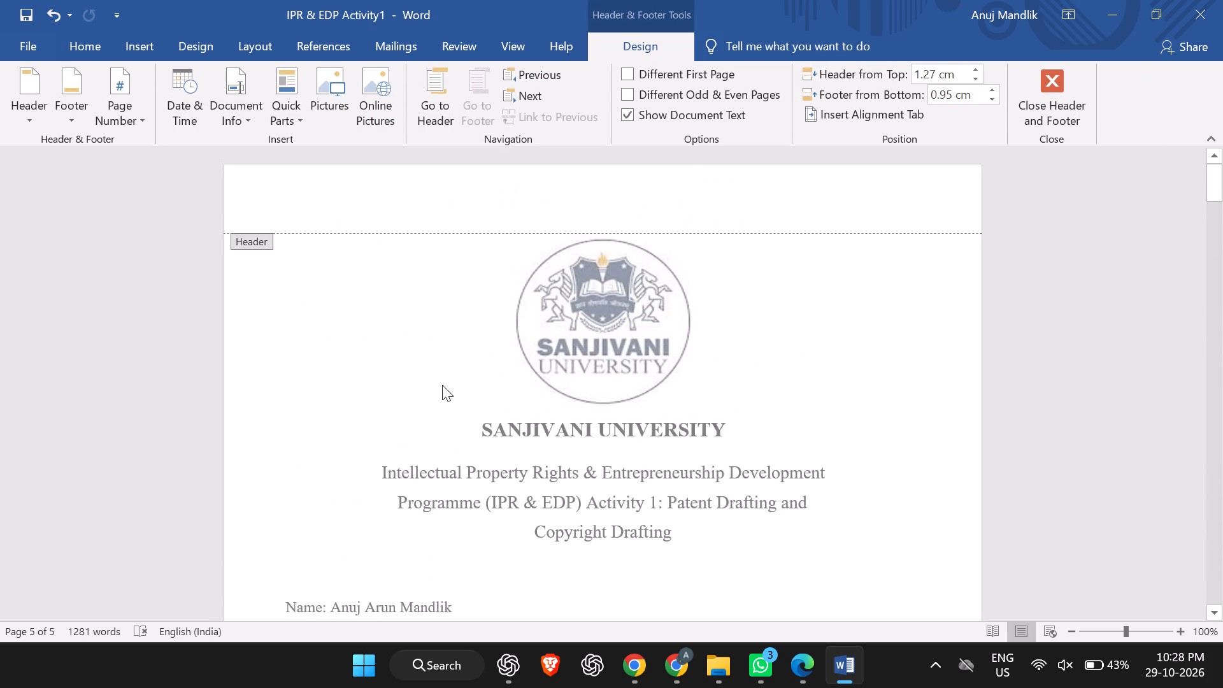
{"action": "scroll", "coordinate": [442, 385], "scroll_direction": "down", "scroll_amount": 6}
{"action": "scroll", "coordinate": [442, 385], "scroll_direction": "up", "scroll_amount": 1}
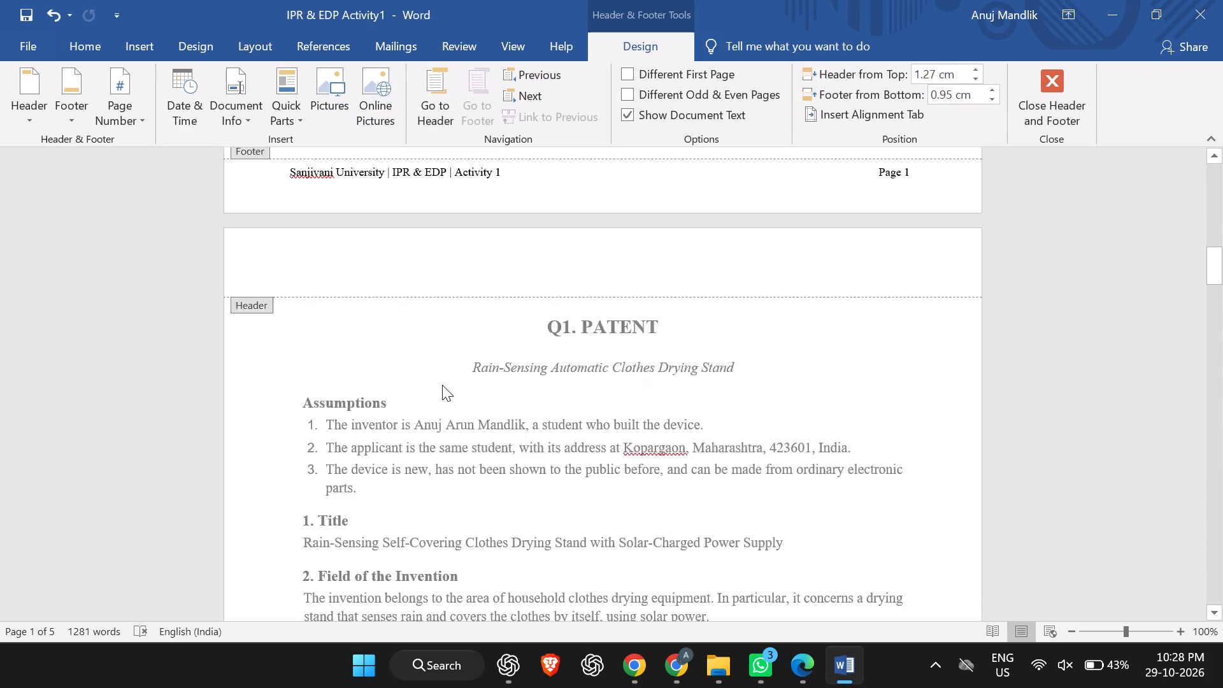
{"action": "scroll", "coordinate": [442, 385], "scroll_direction": "up", "scroll_amount": 1}
{"action": "left_click", "coordinate": [524, 247]}
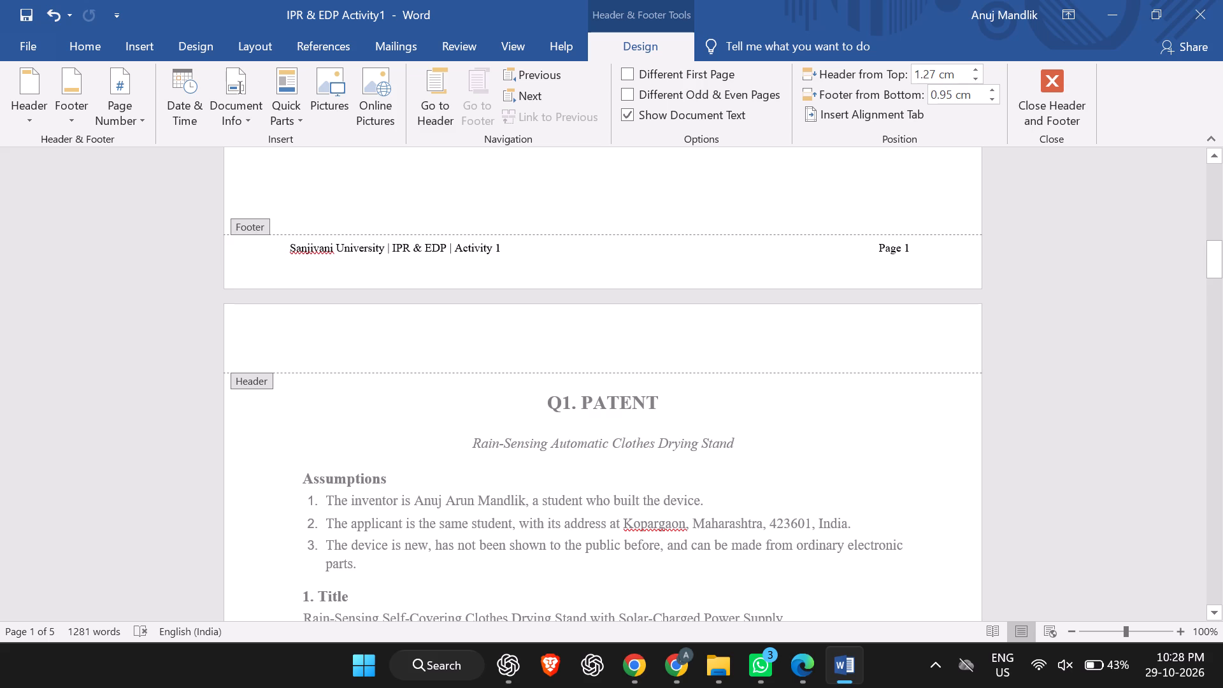
{"action": "left_click", "coordinate": [385, 247]}
{"action": "key", "text": "Right"}
{"action": "key", "text": "BackSpace"}
{"action": "key", "text": "BackSpace"}
{"action": "key", "text": "BackSpace"}
{"action": "key", "text": "BackSpace"}
{"action": "key", "text": "BackSpace"}
{"action": "key", "text": "BackSpace"}
{"action": "key", "text": "BackSpace"}
{"action": "key", "text": "BackSpace"}
{"action": "key", "text": "BackSpace"}
{"action": "key", "text": "BackSpace"}
{"action": "key", "text": "BackSpace"}
{"action": "key", "text": "BackSpace"}
{"action": "key", "text": "BackSpace"}
{"action": "key", "text": "BackSpace"}
{"action": "key", "text": "BackSpace"}
{"action": "key", "text": "BackSpace"}
{"action": "key", "text": "BackSpace"}
{"action": "key", "text": "BackSpace"}
{"action": "key", "text": "BackSpace"}
{"action": "key", "text": "BackSpace"}
{"action": "key", "text": "BackSpace"}
{"action": "key", "text": "BackSpace"}
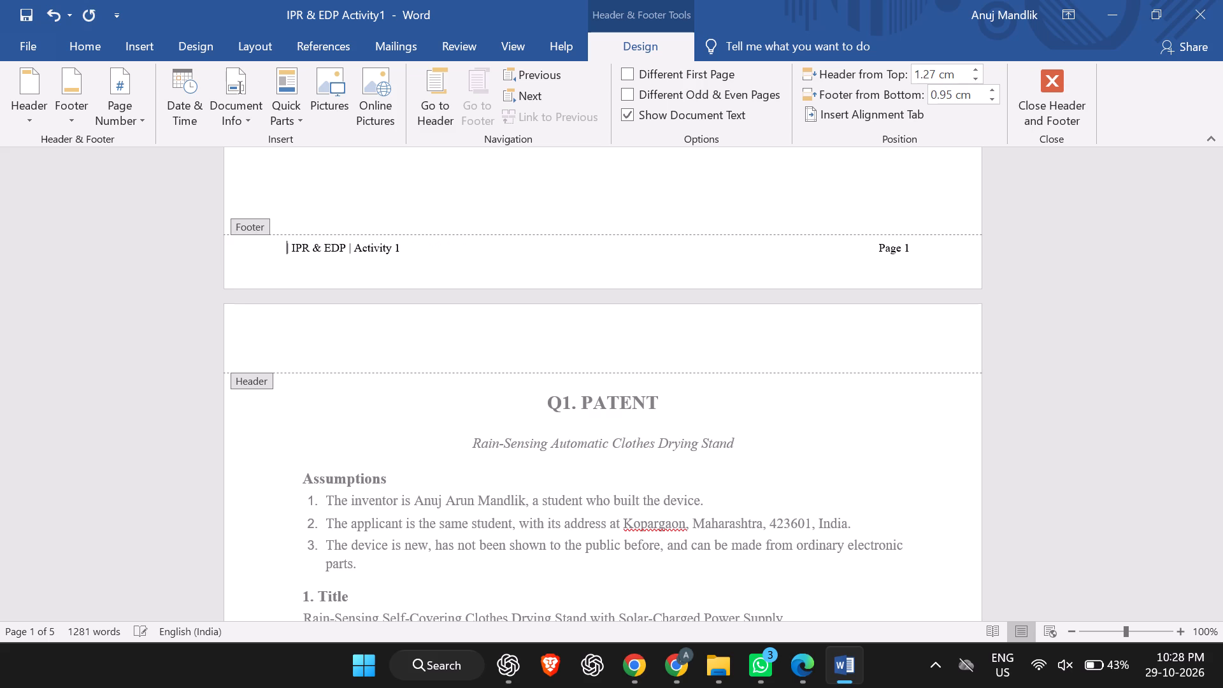
{"action": "key", "text": "Right"}
{"action": "key", "text": "Right"}
{"action": "key", "text": "BackSpace"}
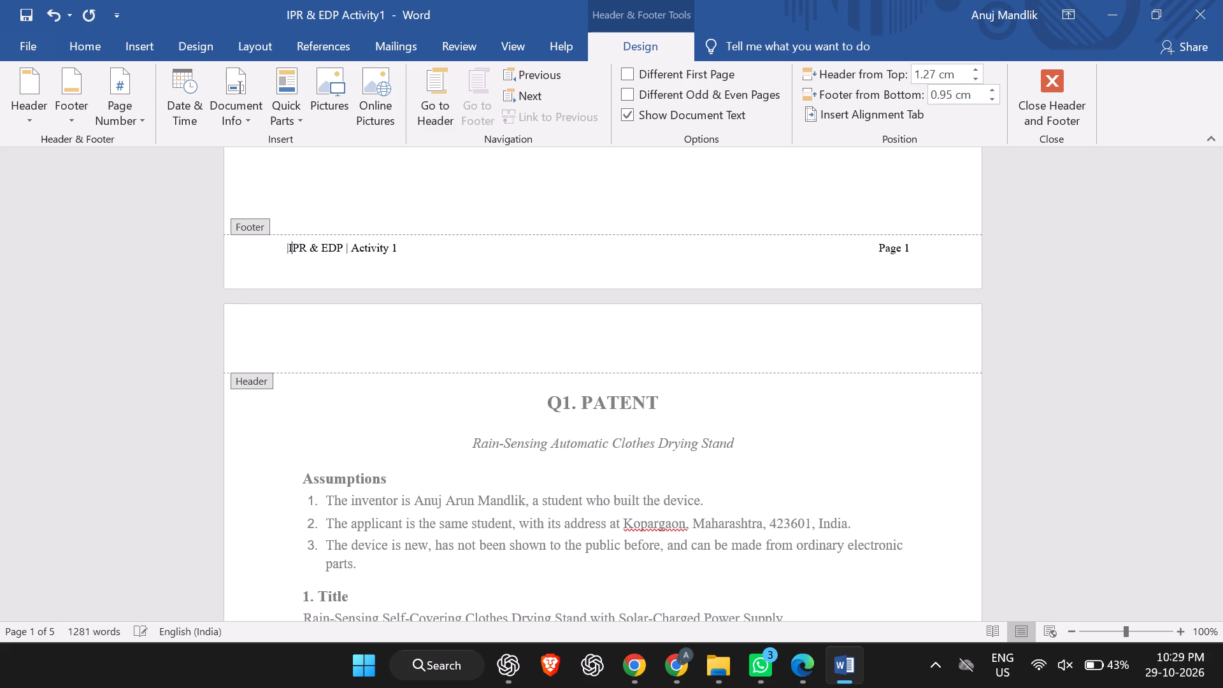
{"action": "key", "text": "BackSpace"}
{"action": "key", "text": "BackSpace"}
{"action": "key", "text": "BackSpace"}
{"action": "left_click", "coordinate": [552, 340]}
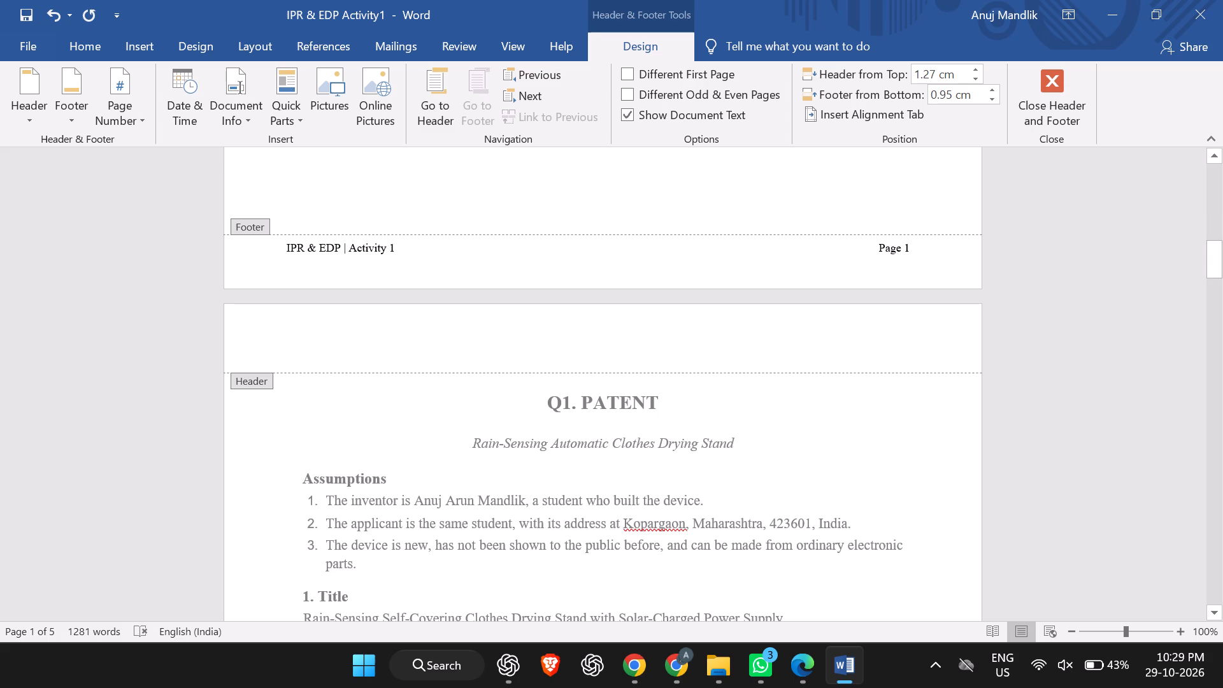
{"action": "double_click", "coordinate": [552, 340]}
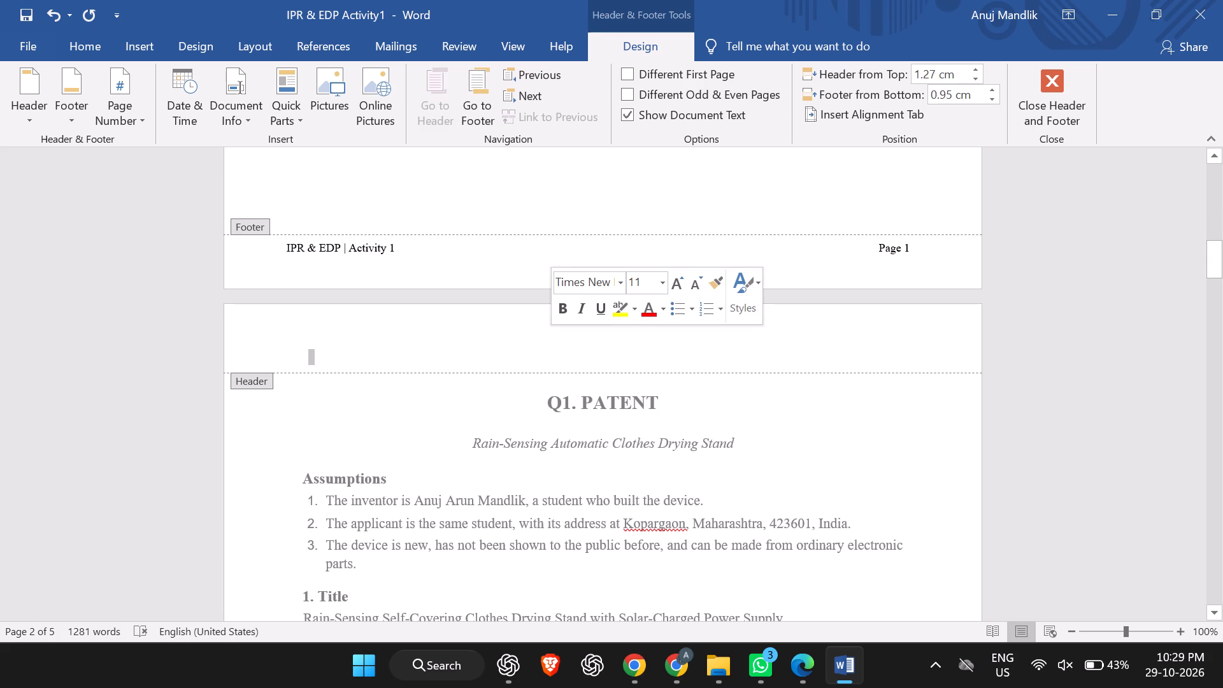
{"action": "triple_click", "coordinate": [680, 412]}
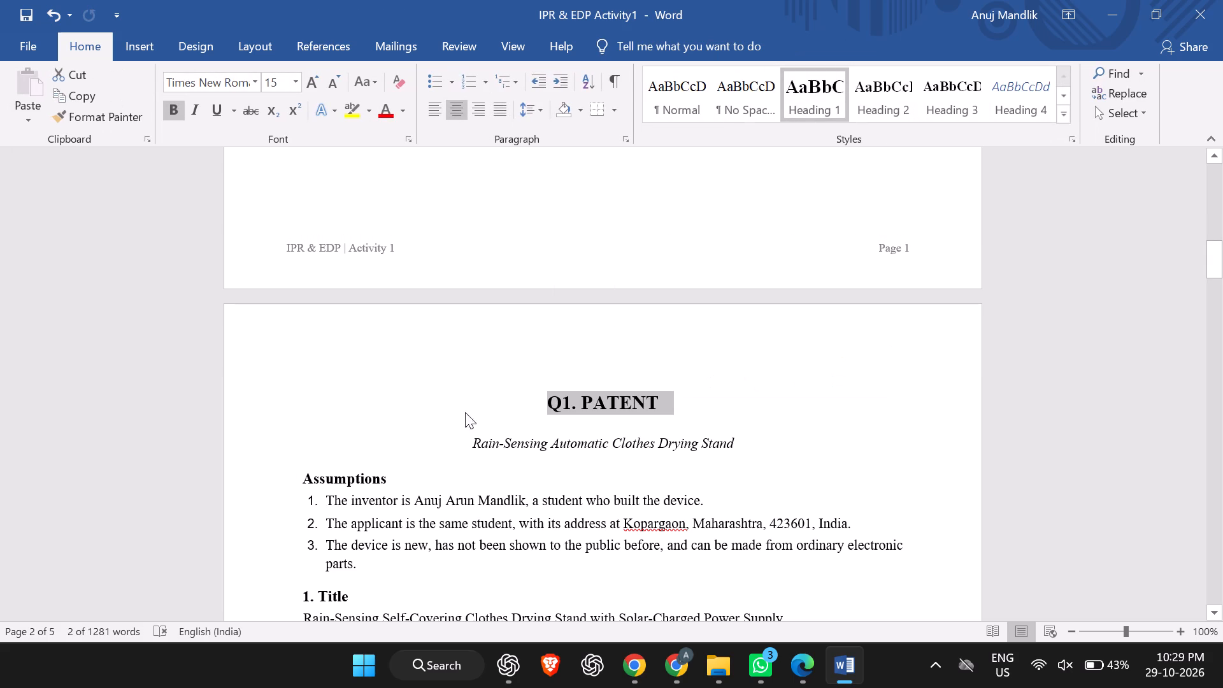
{"action": "left_click", "coordinate": [459, 405]}
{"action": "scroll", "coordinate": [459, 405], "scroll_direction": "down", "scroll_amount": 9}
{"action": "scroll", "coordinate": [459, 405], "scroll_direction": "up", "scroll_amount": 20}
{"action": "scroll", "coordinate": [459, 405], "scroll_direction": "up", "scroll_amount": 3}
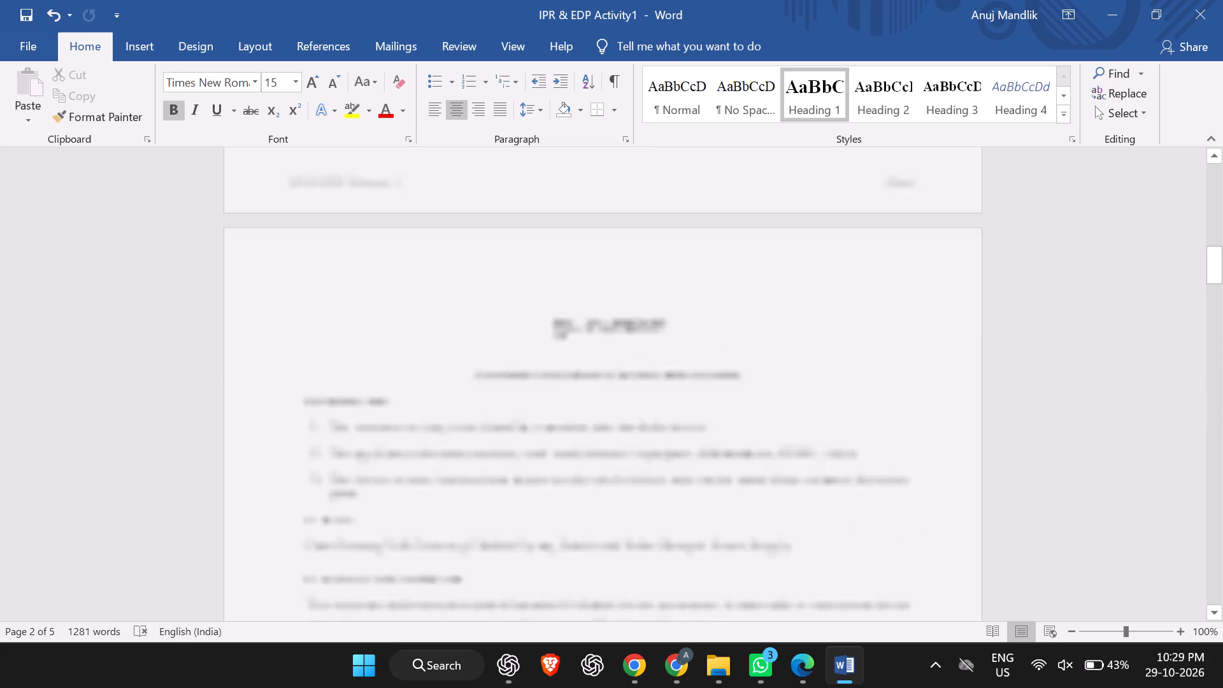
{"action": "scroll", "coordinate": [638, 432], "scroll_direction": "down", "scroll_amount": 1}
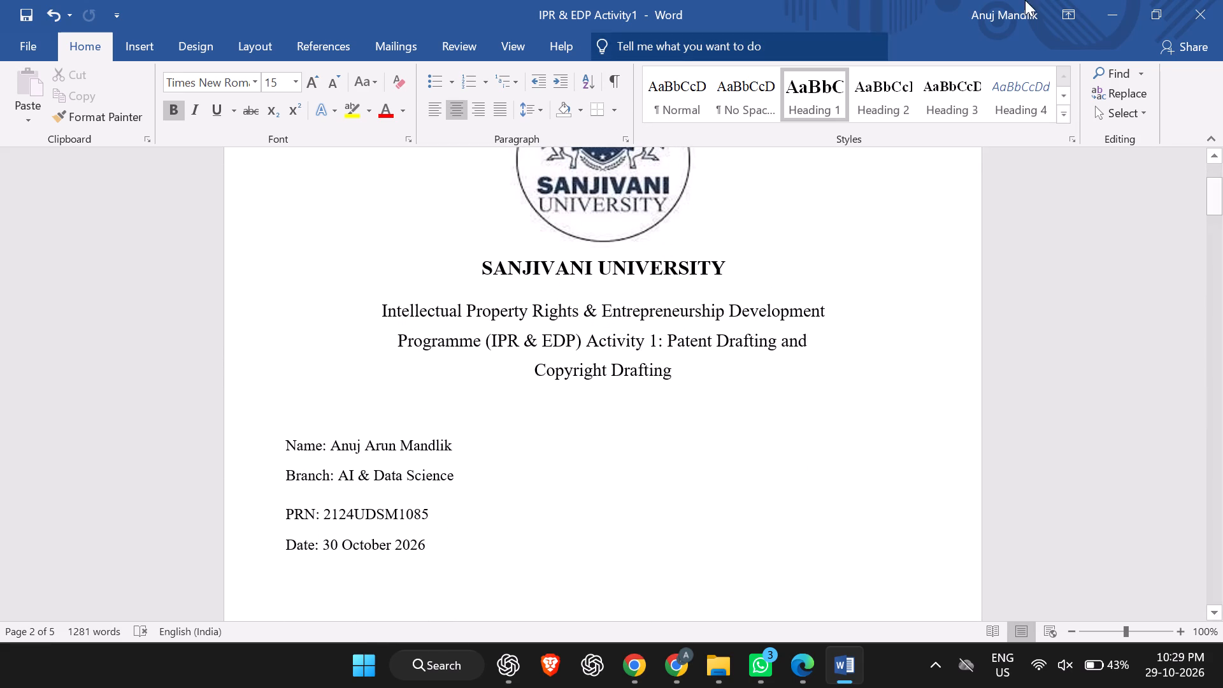
Switch to Edge and examine the university heading and student details table on the first page of the other Activity 1 PDF.
{"action": "left_click", "coordinate": [1040, 50]}
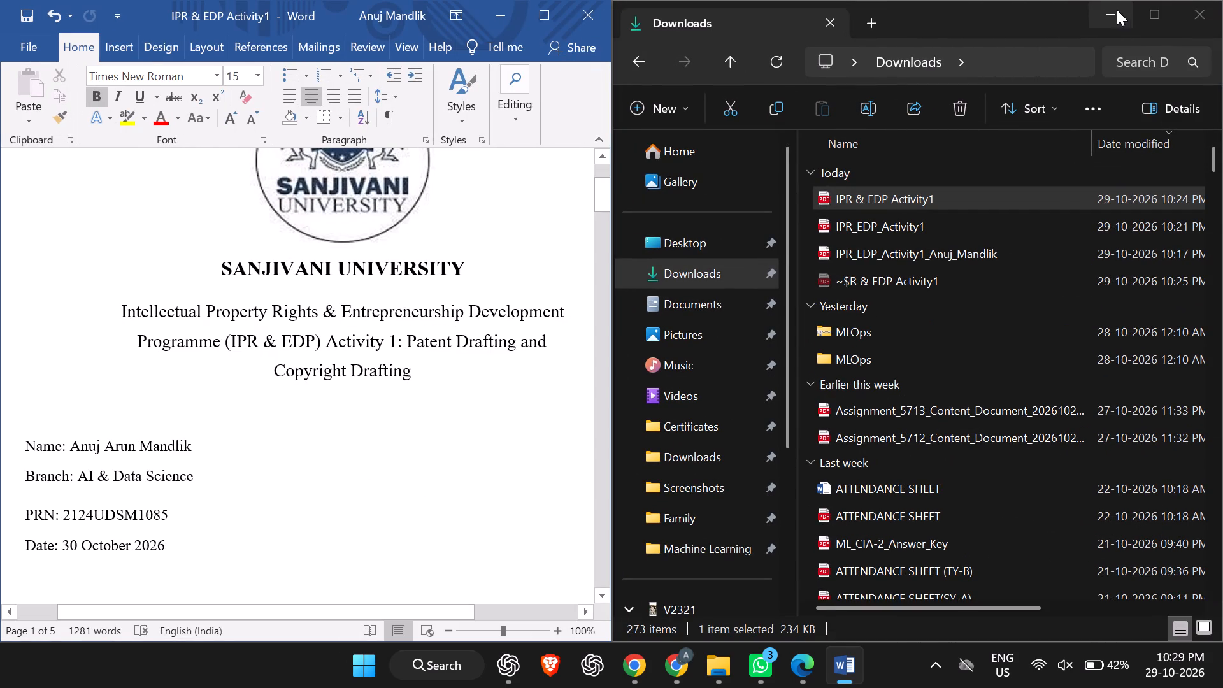
{"action": "left_click", "coordinate": [1117, 10]}
{"action": "scroll", "coordinate": [516, 285], "scroll_direction": "down", "scroll_amount": 1, "text": "ctrl"}
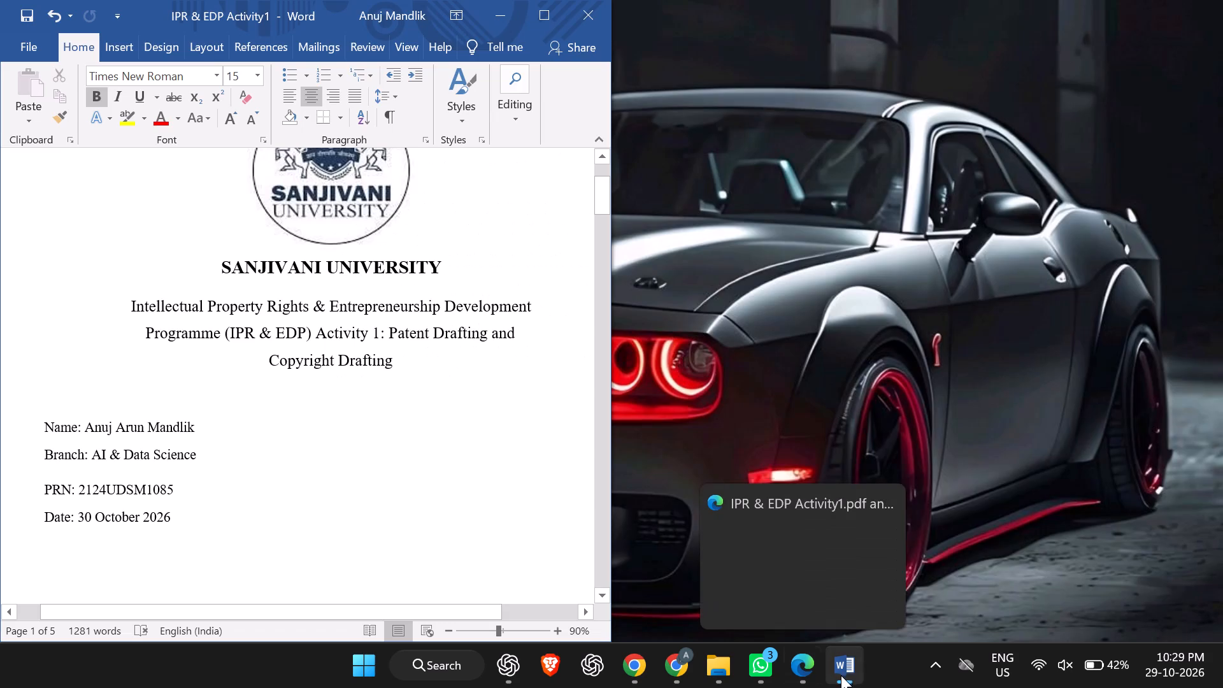
{"action": "left_click", "coordinate": [805, 578]}
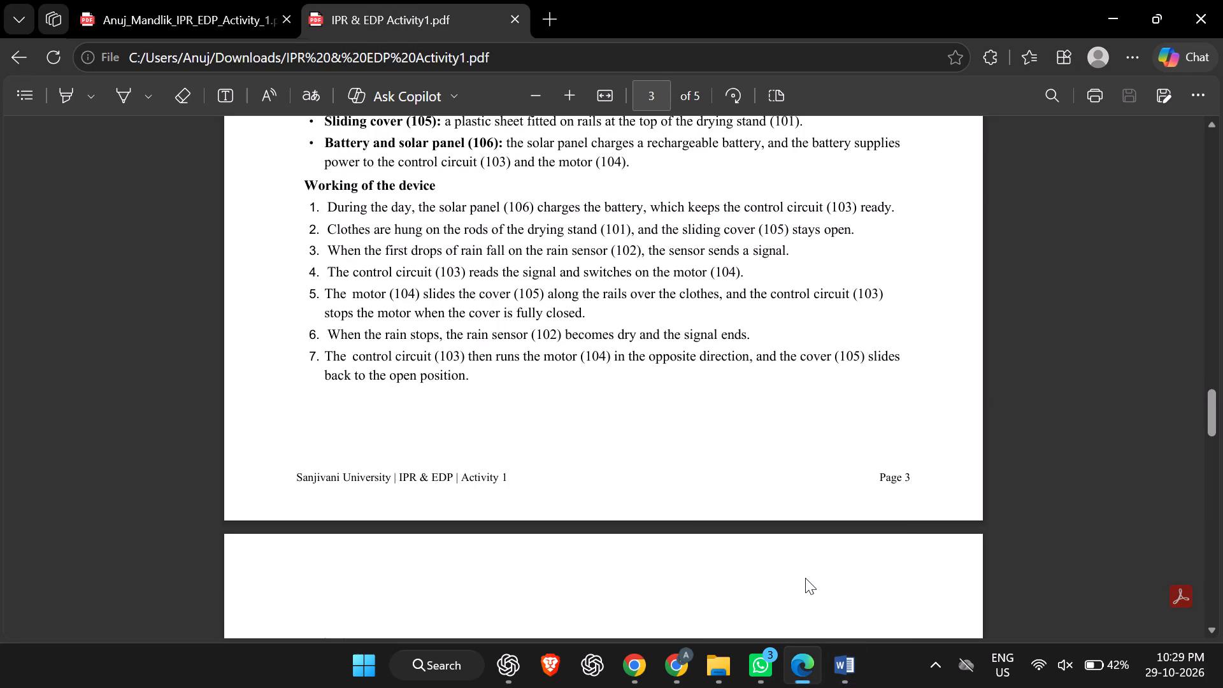
{"action": "left_click", "coordinate": [194, 0]}
{"action": "scroll", "coordinate": [555, 229], "scroll_direction": "up", "scroll_amount": 10}
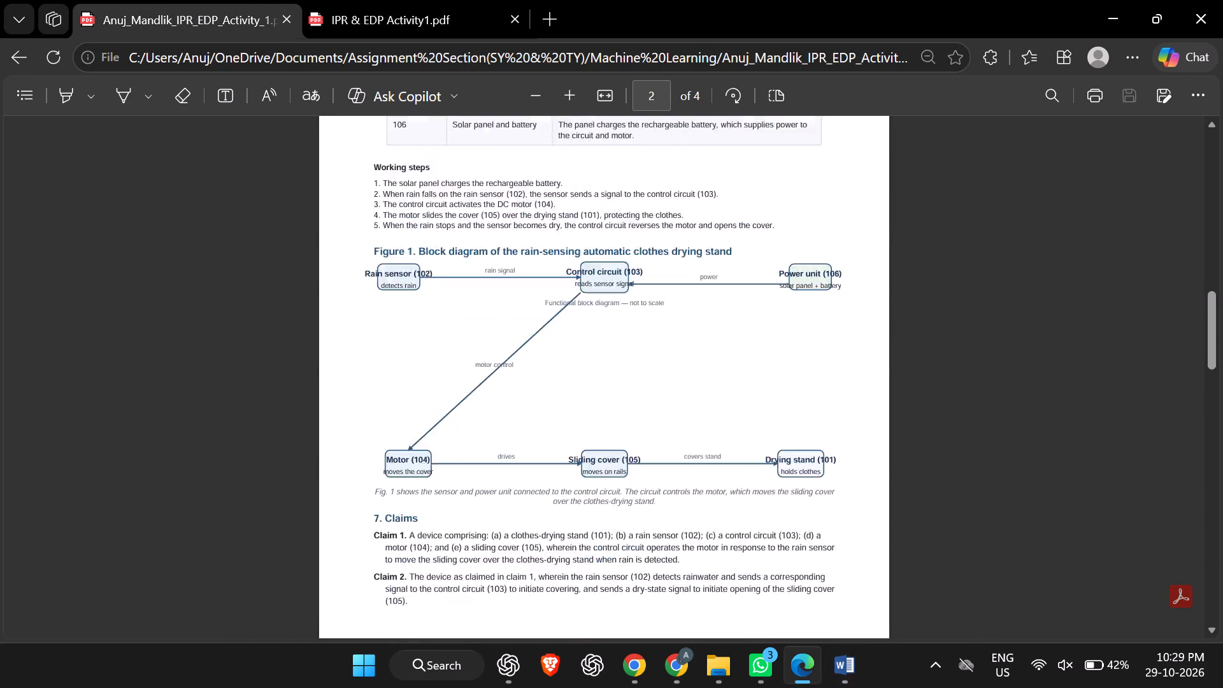
{"action": "scroll", "coordinate": [555, 229], "scroll_direction": "up", "scroll_amount": 14}
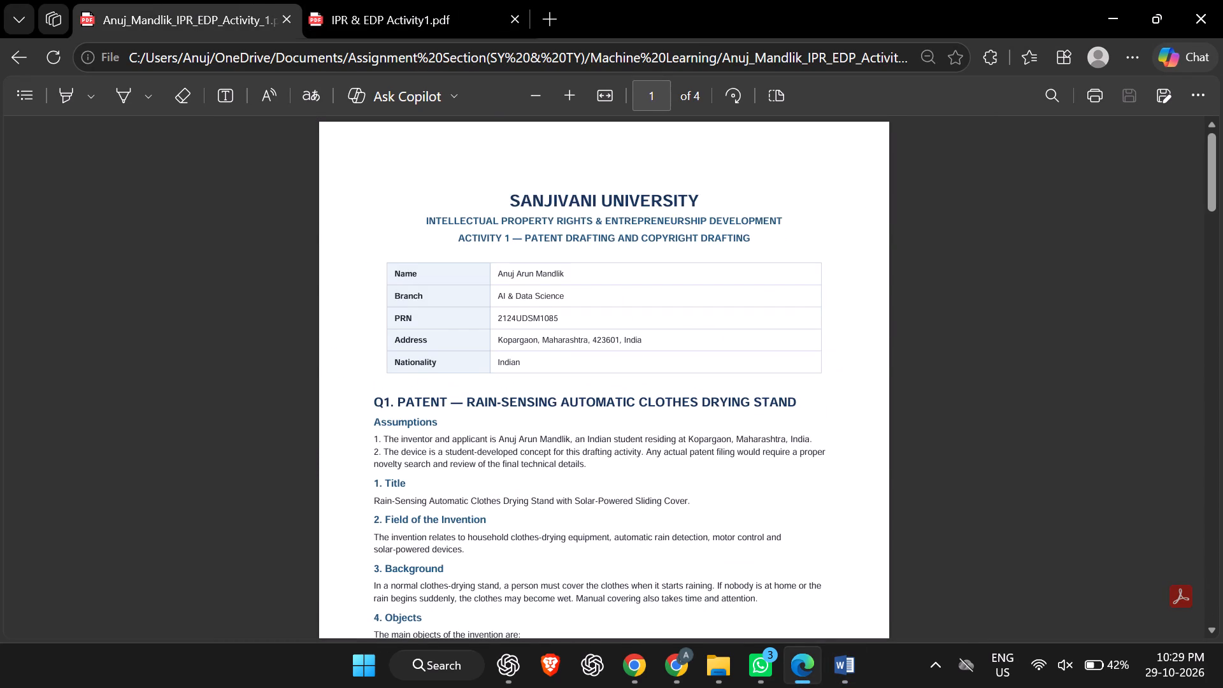
{"action": "left_click_drag", "start_coordinate": [387, 265], "coordinate": [833, 375]}
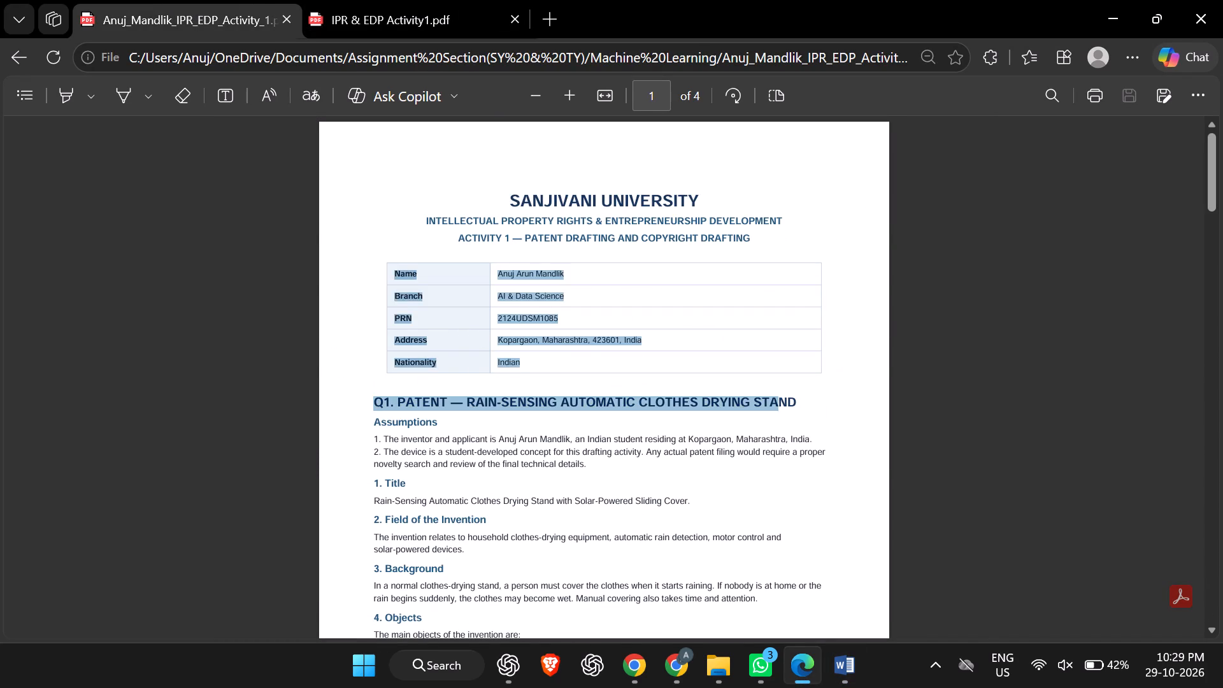
{"action": "left_click_drag", "start_coordinate": [833, 375], "coordinate": [392, 254]}
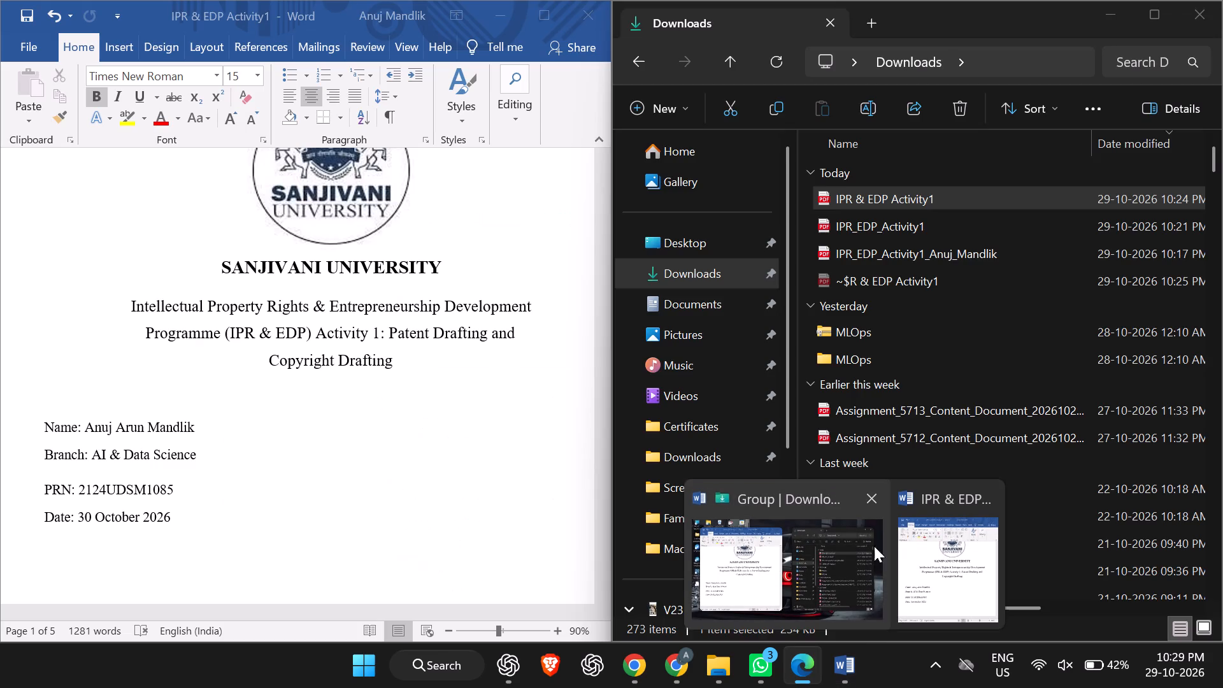
Return to the report in Word and delete the round Sanjivani University logo above the title on page 1.
{"action": "left_click", "coordinate": [933, 547]}
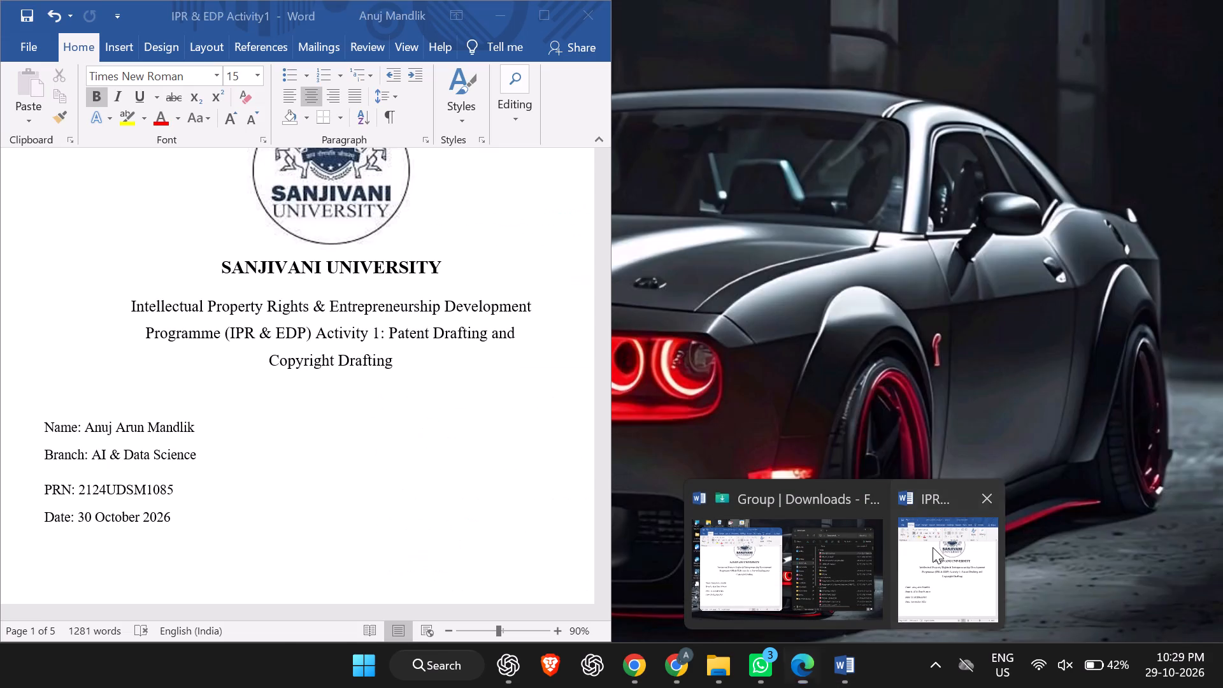
{"action": "left_click", "coordinate": [541, 23]}
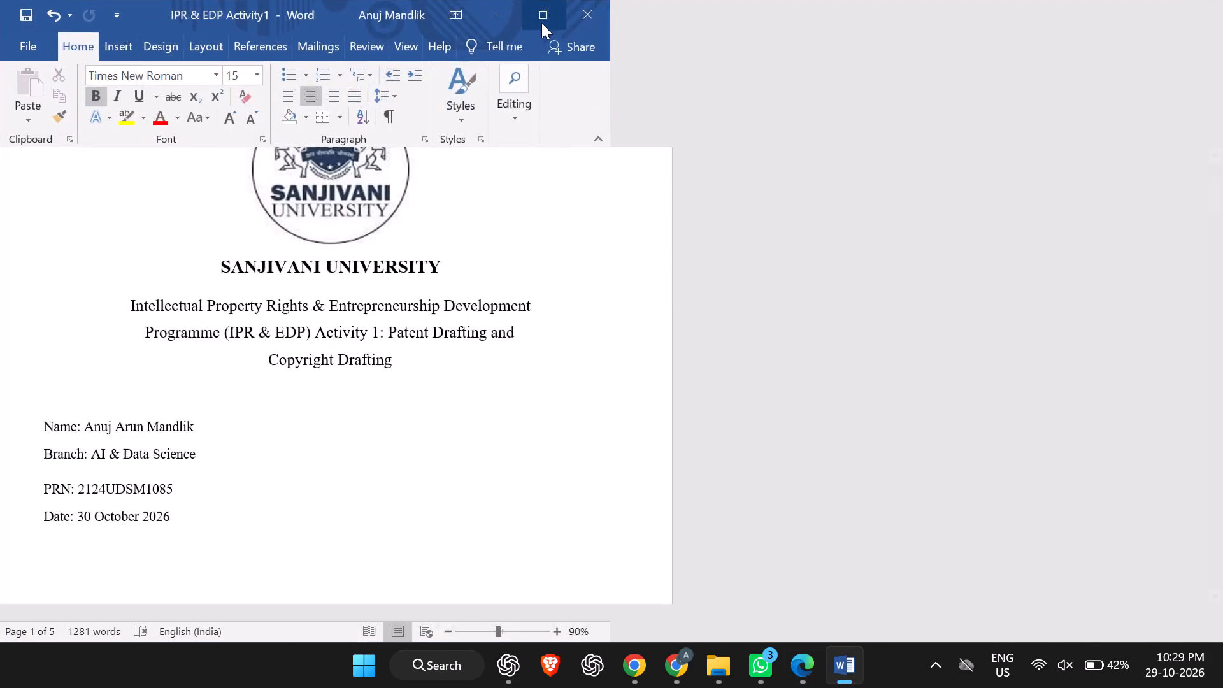
{"action": "scroll", "coordinate": [543, 456], "scroll_direction": "up", "scroll_amount": 1}
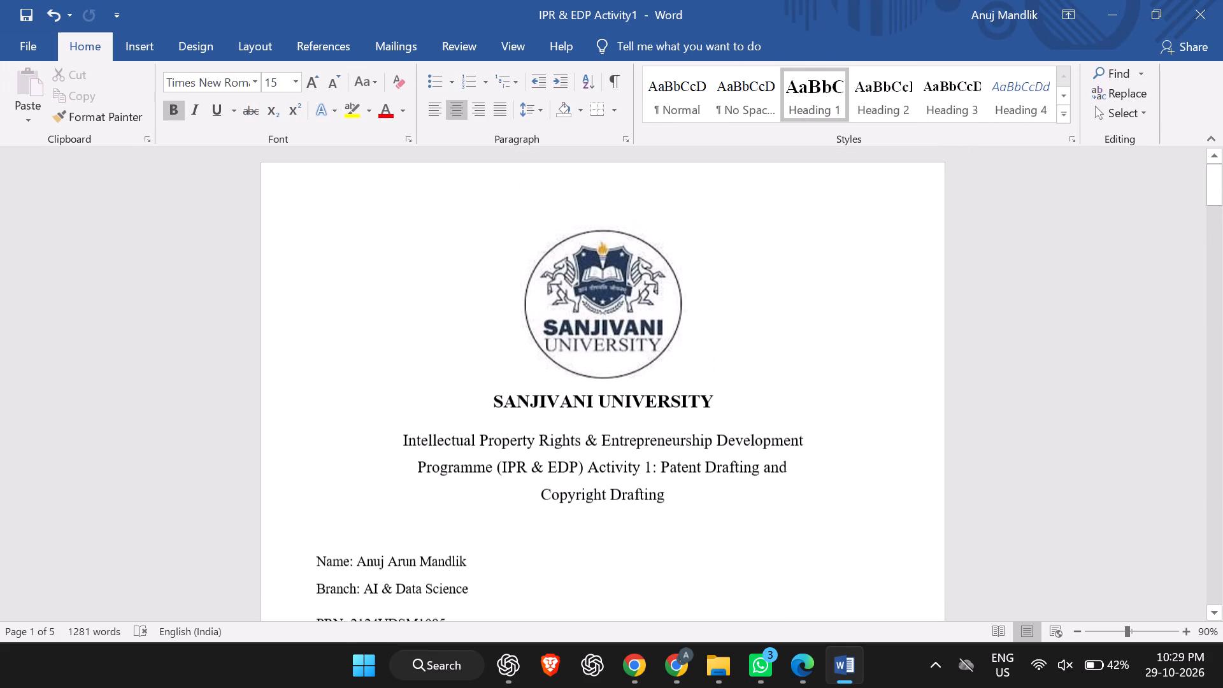
{"action": "left_click", "coordinate": [594, 281]}
{"action": "key", "text": "BackSpace"}
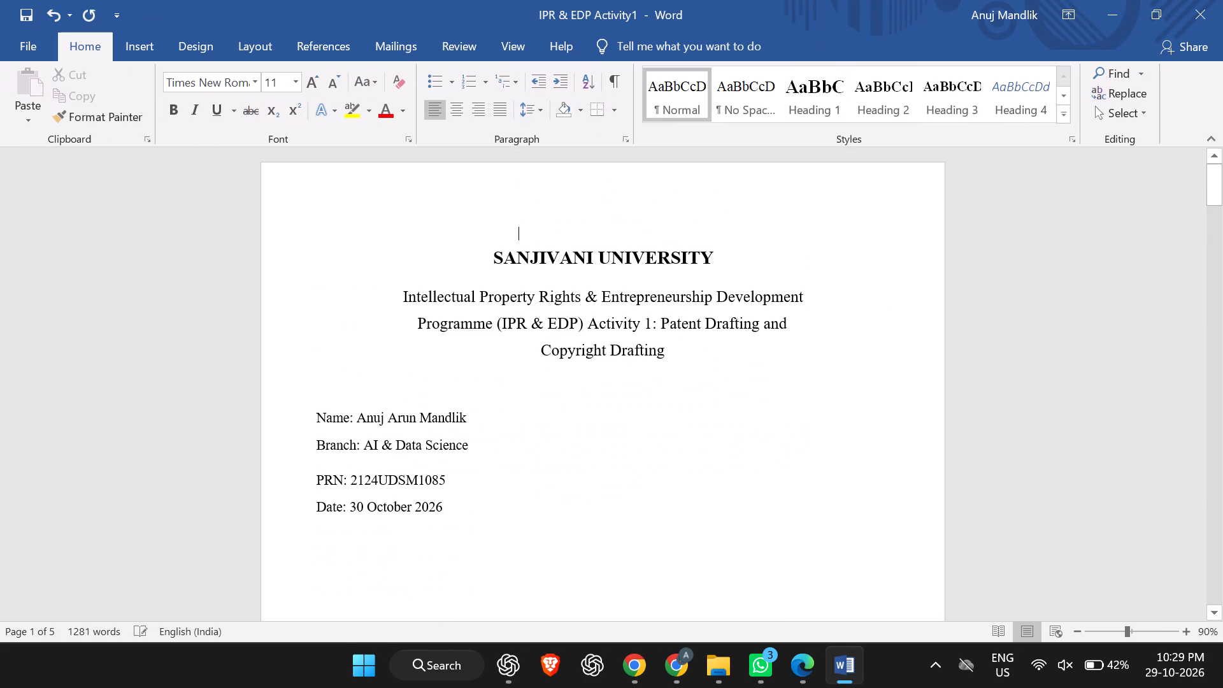
Start inserting a picture above the title and look through the Downloads and Pictures folders for a logo file.
{"action": "left_click", "coordinate": [138, 46]}
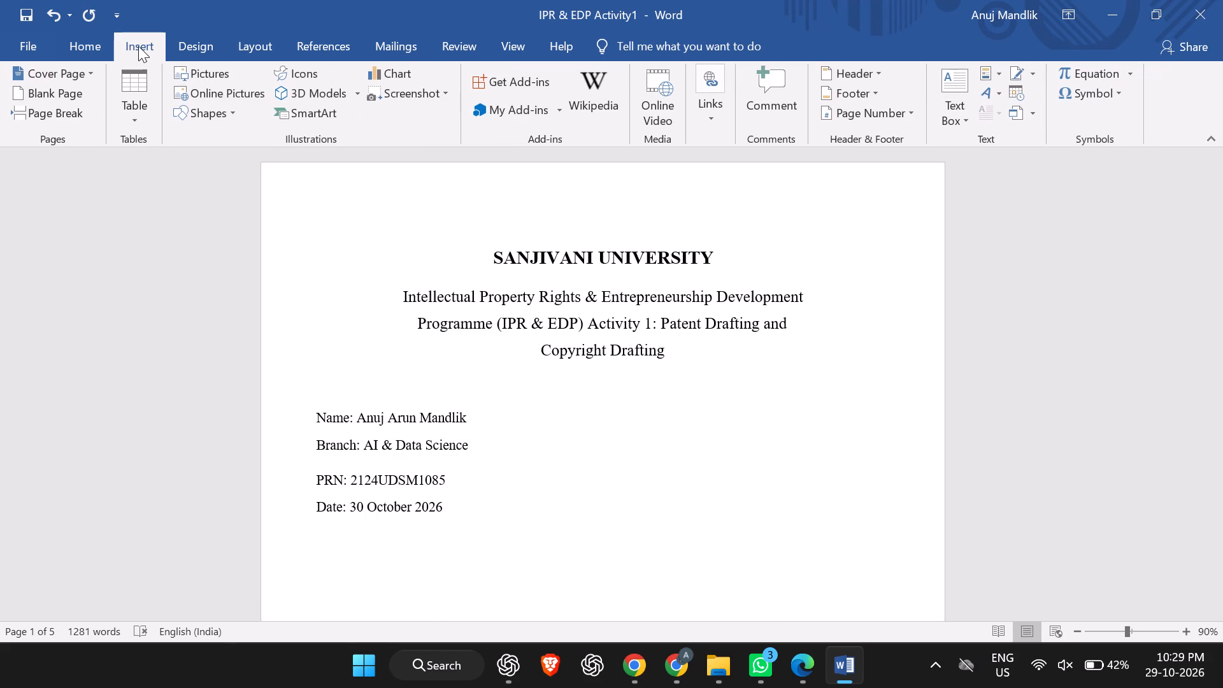
{"action": "left_click", "coordinate": [215, 77]}
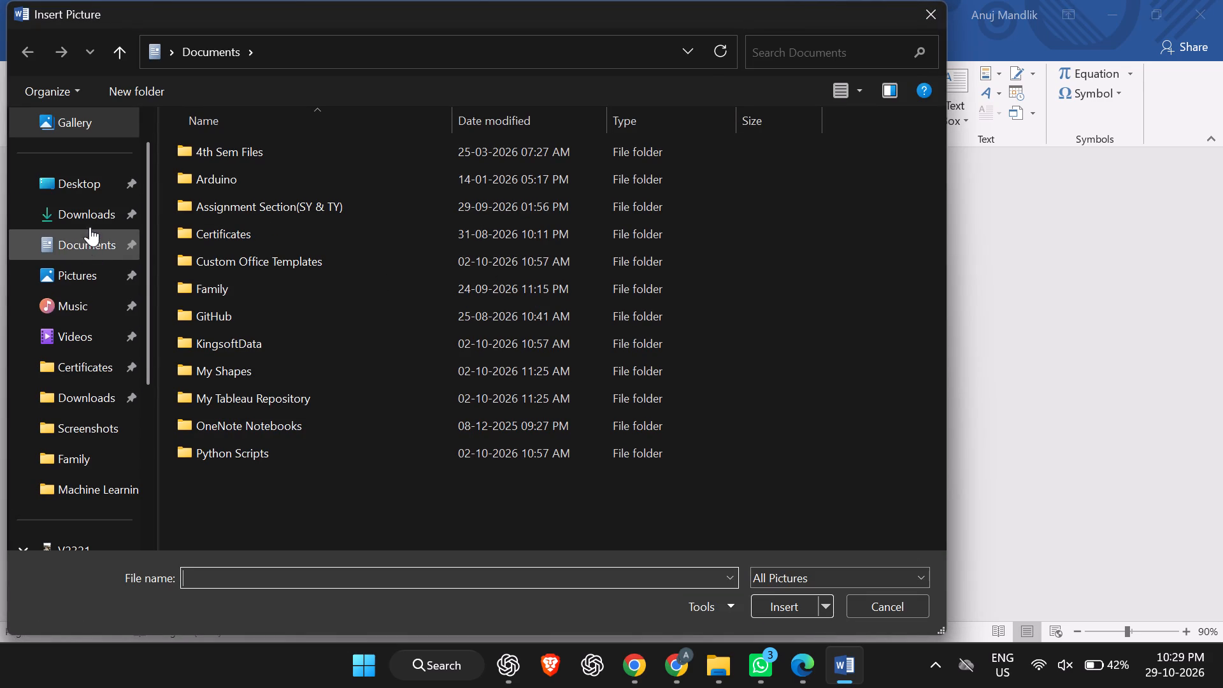
{"action": "left_click", "coordinate": [93, 215]}
{"action": "scroll", "coordinate": [335, 319], "scroll_direction": "down", "scroll_amount": 3}
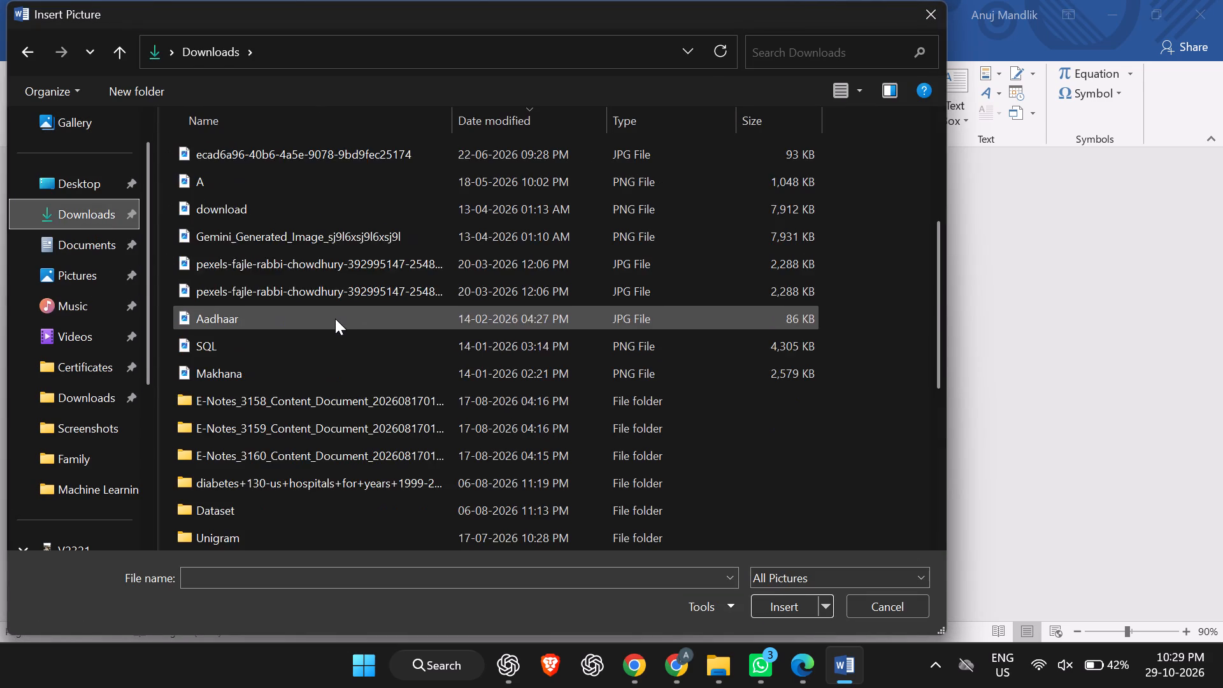
{"action": "scroll", "coordinate": [335, 319], "scroll_direction": "down", "scroll_amount": 1}
{"action": "scroll", "coordinate": [290, 482], "scroll_direction": "down", "scroll_amount": 9}
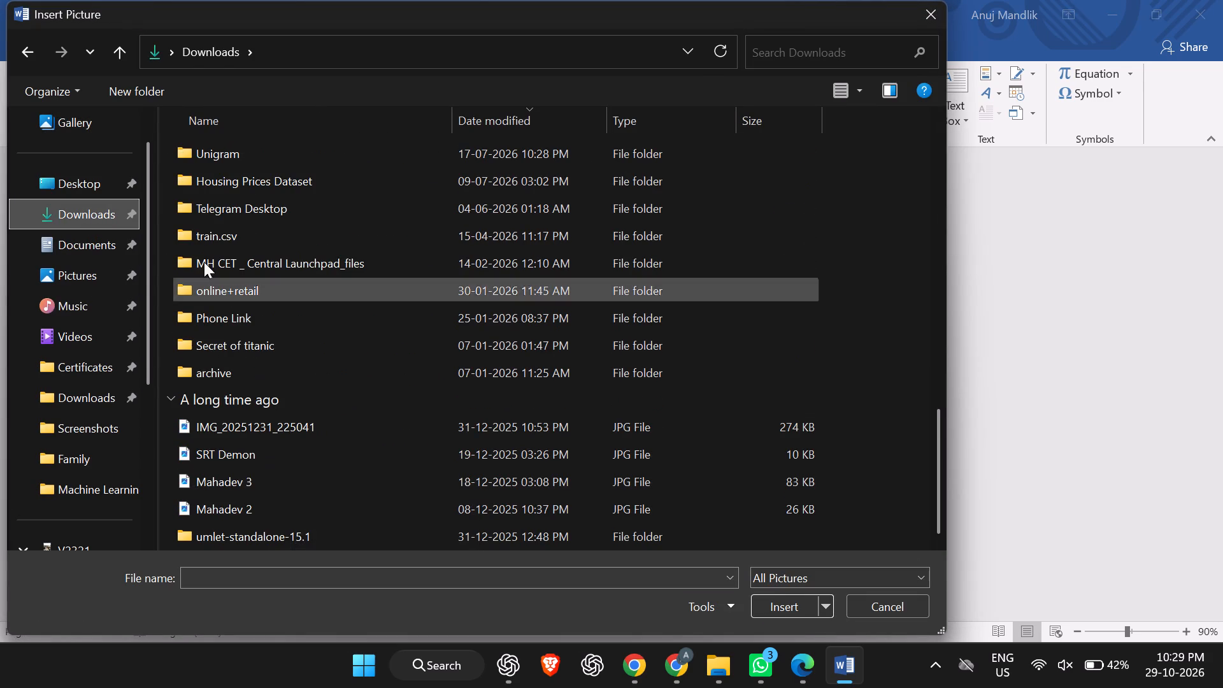
{"action": "scroll", "coordinate": [329, 400], "scroll_direction": "down", "scroll_amount": 5}
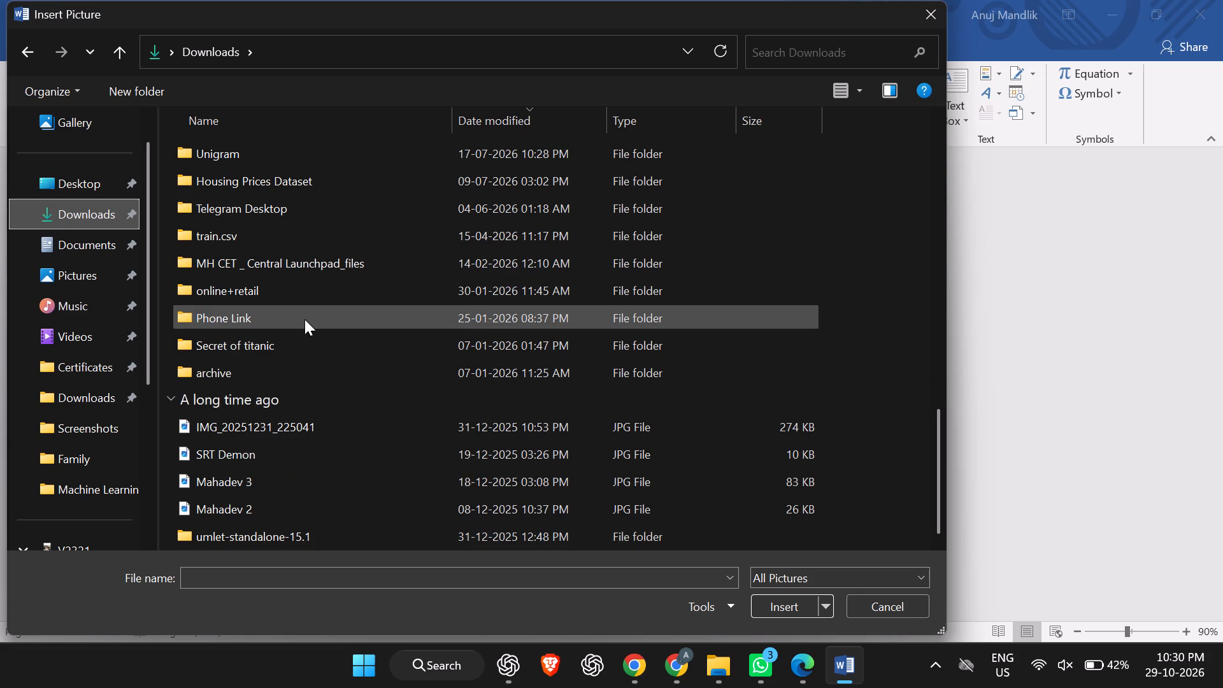
{"action": "scroll", "coordinate": [304, 319], "scroll_direction": "up", "scroll_amount": 2}
{"action": "scroll", "coordinate": [318, 265], "scroll_direction": "up", "scroll_amount": 7}
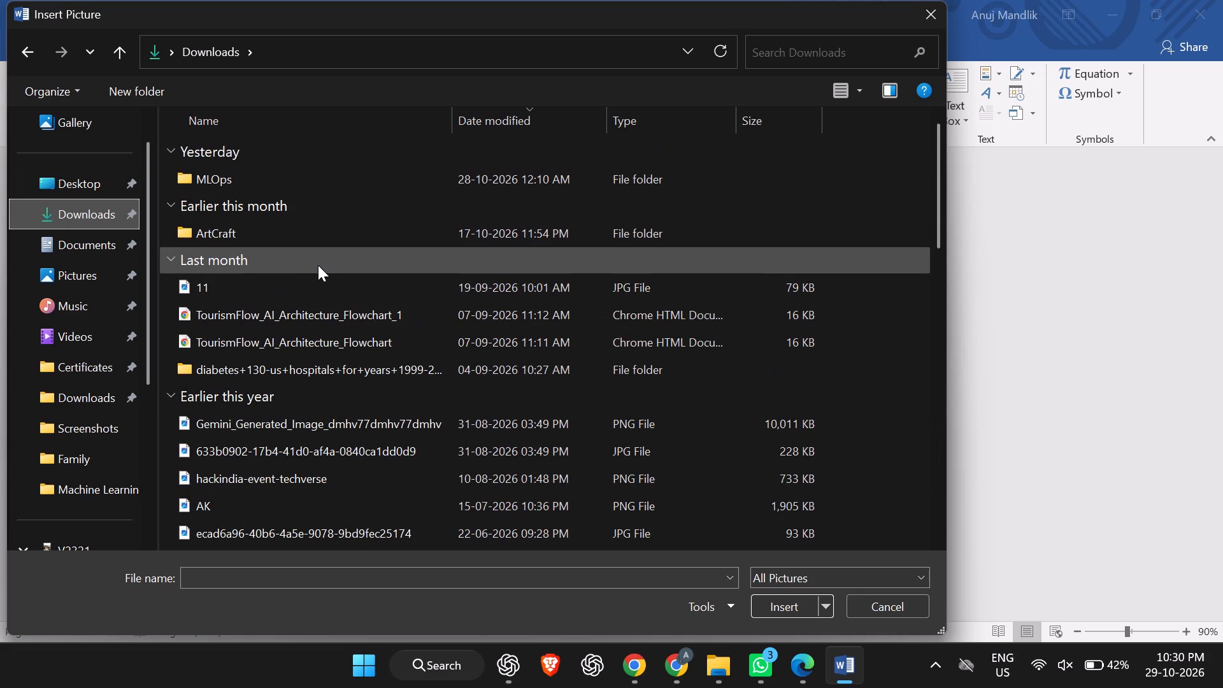
{"action": "scroll", "coordinate": [318, 265], "scroll_direction": "up", "scroll_amount": 5}
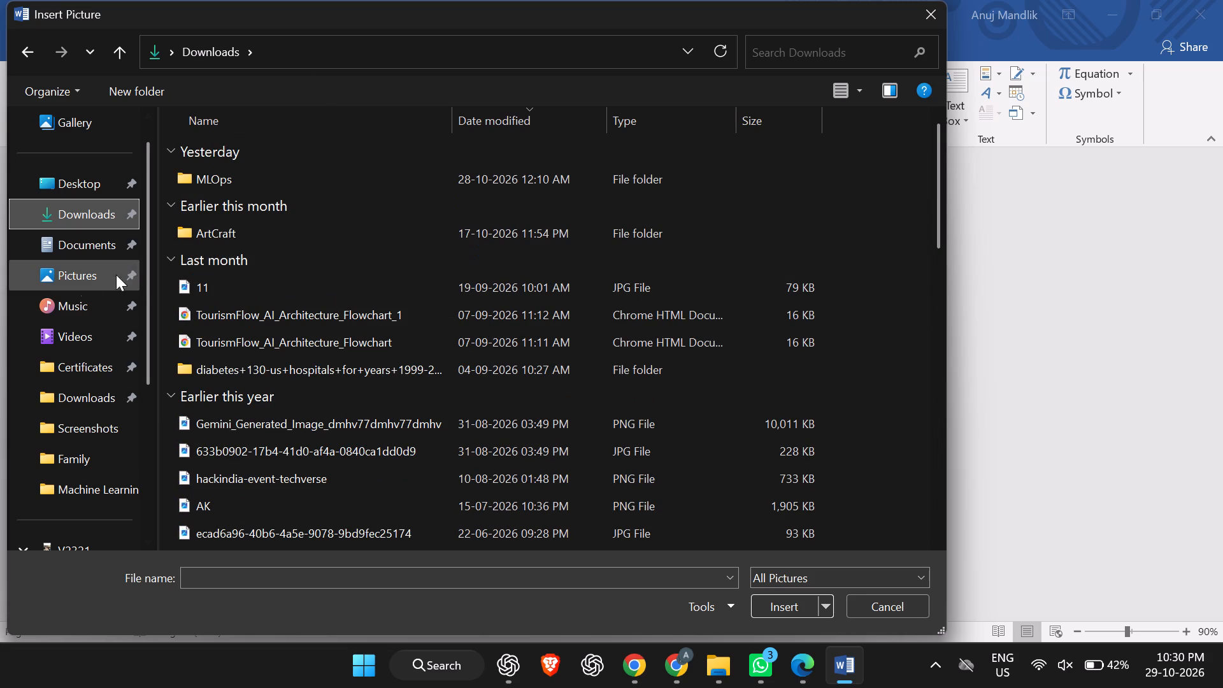
{"action": "left_click", "coordinate": [84, 263]}
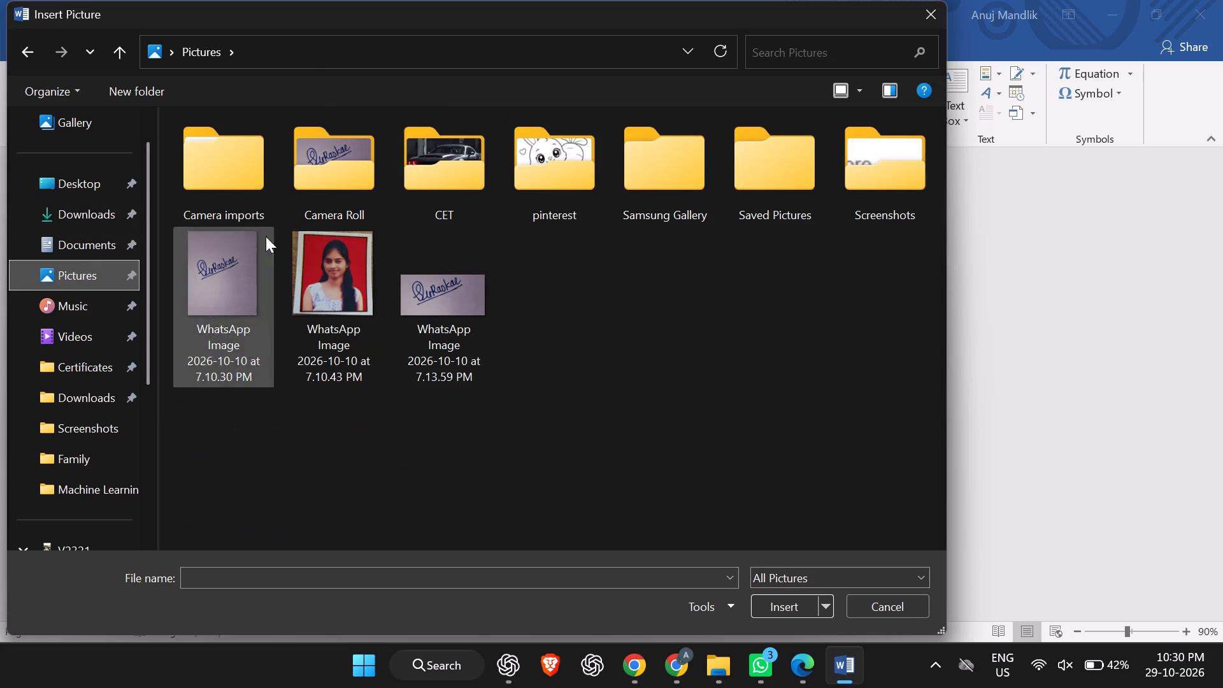
{"action": "double_click", "coordinate": [241, 165]}
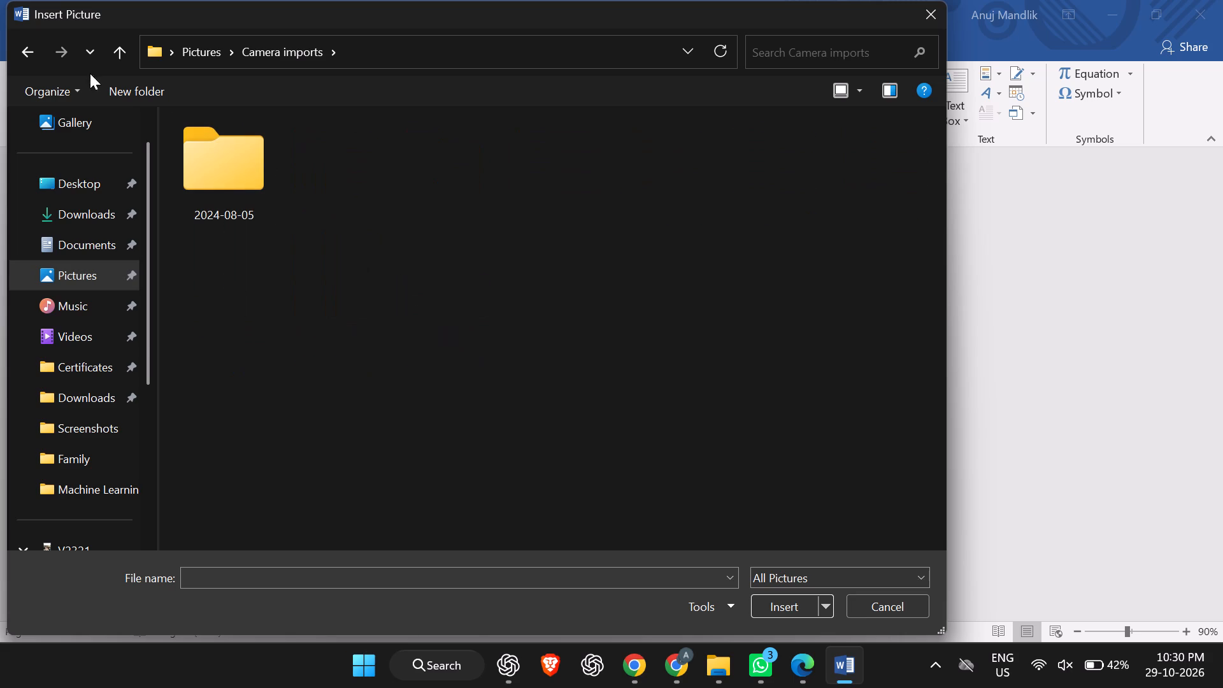
{"action": "left_click", "coordinate": [18, 45]}
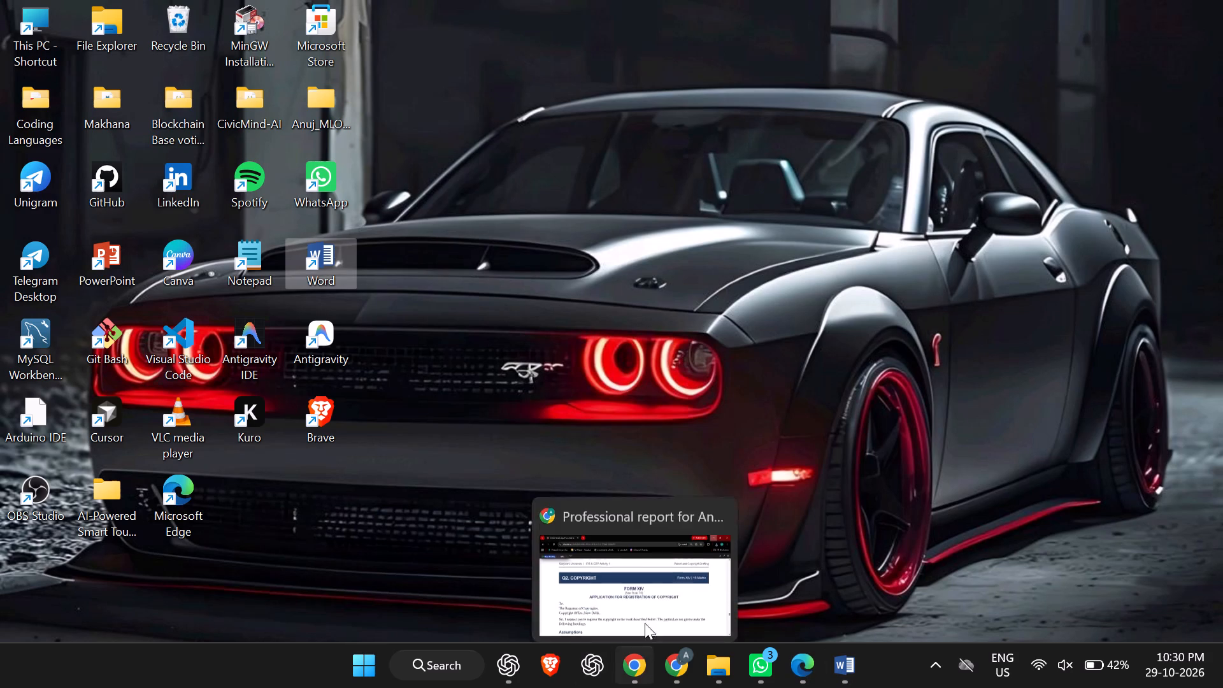
Switch to Chrome and search Google in a new tab for "sanjivani logo images".
{"action": "left_click", "coordinate": [641, 593]}
{"action": "left_click", "coordinate": [289, 13]}
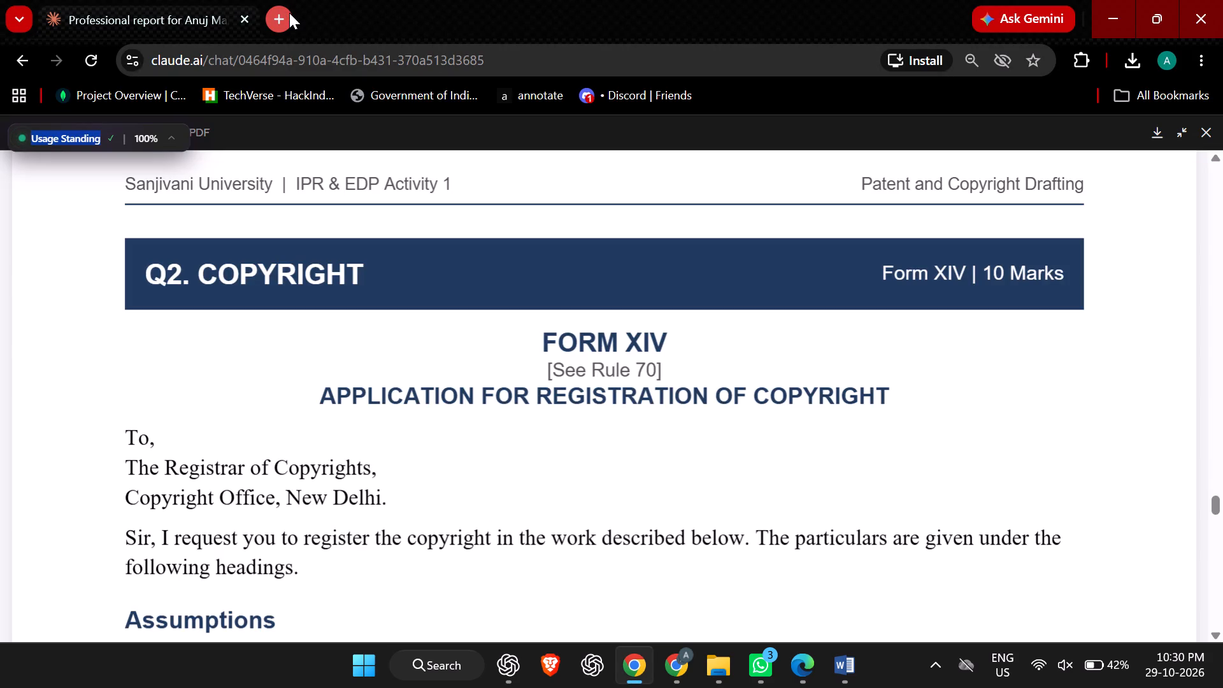
{"action": "type", "text": "sanjivani"}
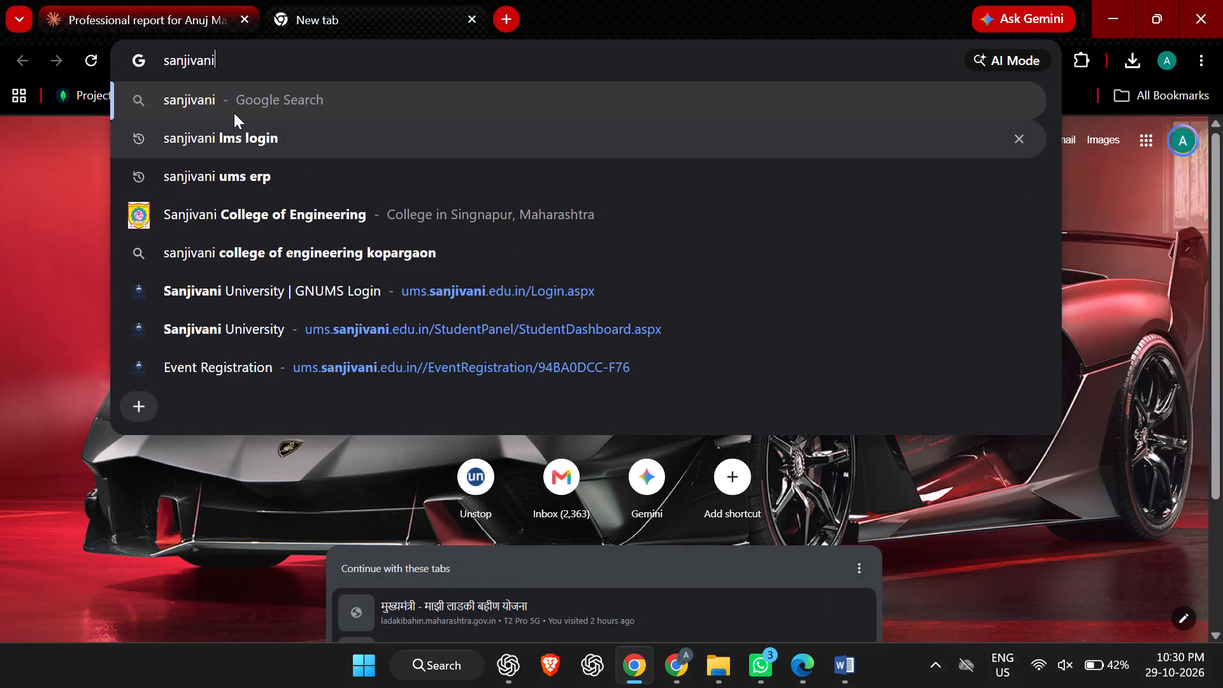
{"action": "key", "text": "space"}
{"action": "type", "text": "logo"}
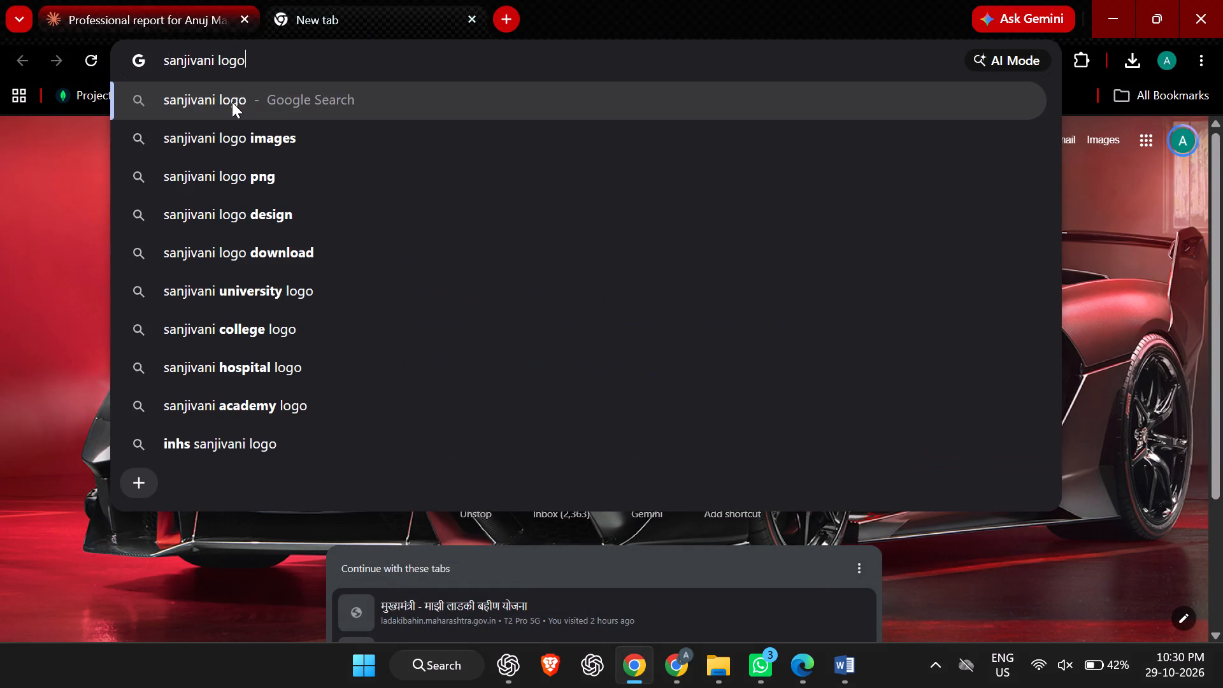
{"action": "left_click", "coordinate": [262, 129]}
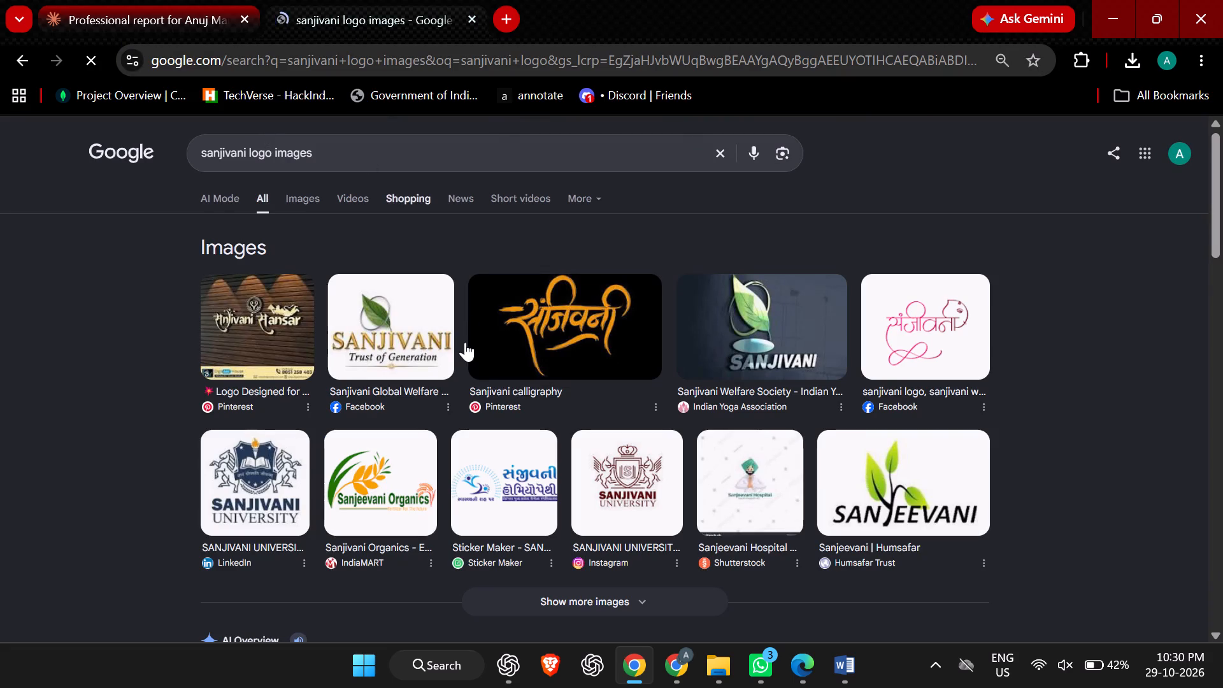
Refine the Google search to "sanjivani university logo images".
{"action": "left_click", "coordinate": [399, 148]}
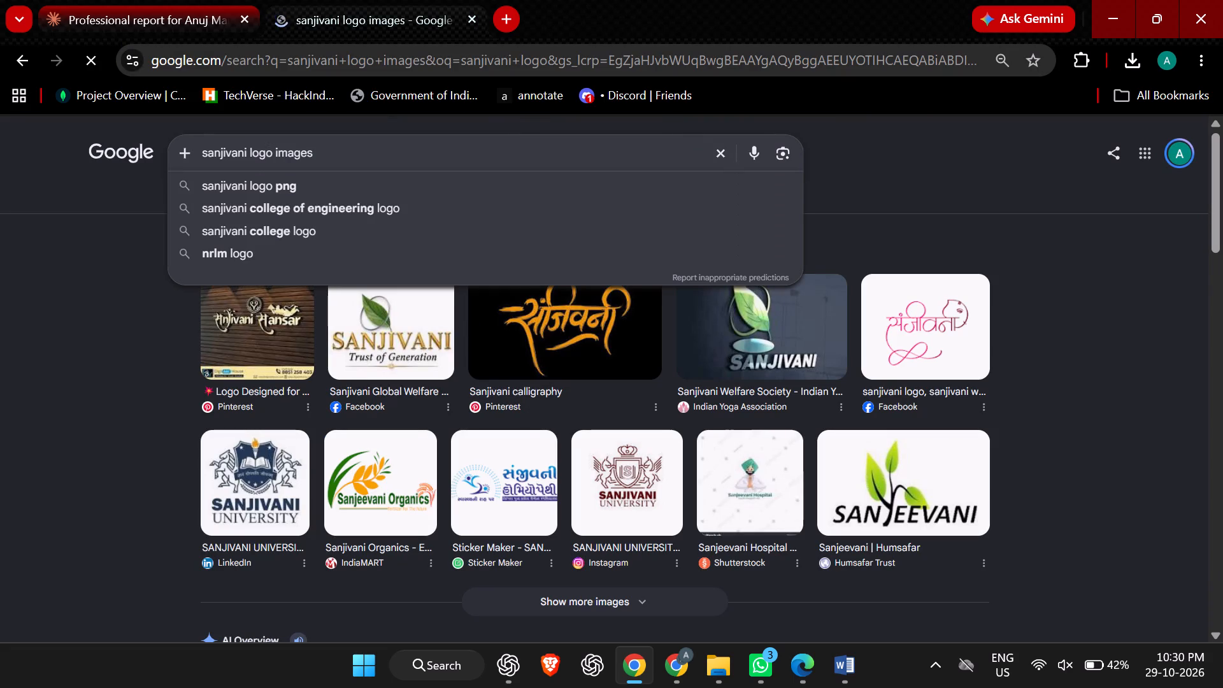
{"action": "left_click", "coordinate": [254, 152]}
{"action": "key", "text": "Left"}
{"action": "type", "text": "uno"}
{"action": "key", "text": "BackSpace"}
{"action": "type", "text": "iver"}
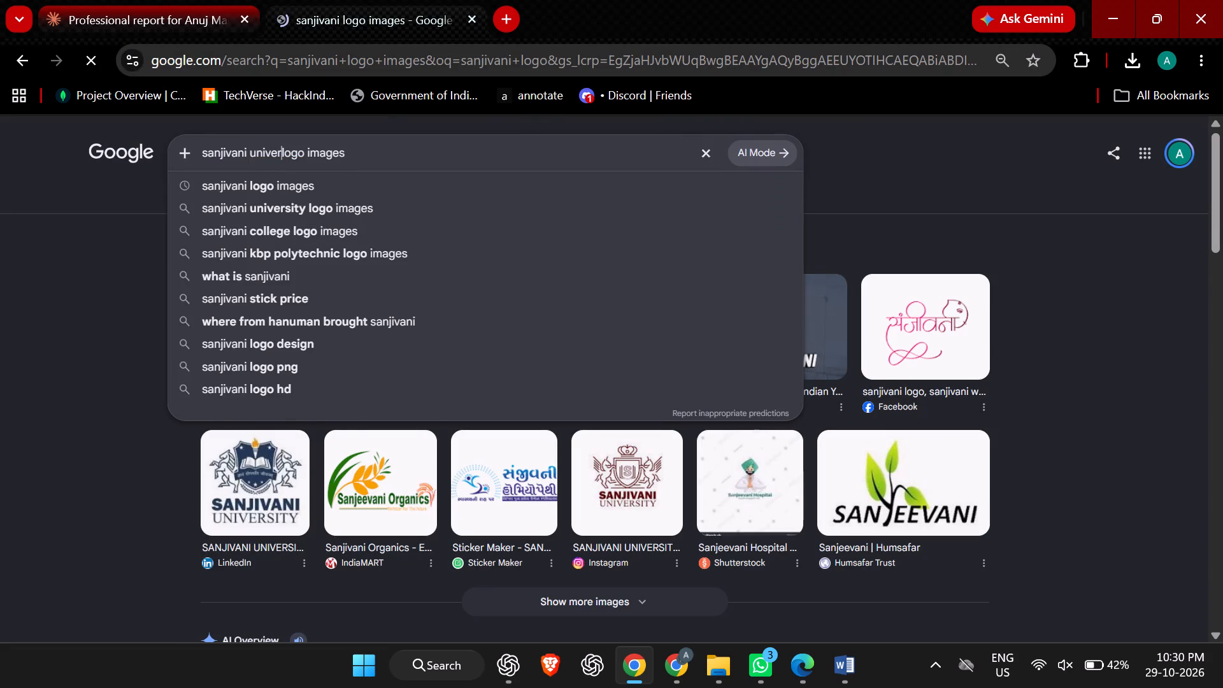
{"action": "left_click", "coordinate": [277, 189]}
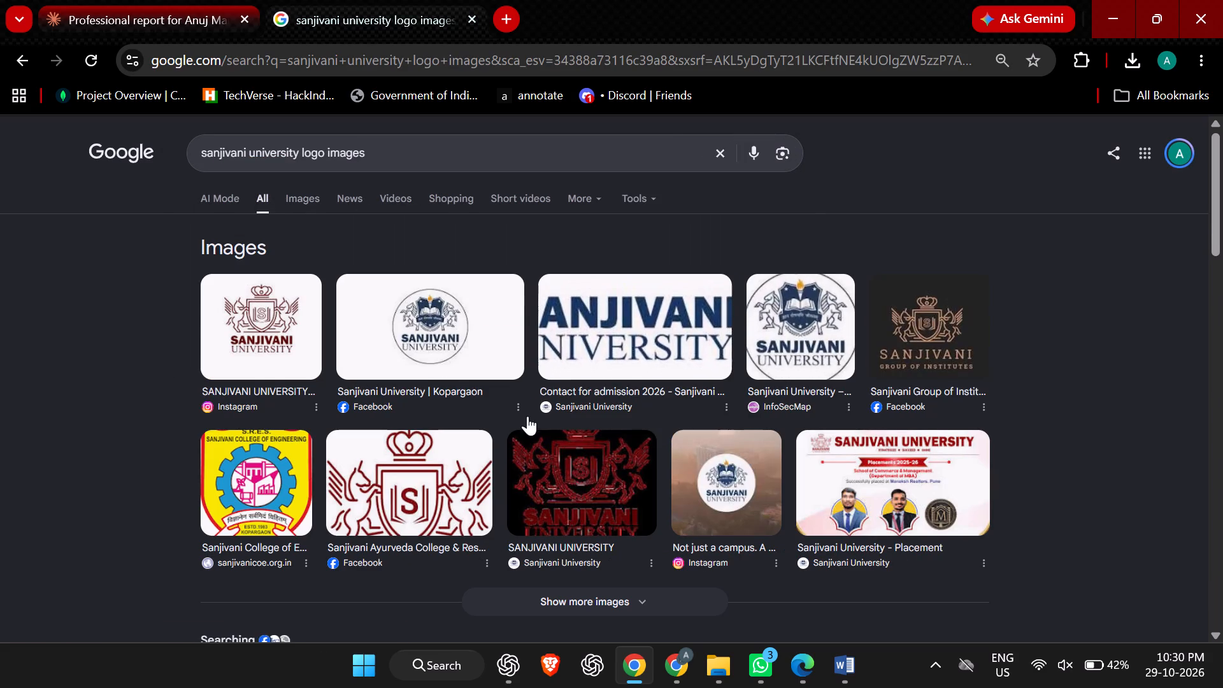
Browse the image results for the Sanjivani University logo and copy the navy crest logo from the LinkedIn result.
{"action": "scroll", "coordinate": [511, 442], "scroll_direction": "down", "scroll_amount": 4}
{"action": "scroll", "coordinate": [511, 442], "scroll_direction": "up", "scroll_amount": 3}
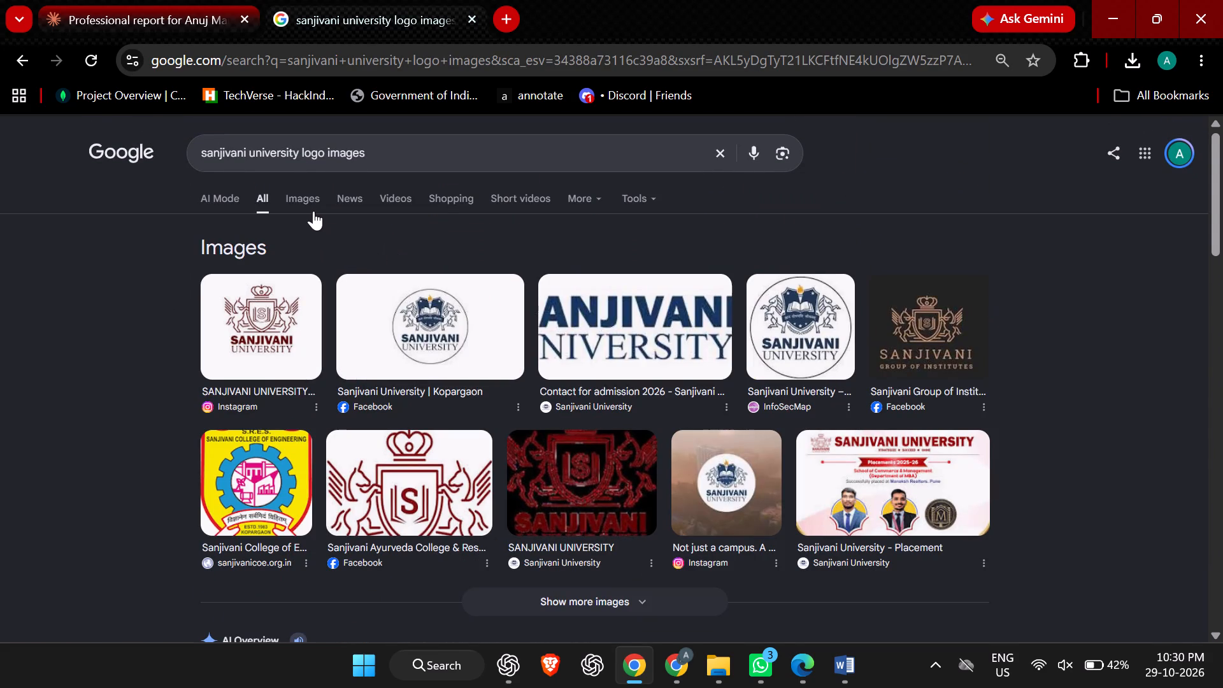
{"action": "left_click", "coordinate": [307, 198]}
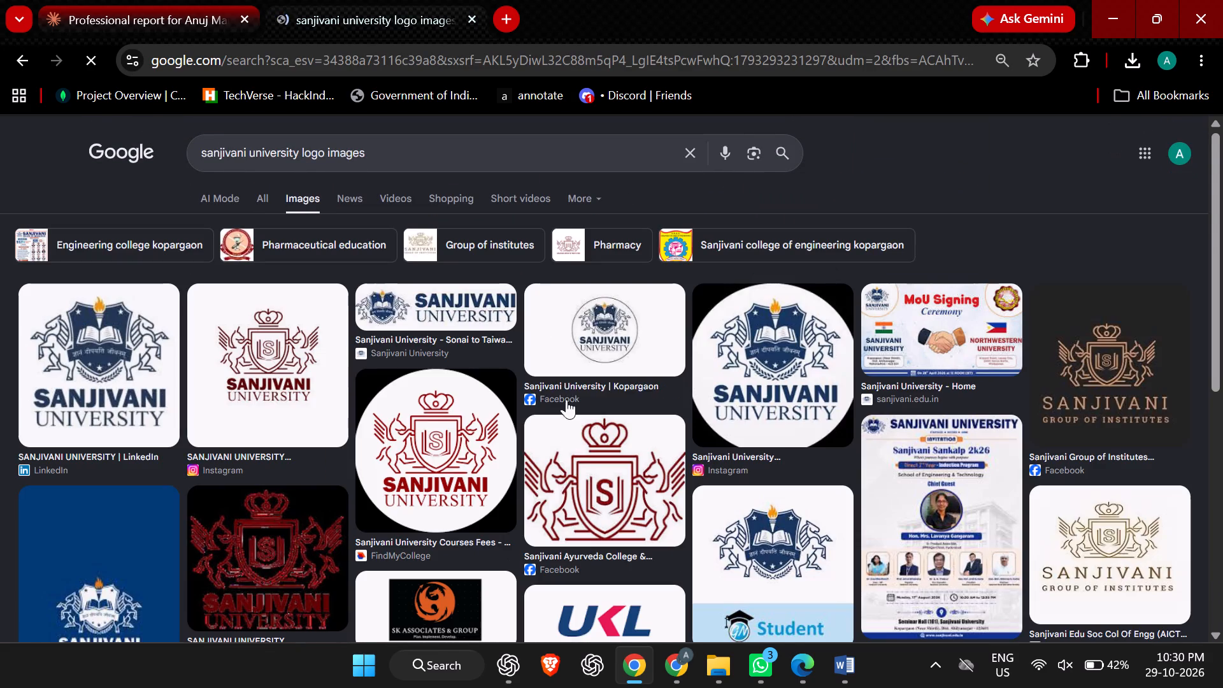
{"action": "scroll", "coordinate": [561, 472], "scroll_direction": "down", "scroll_amount": 2}
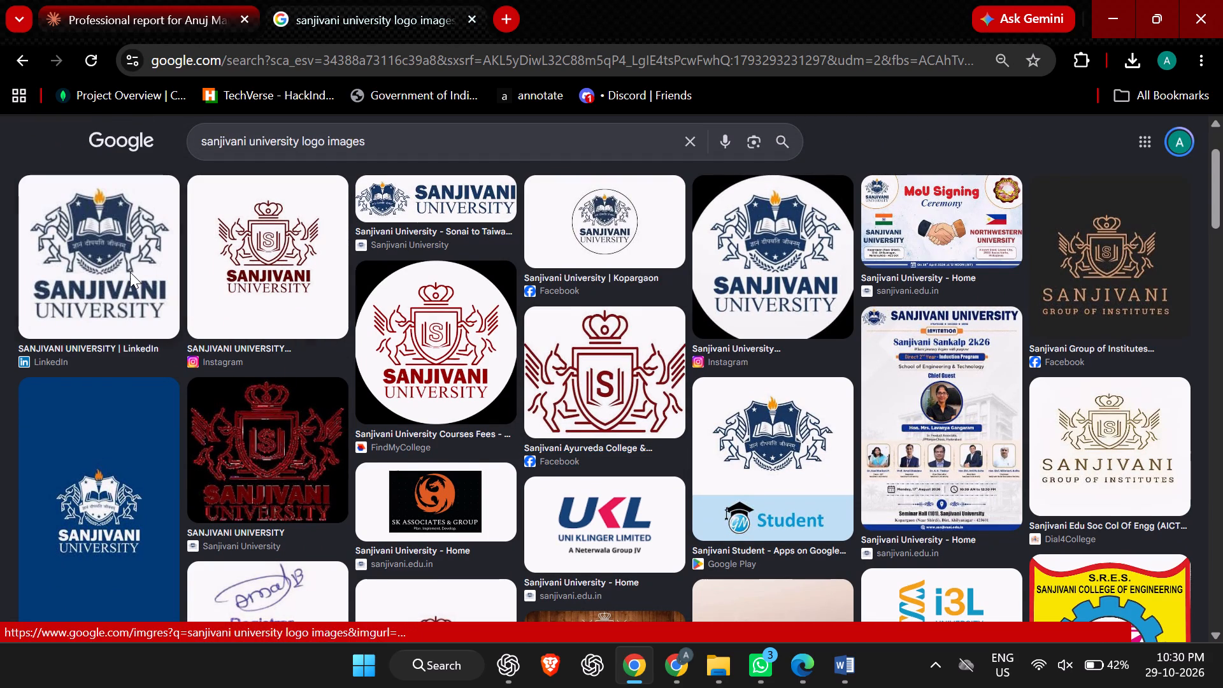
{"action": "scroll", "coordinate": [130, 272], "scroll_direction": "down", "scroll_amount": 5}
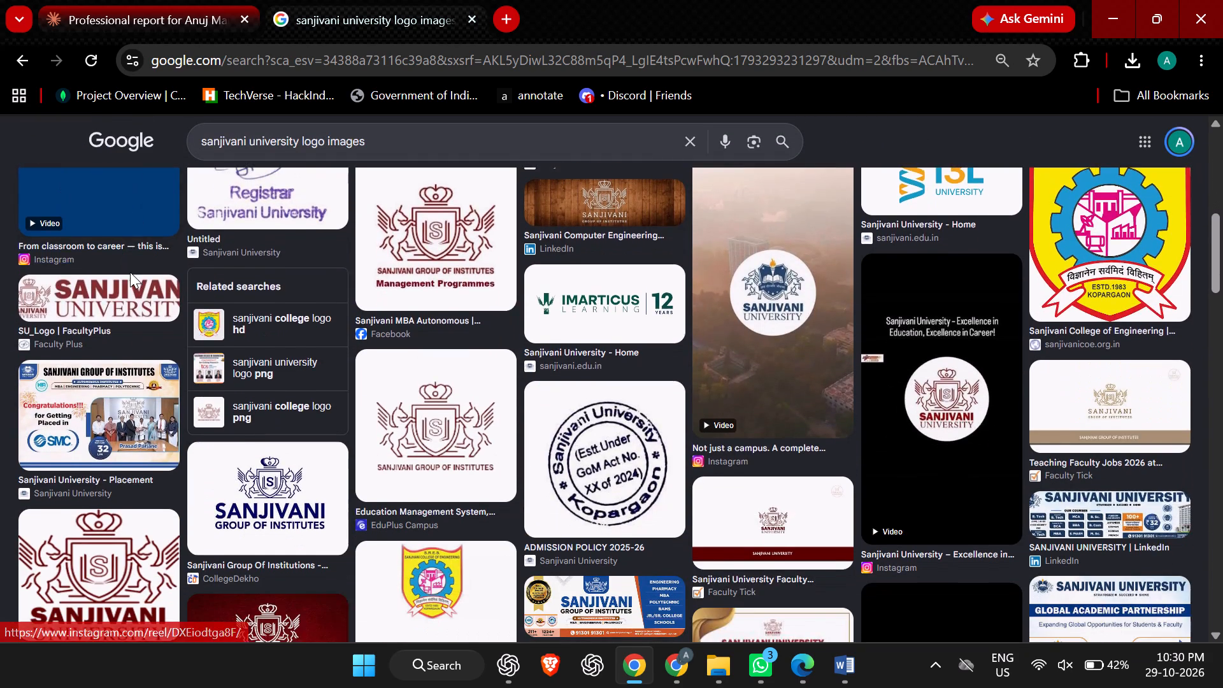
{"action": "scroll", "coordinate": [130, 272], "scroll_direction": "down", "scroll_amount": 2}
{"action": "scroll", "coordinate": [130, 272], "scroll_direction": "up", "scroll_amount": 8}
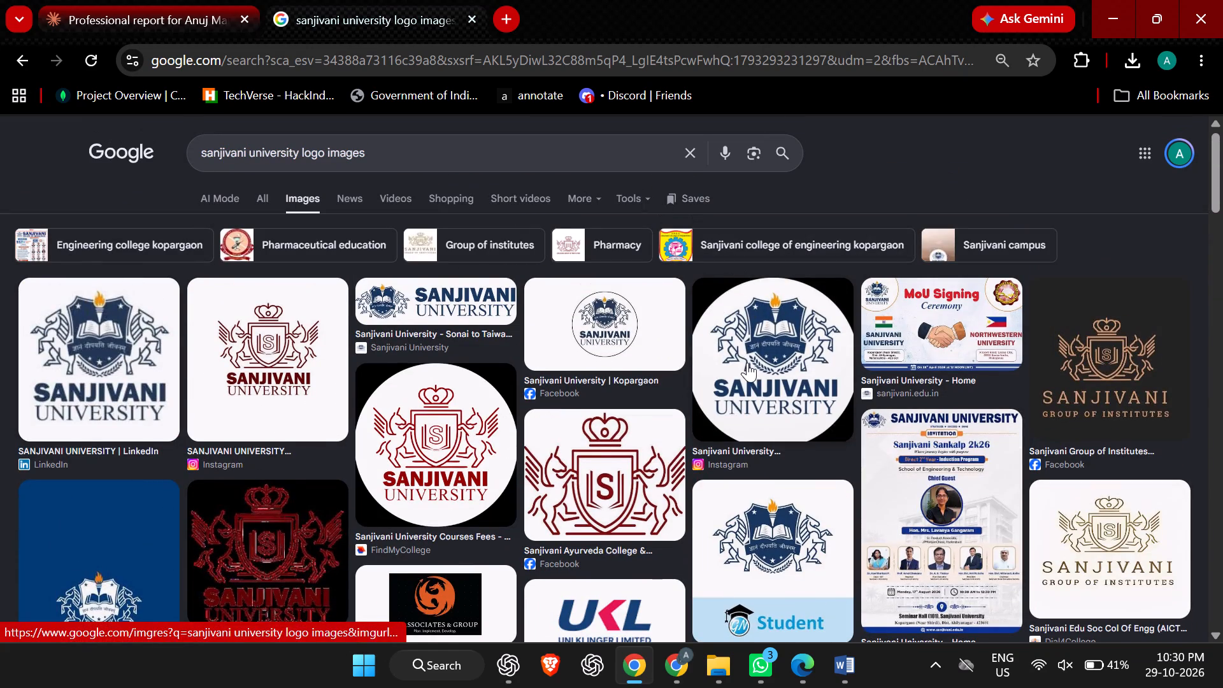
{"action": "left_click", "coordinate": [151, 341]}
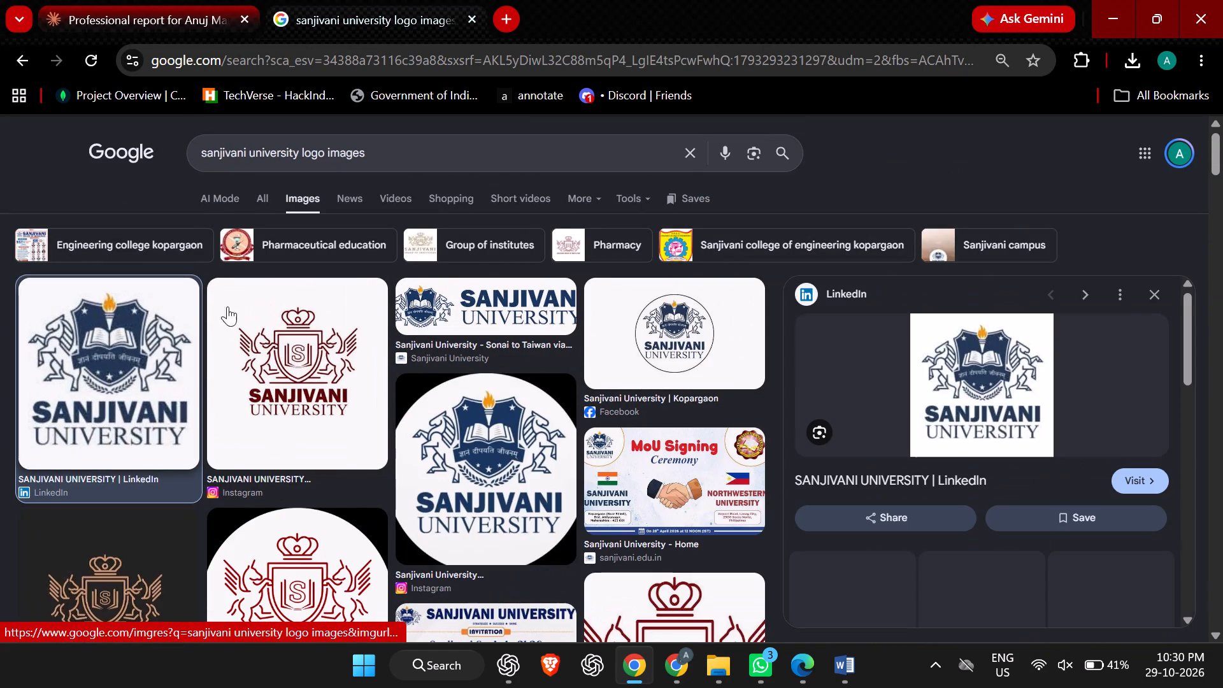
{"action": "right_click", "coordinate": [941, 375]}
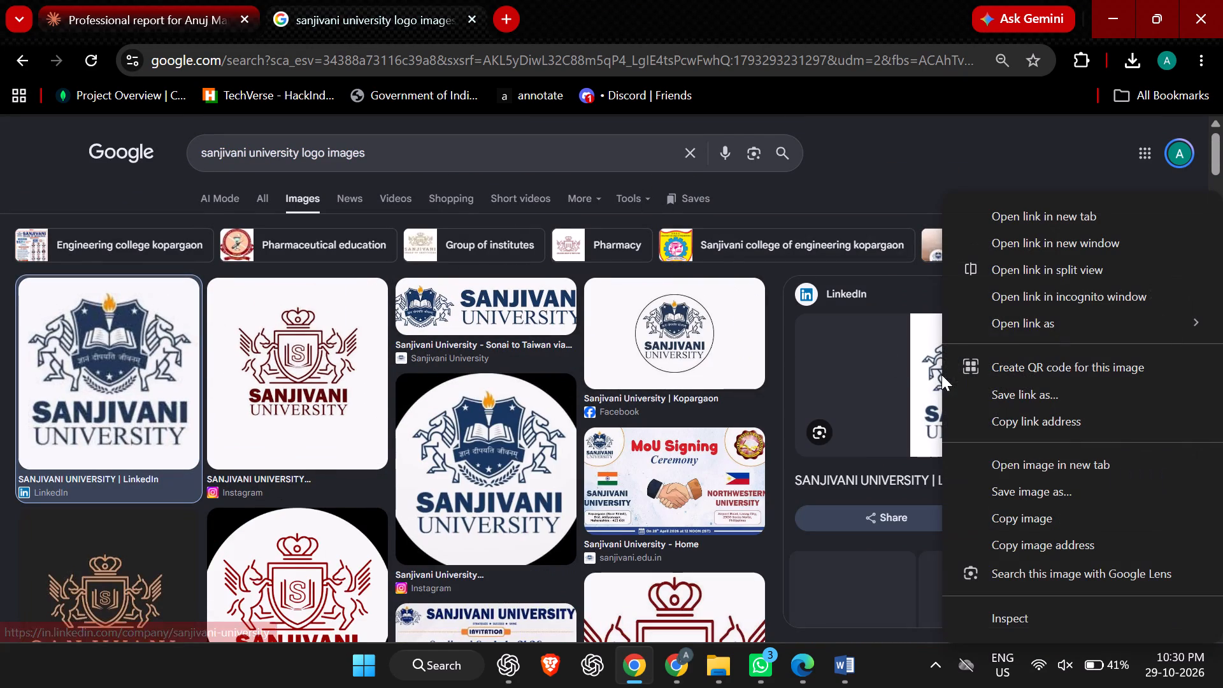
{"action": "left_click", "coordinate": [1044, 519]}
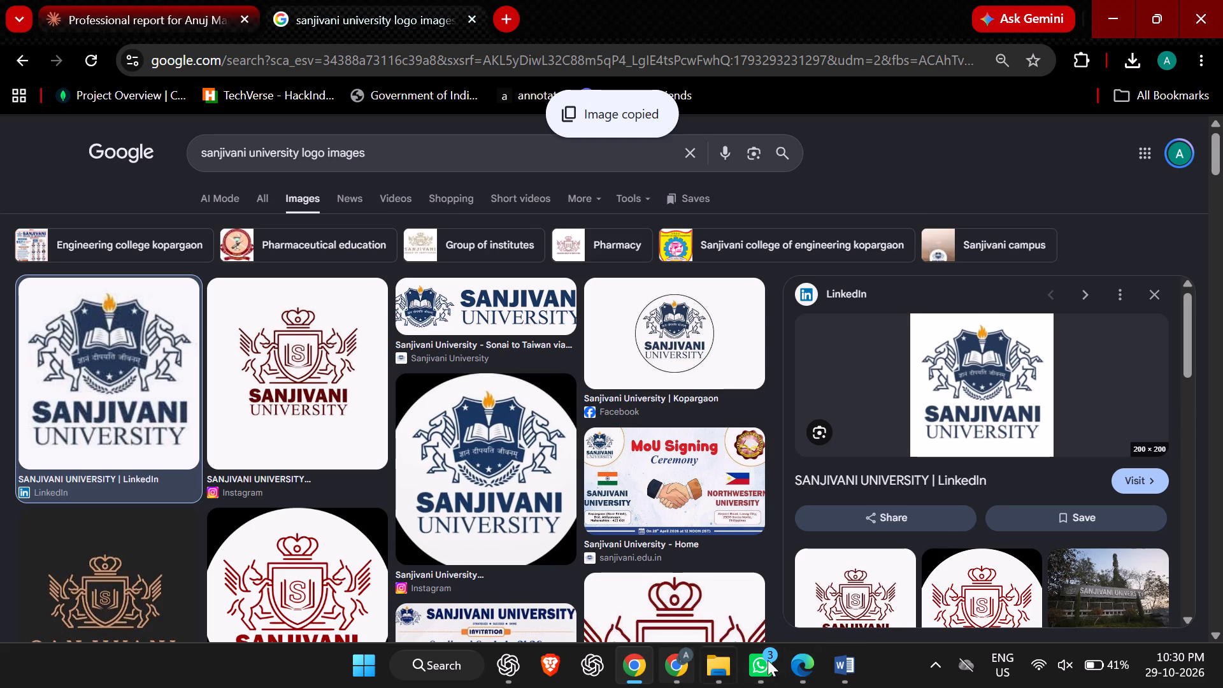
Return to the Word report, dismiss the picture insertion and paste the copied logo on the empty line above the title.
{"action": "left_click", "coordinate": [838, 611]}
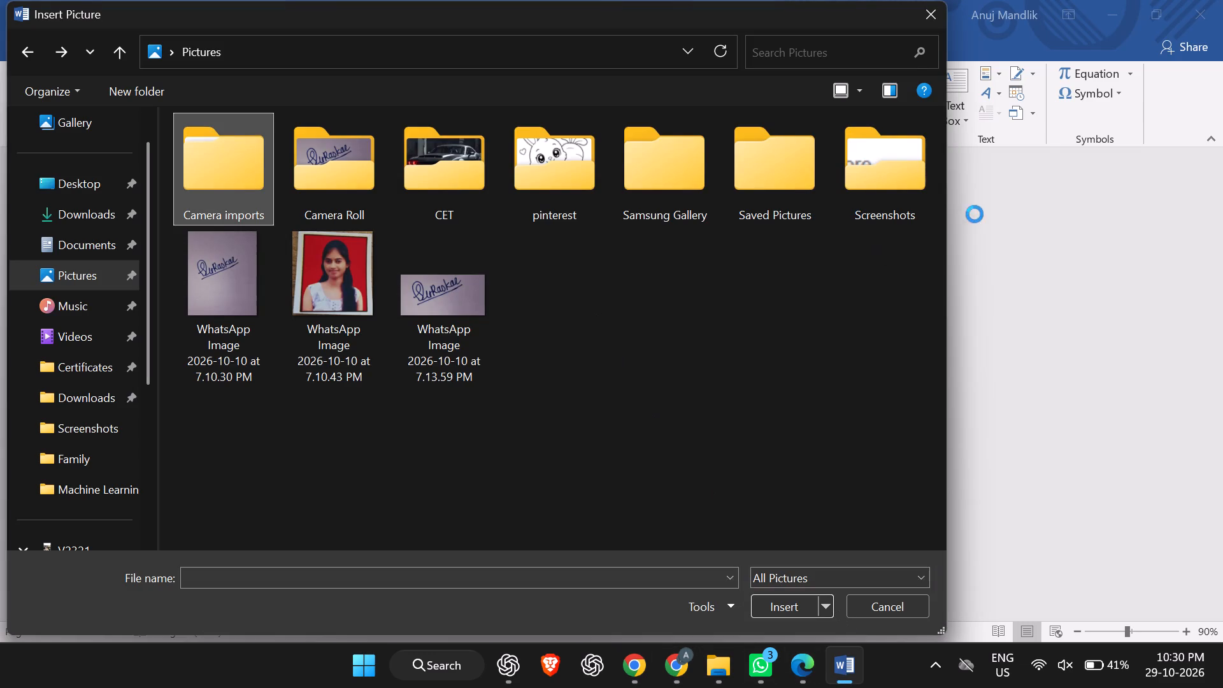
{"action": "left_click", "coordinate": [932, 17]}
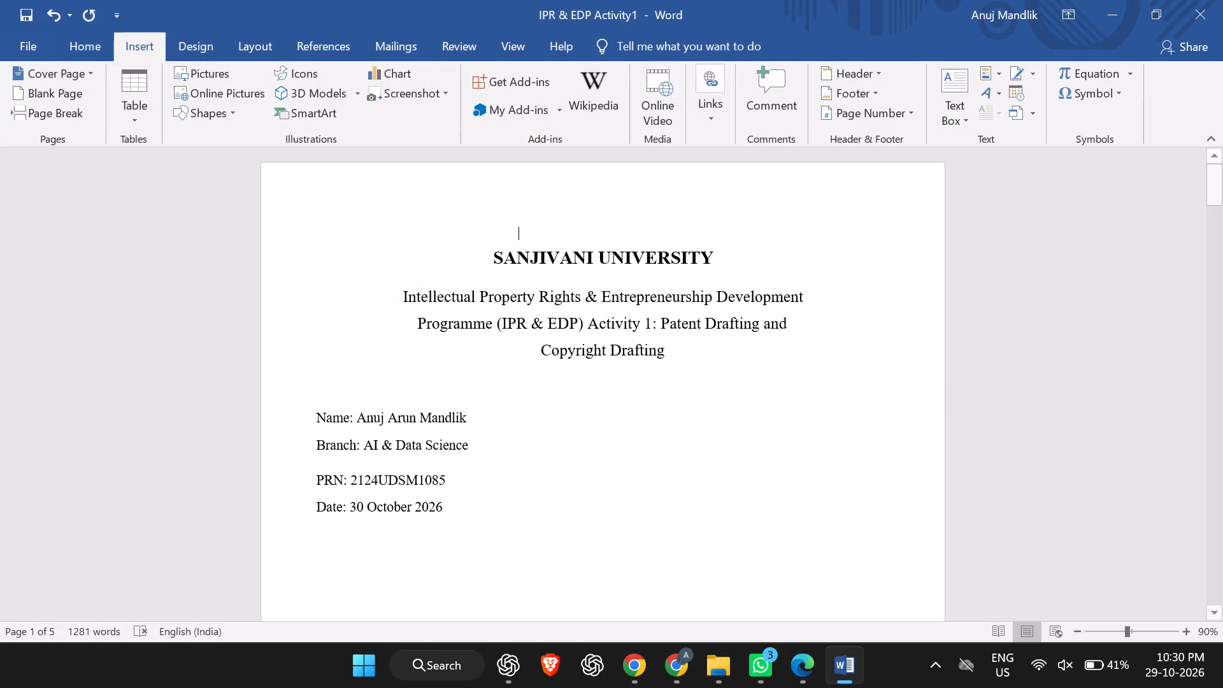
{"action": "key", "text": "ctrl+v"}
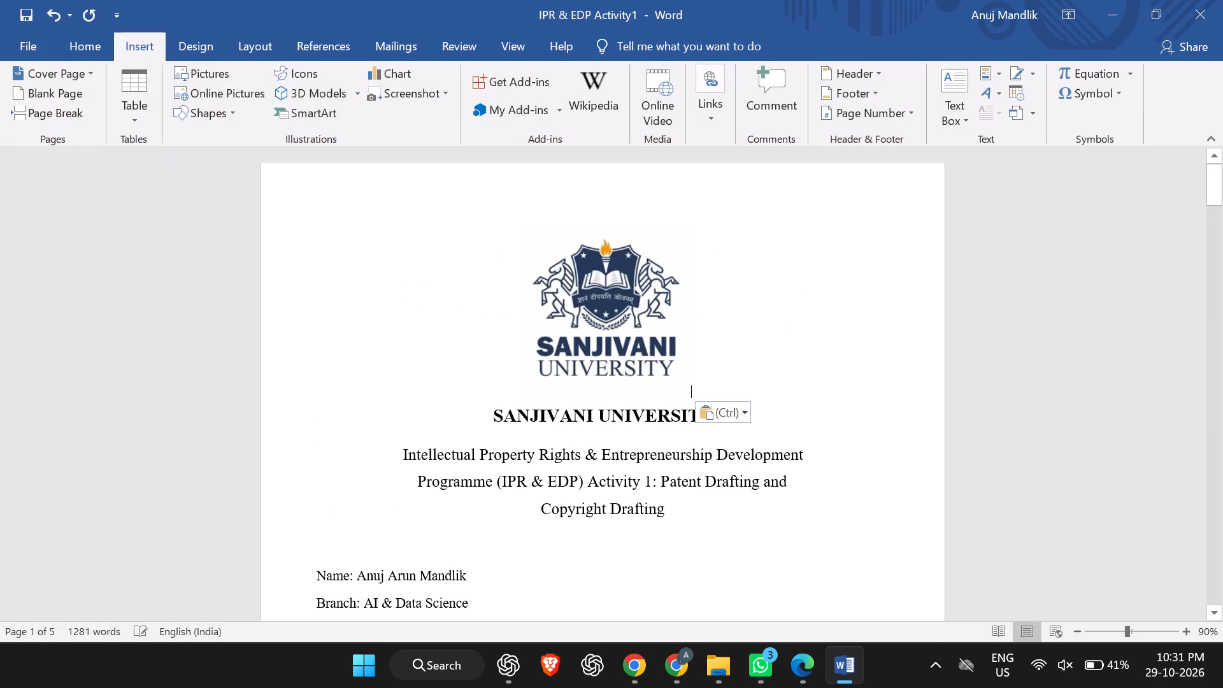
{"action": "scroll", "coordinate": [661, 335], "scroll_direction": "up", "scroll_amount": 1}
{"action": "left_click", "coordinate": [615, 254]}
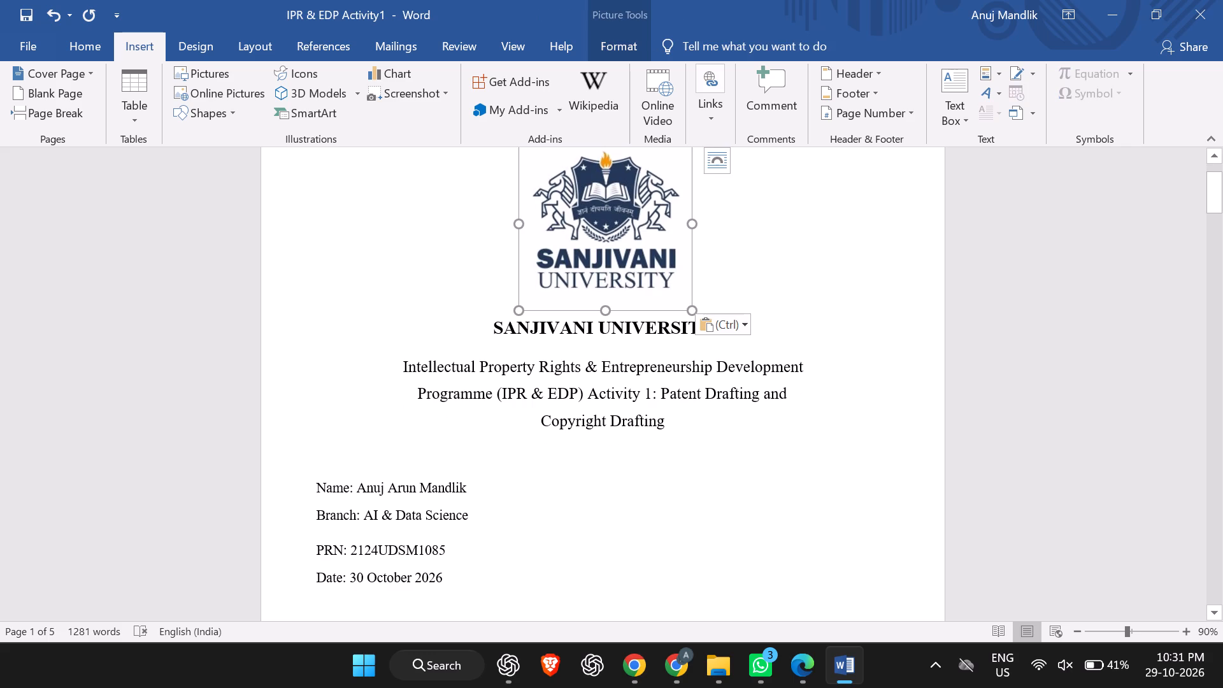
{"action": "key", "text": "Down"}
{"action": "key", "text": "Down"}
{"action": "key", "text": "Down"}
{"action": "left_click", "coordinate": [710, 561]}
{"action": "scroll", "coordinate": [707, 471], "scroll_direction": "down", "scroll_amount": 1, "text": "ctrl"}
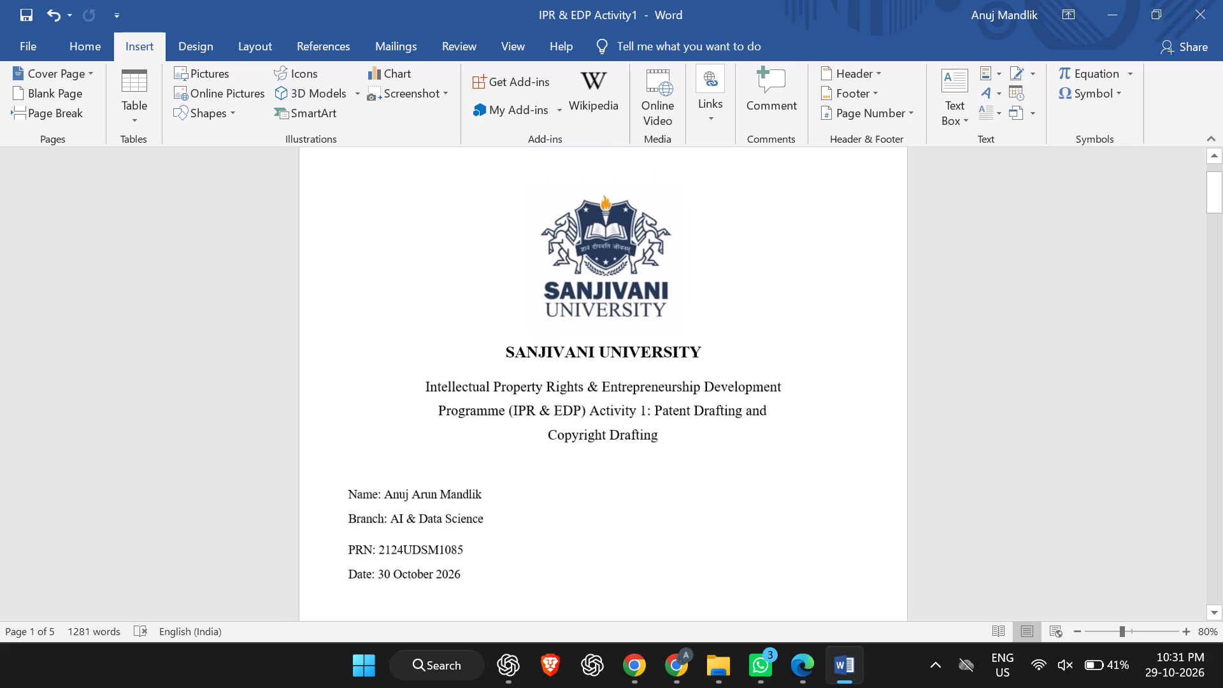
Delete the "SANJIVANI UNIVERSITY" heading text below the logo on page 1.
{"action": "left_click", "coordinate": [519, 348]}
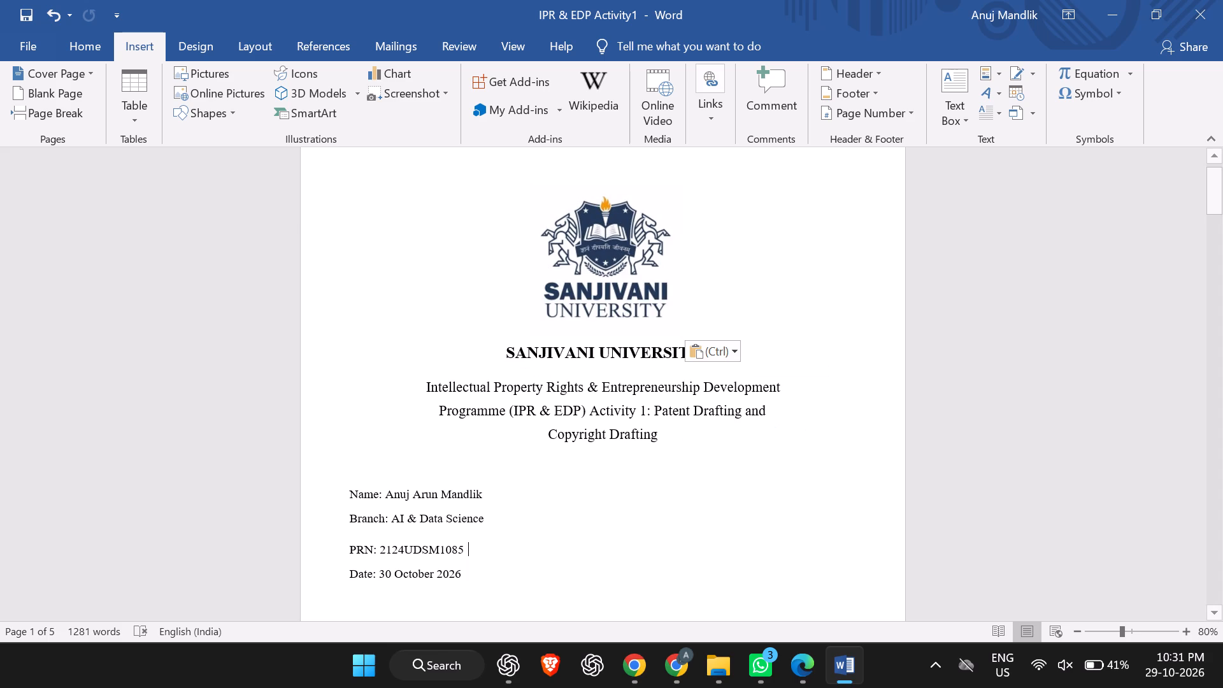
{"action": "left_click_drag", "start_coordinate": [501, 351], "coordinate": [671, 359]}
{"action": "key", "text": "BackSpace"}
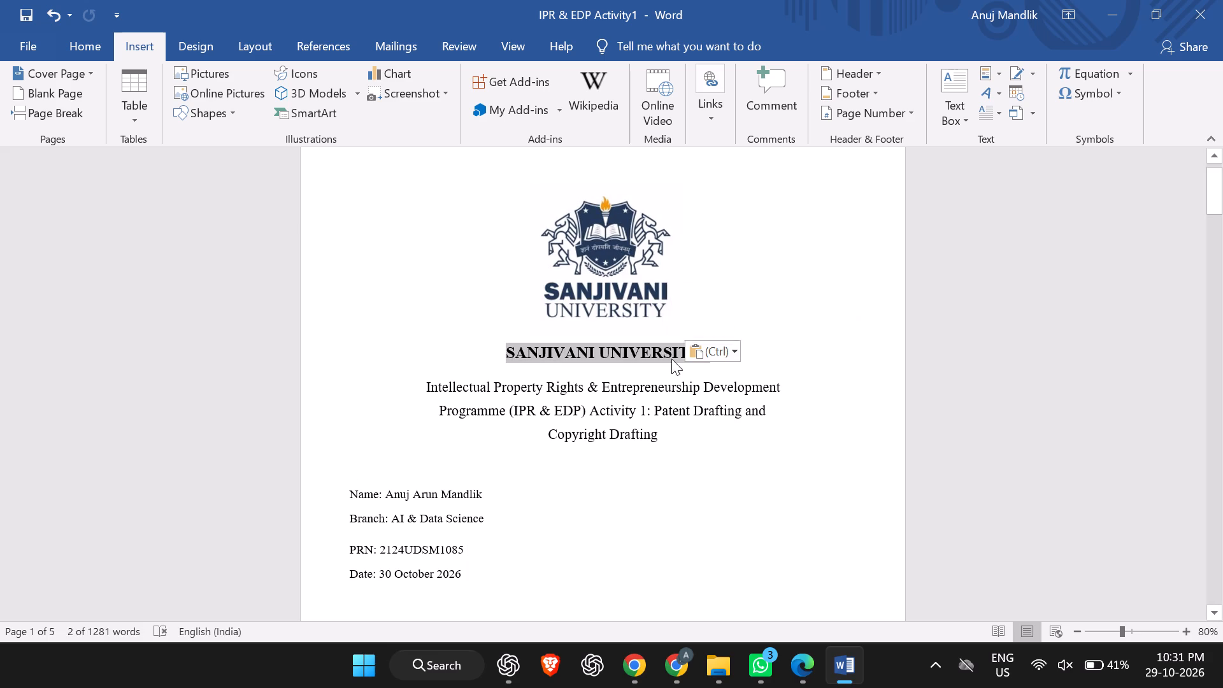
{"action": "key", "text": "BackSpace"}
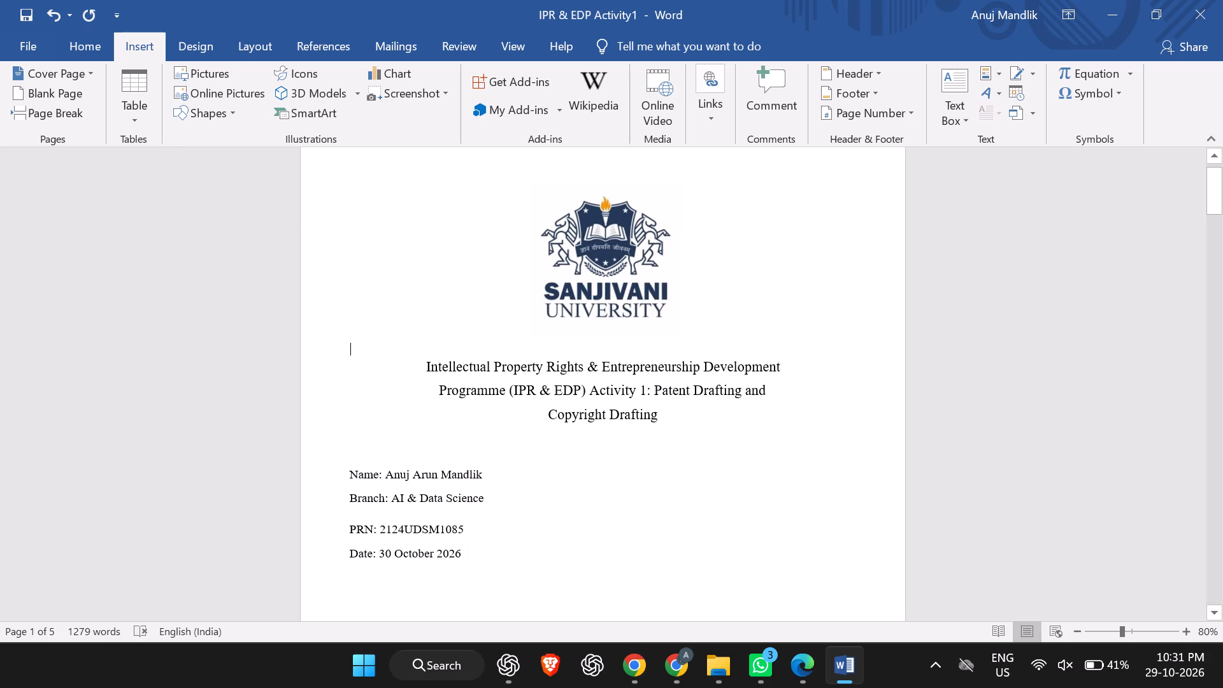
Check the student details table in the PDF in Edge, then insert a two-column, four-row table below the Date line in Word.
{"action": "left_click_drag", "start_coordinate": [504, 563], "coordinate": [336, 491]}
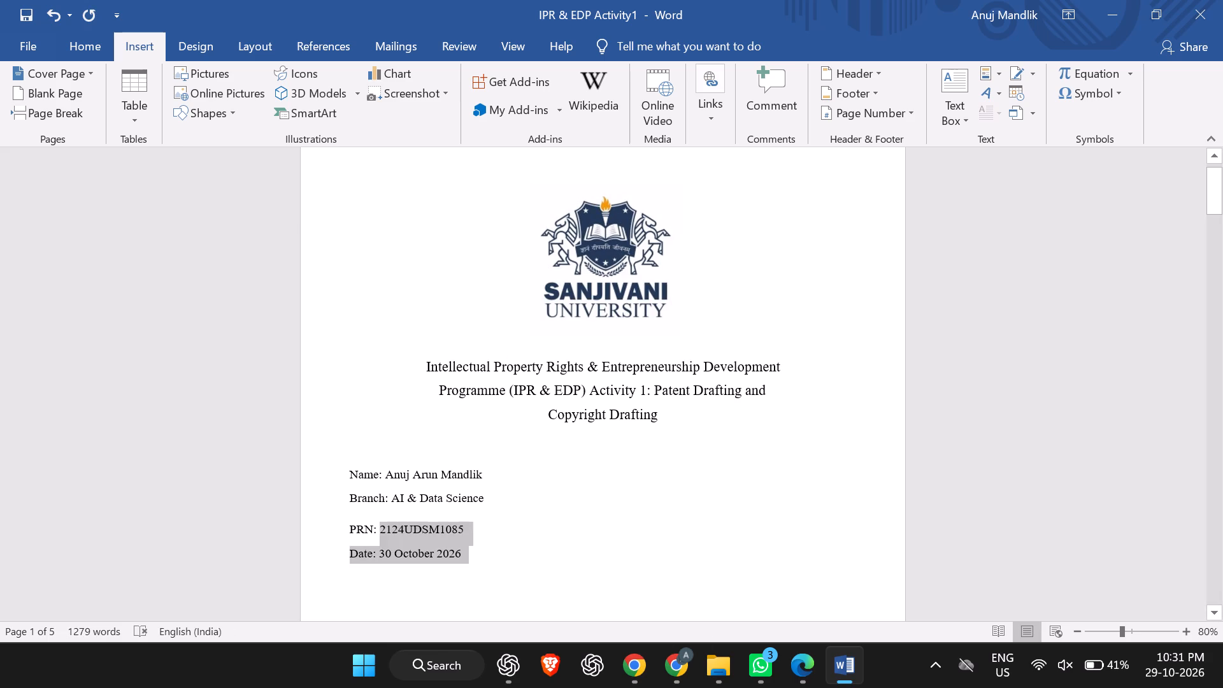
{"action": "left_click_drag", "start_coordinate": [336, 491], "coordinate": [329, 485]}
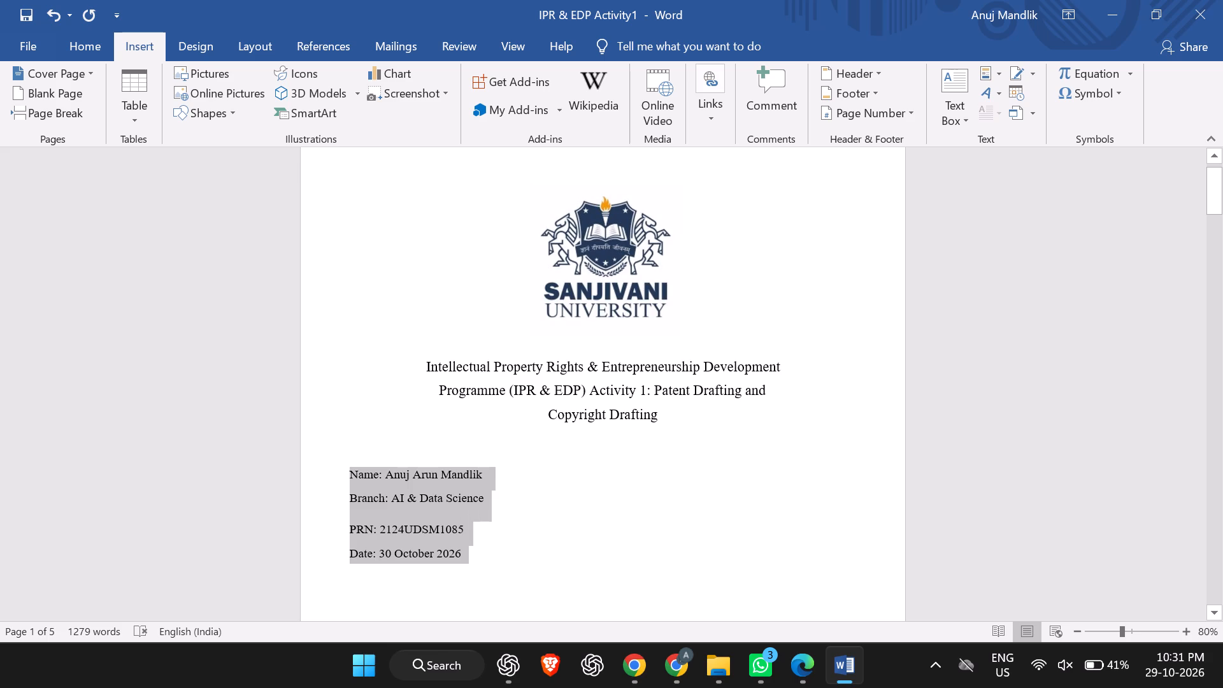
{"action": "left_click_drag", "start_coordinate": [329, 485], "coordinate": [511, 563]}
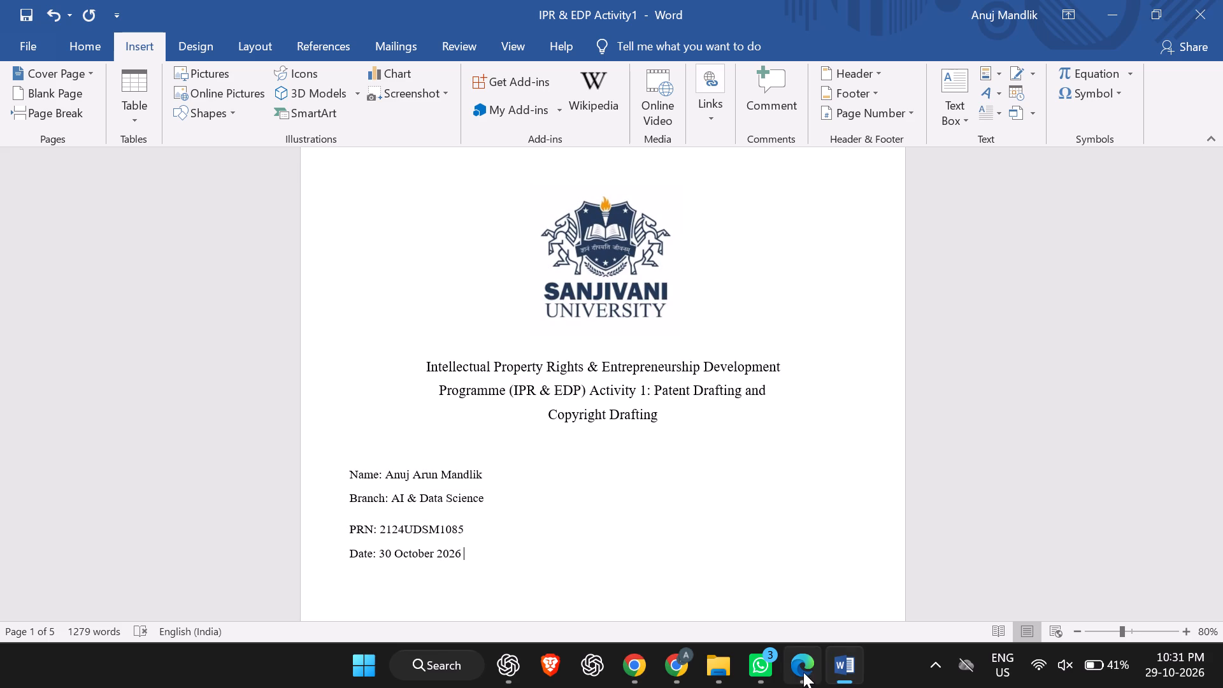
{"action": "left_click", "coordinate": [801, 571]}
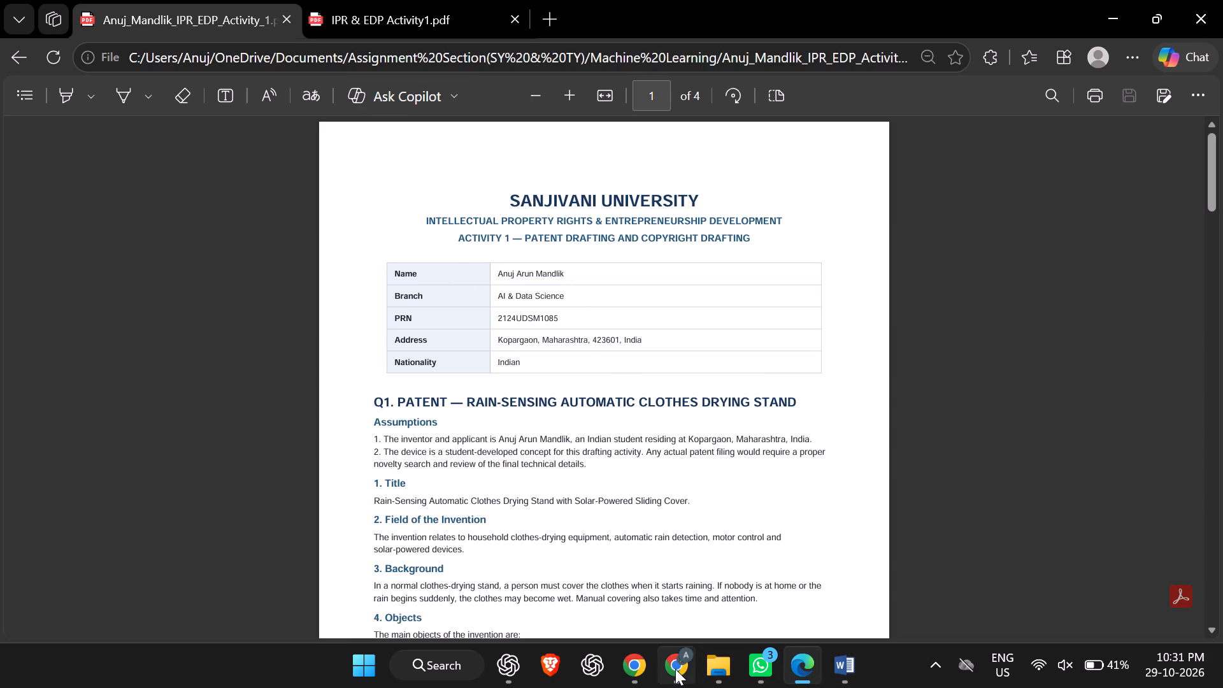
{"action": "left_click", "coordinate": [824, 533]}
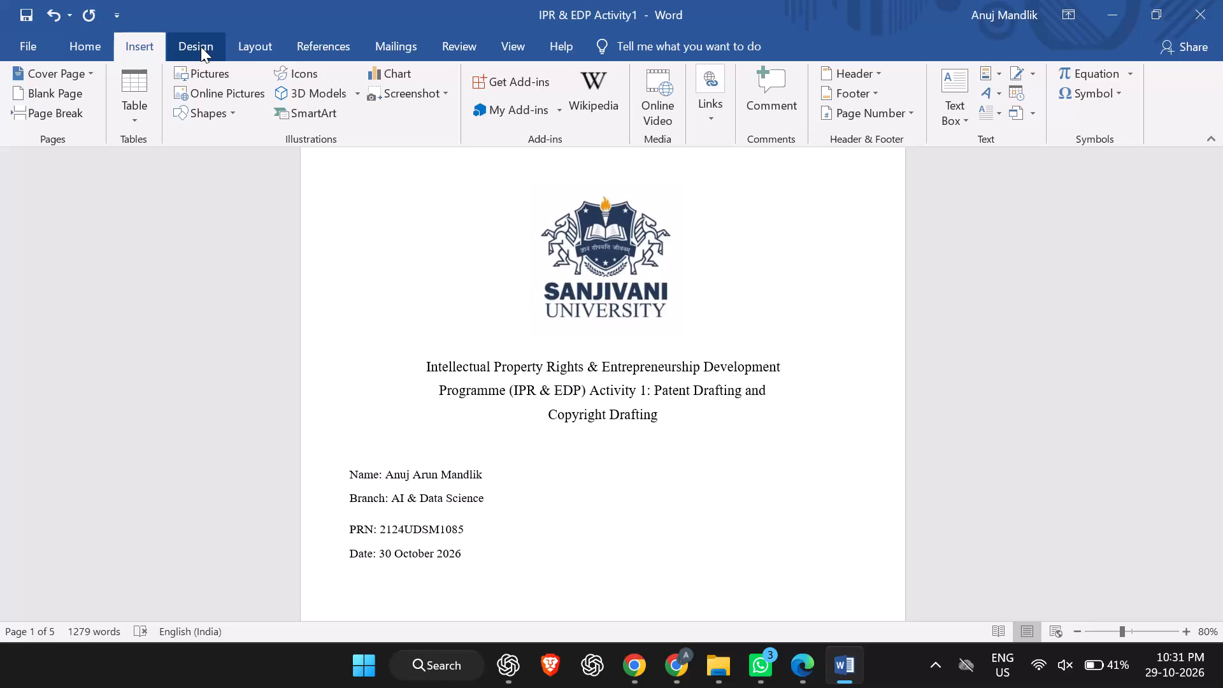
{"action": "left_click", "coordinate": [137, 104]}
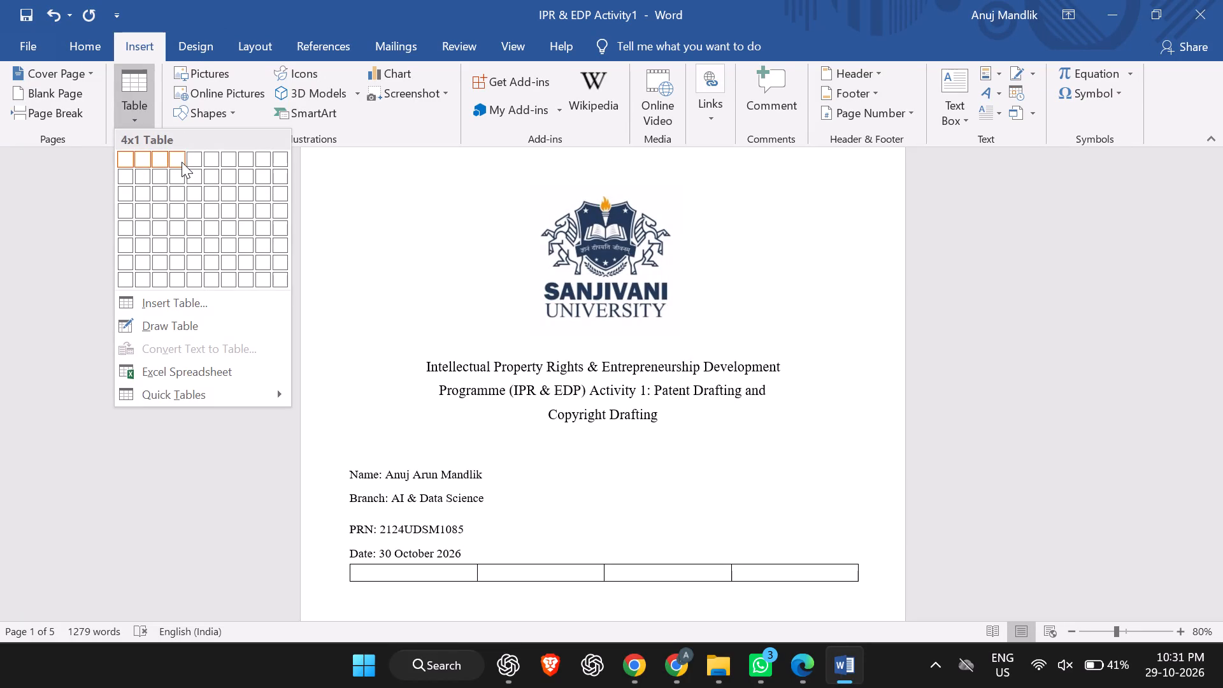
{"action": "left_click", "coordinate": [138, 210]}
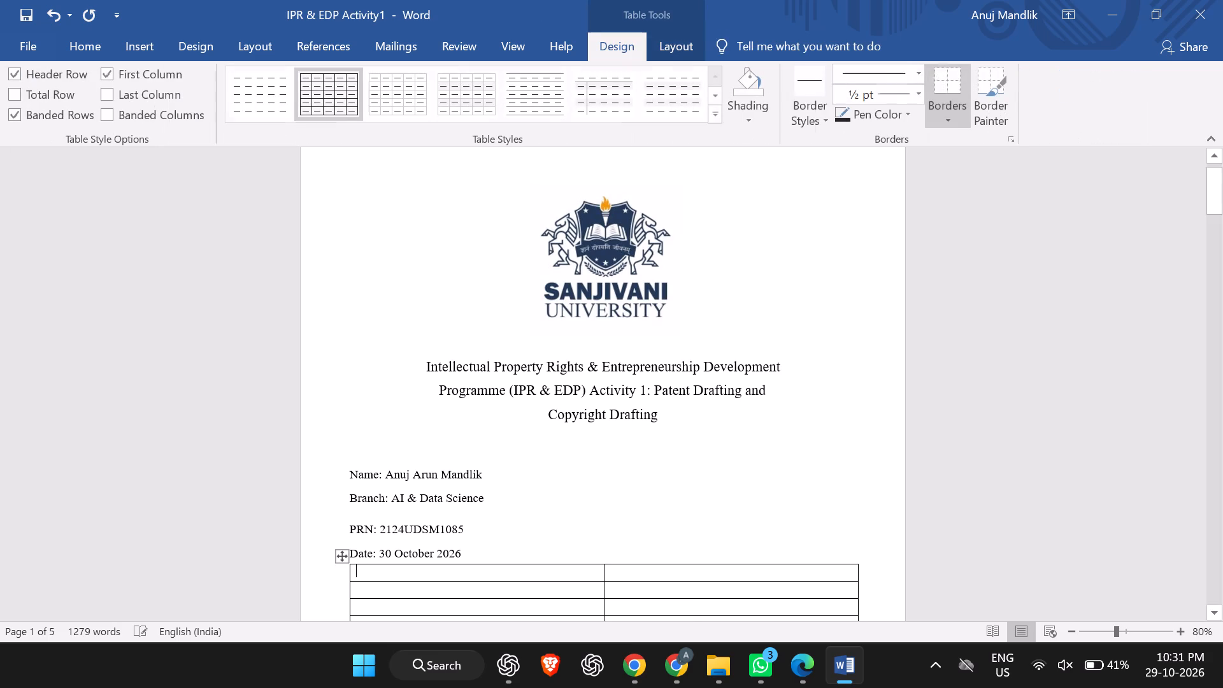
Cut the Name, Branch, PRN and Date lines and paste them into both columns of the new table.
{"action": "scroll", "coordinate": [545, 448], "scroll_direction": "down", "scroll_amount": 2}
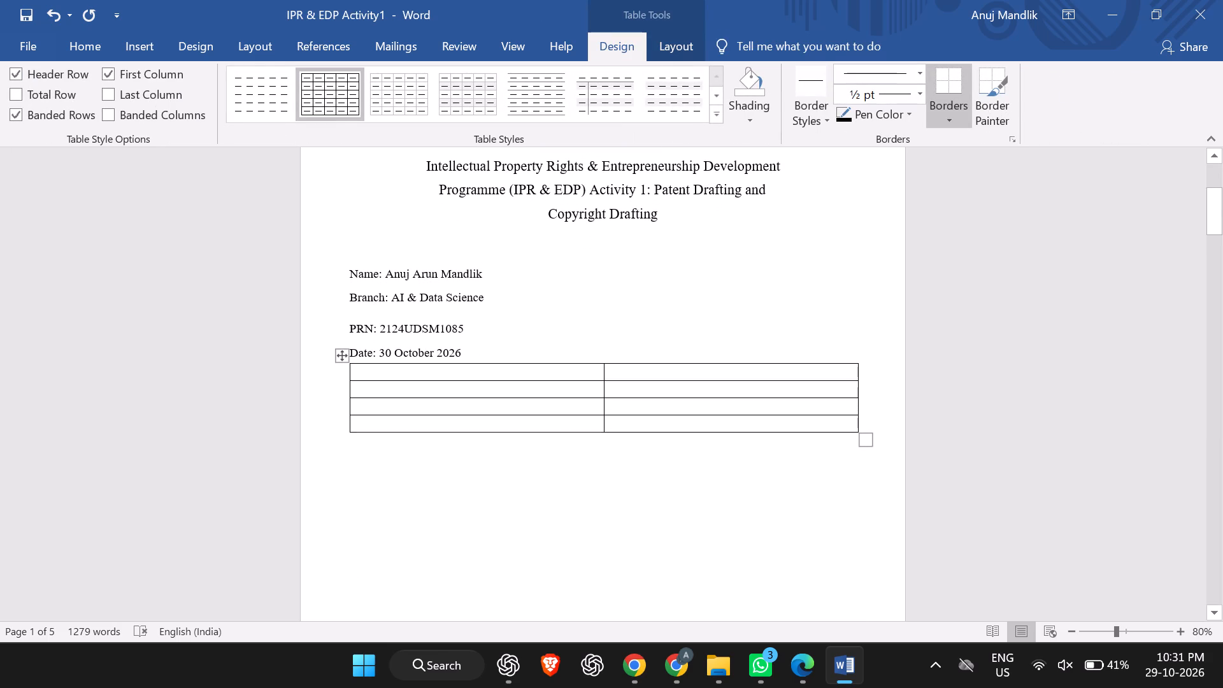
{"action": "left_click_drag", "start_coordinate": [472, 348], "coordinate": [357, 276]}
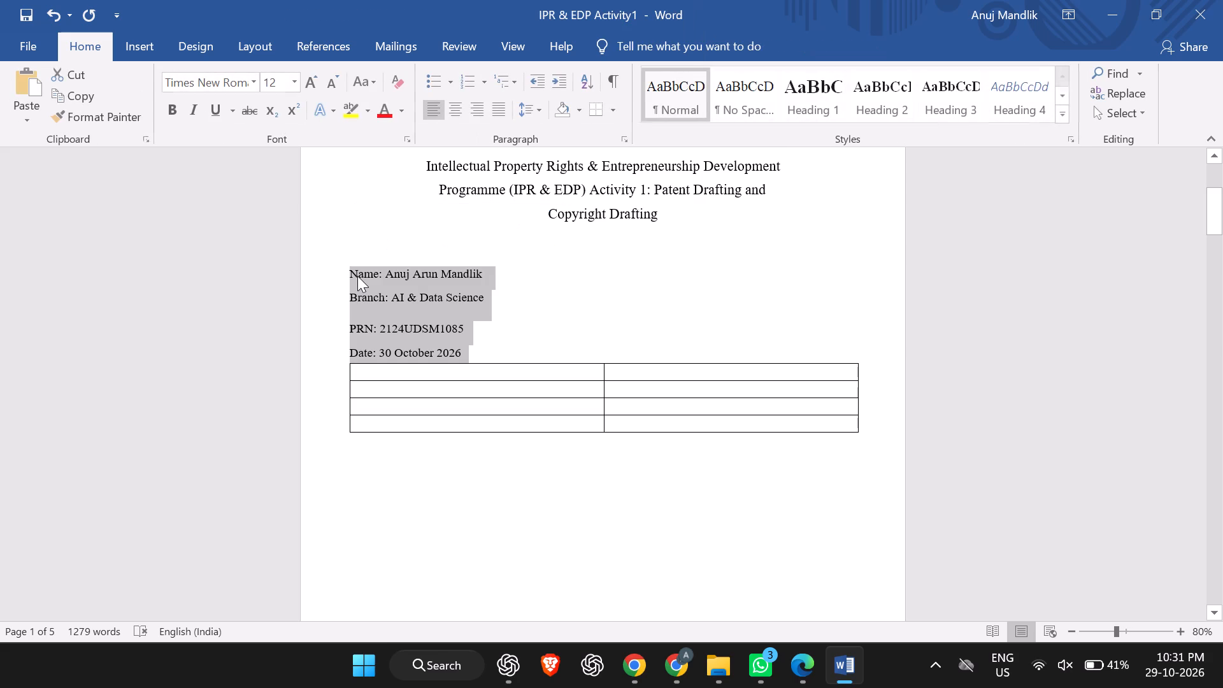
{"action": "key", "text": "ctrl+x"}
{"action": "left_click_drag", "start_coordinate": [408, 292], "coordinate": [566, 299]}
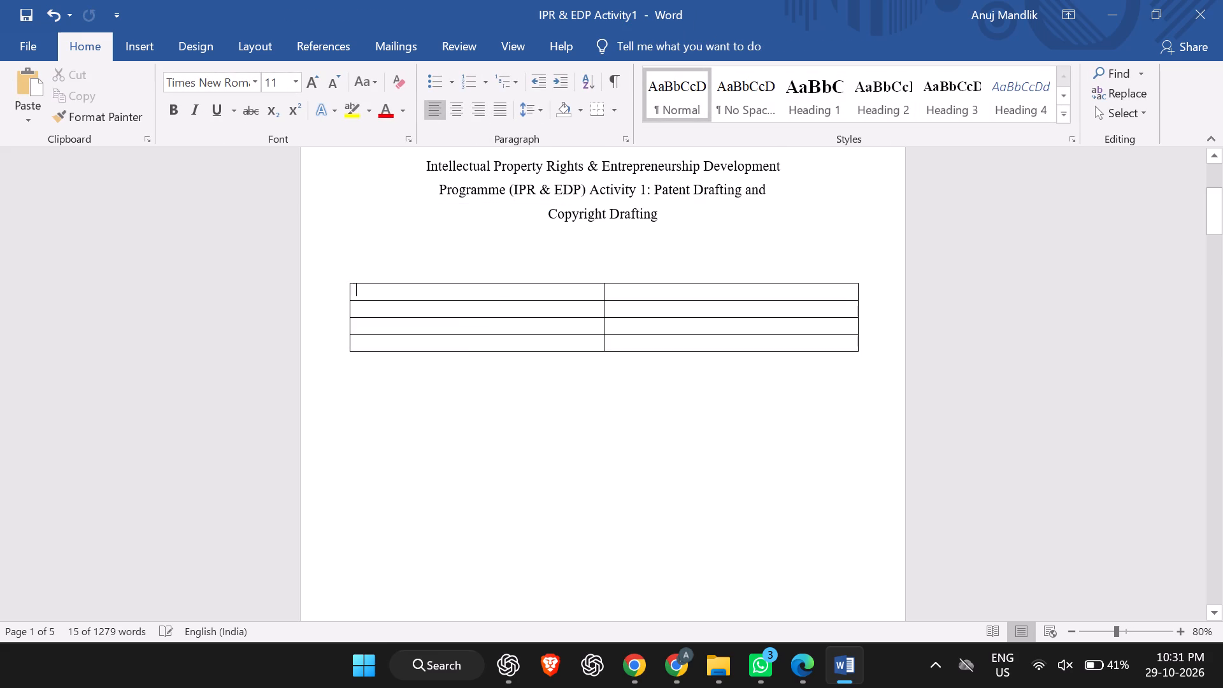
{"action": "left_click_drag", "start_coordinate": [566, 299], "coordinate": [657, 342]}
{"action": "key", "text": "ctrl+v"}
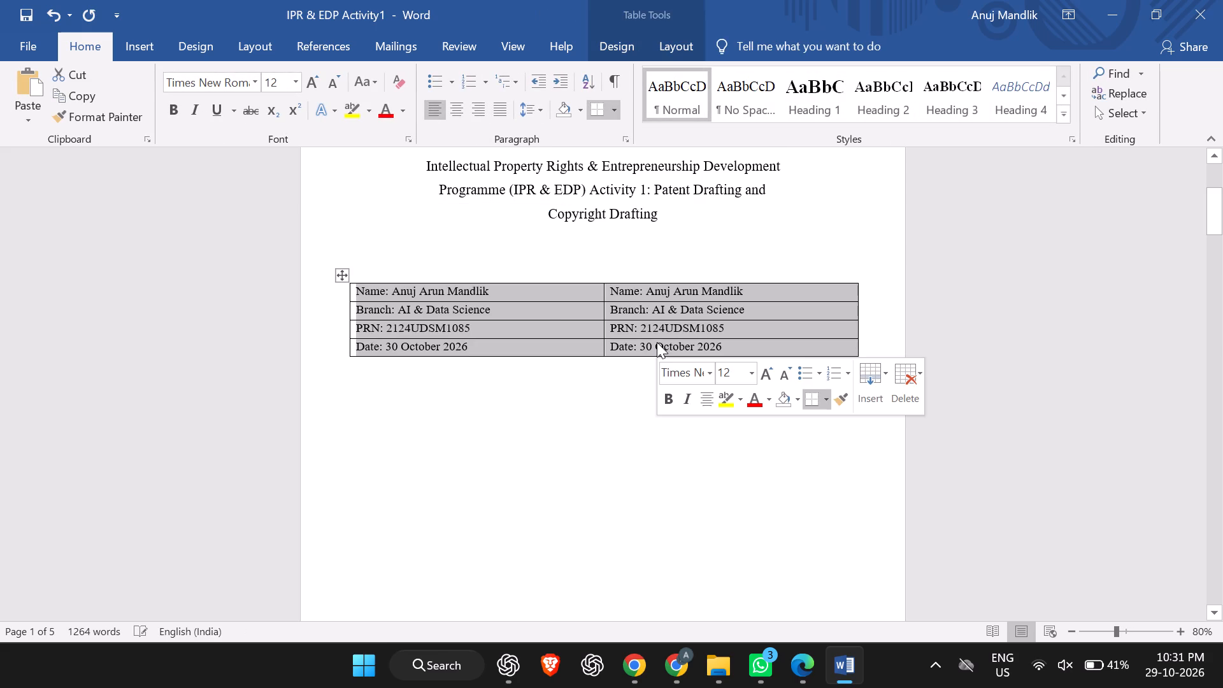
Remove the "Name:", "Branch:", "PRN:" and "Date:" labels from the table's second column, keeping only the values.
{"action": "left_click", "coordinate": [638, 291]}
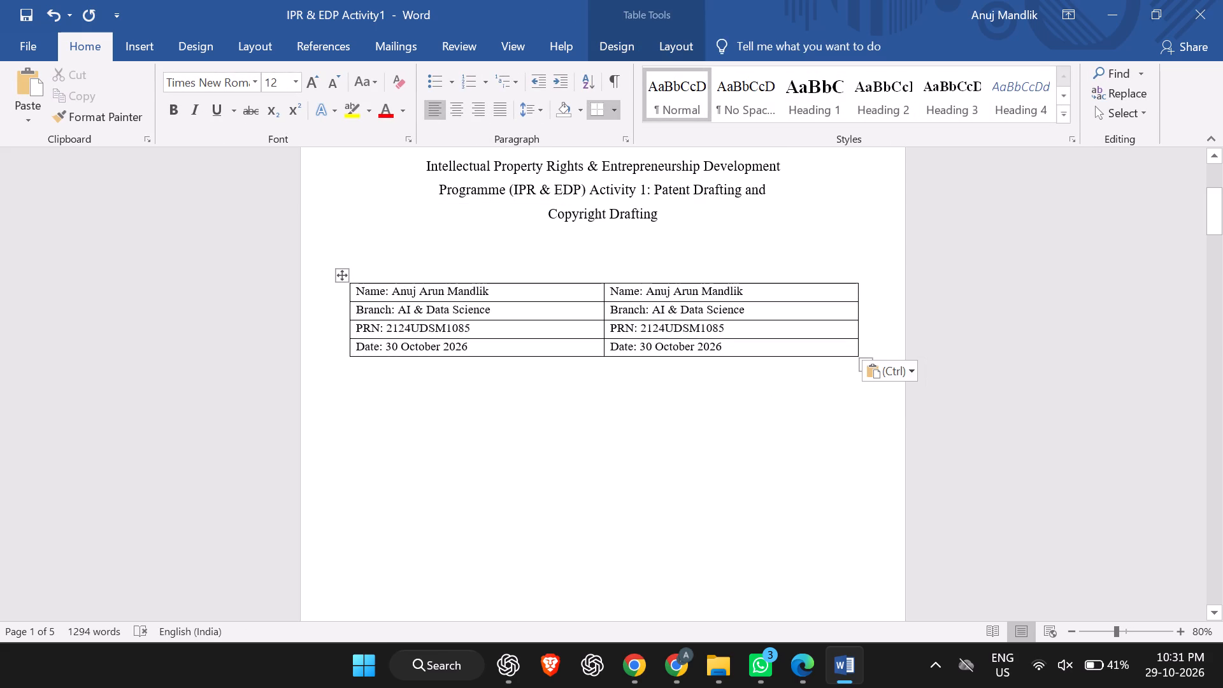
{"action": "left_click", "coordinate": [645, 291]}
{"action": "key", "text": "BackSpace"}
{"action": "key", "text": "BackSpace"}
{"action": "key", "text": "BackSpace"}
{"action": "key", "text": "BackSpace"}
{"action": "key", "text": "BackSpace"}
{"action": "key", "text": "BackSpace"}
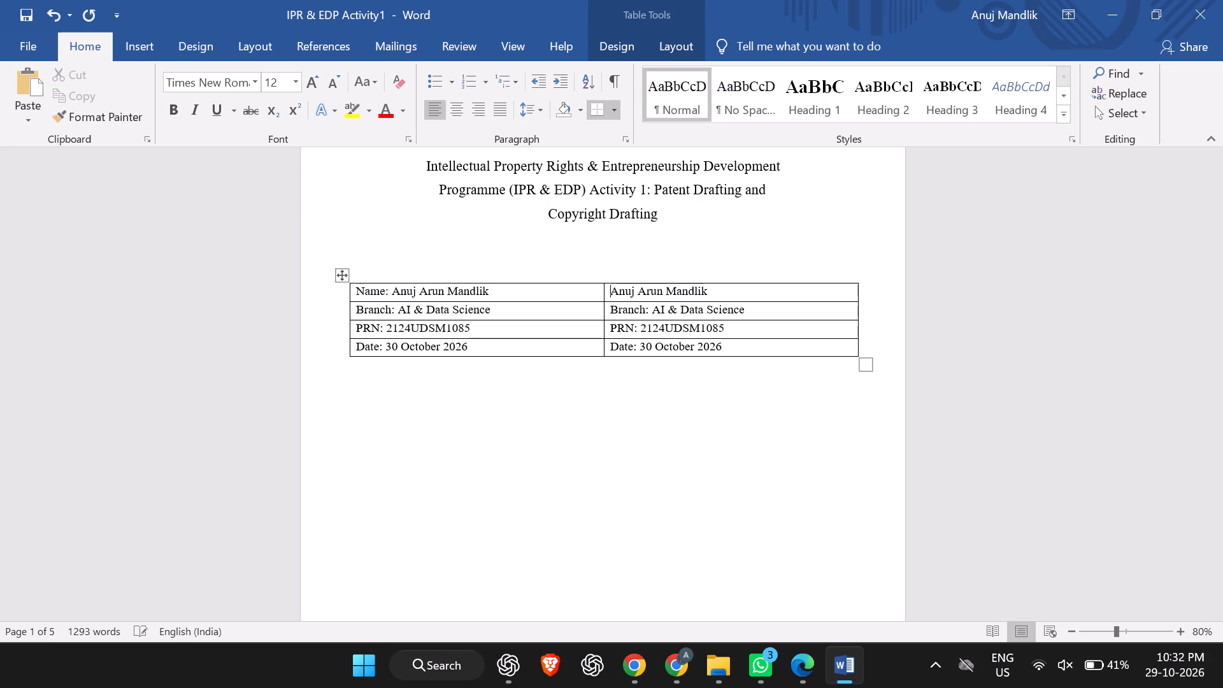
{"action": "left_click_drag", "start_coordinate": [652, 306], "coordinate": [626, 308]}
{"action": "key", "text": "BackSpace"}
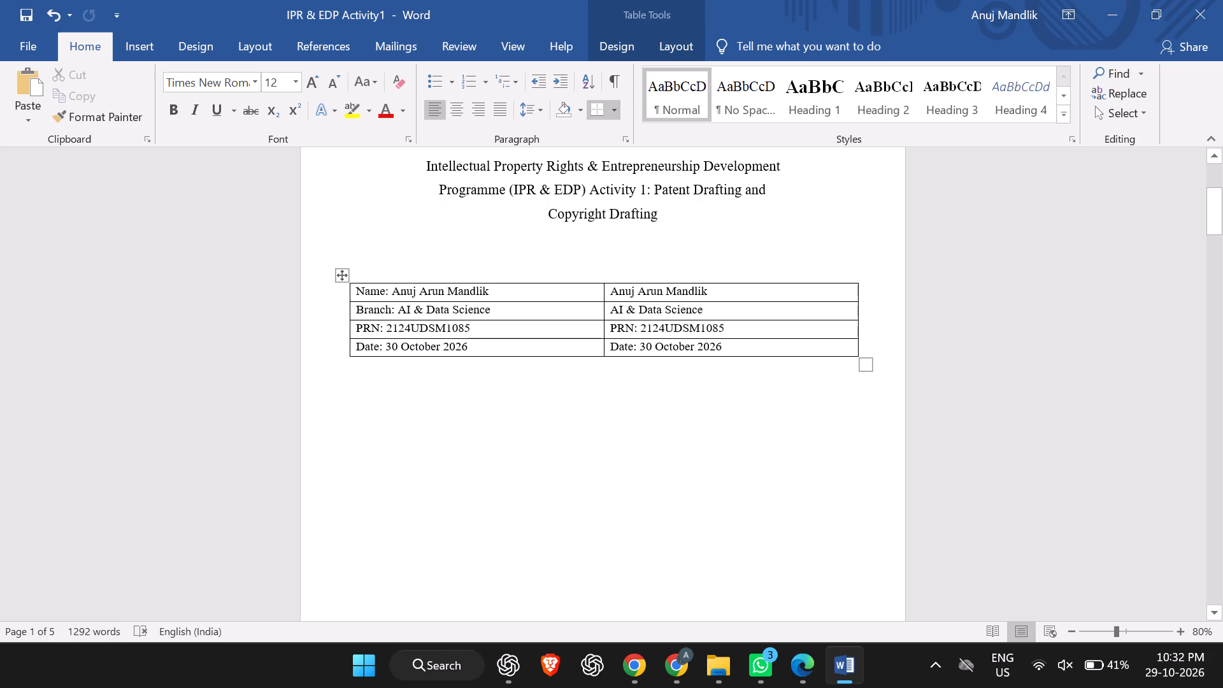
{"action": "left_click_drag", "start_coordinate": [639, 331], "coordinate": [616, 333]}
{"action": "key", "text": "BackSpace"}
{"action": "left_click_drag", "start_coordinate": [641, 345], "coordinate": [615, 348]}
{"action": "key", "text": "BackSpace"}
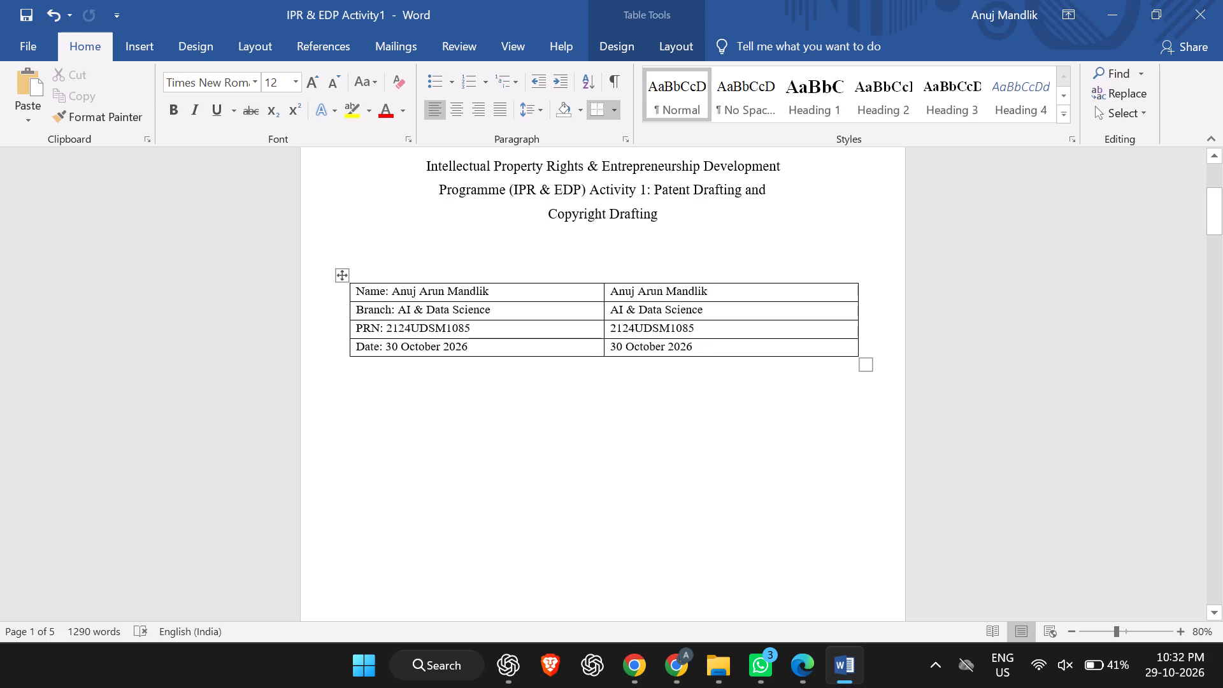
Delete the values and colons from the Date and PRN rows of the table's first column, keeping only the labels.
{"action": "left_click_drag", "start_coordinate": [496, 340], "coordinate": [480, 341]}
{"action": "left_click_drag", "start_coordinate": [489, 348], "coordinate": [396, 347]}
{"action": "key", "text": "BackSpace"}
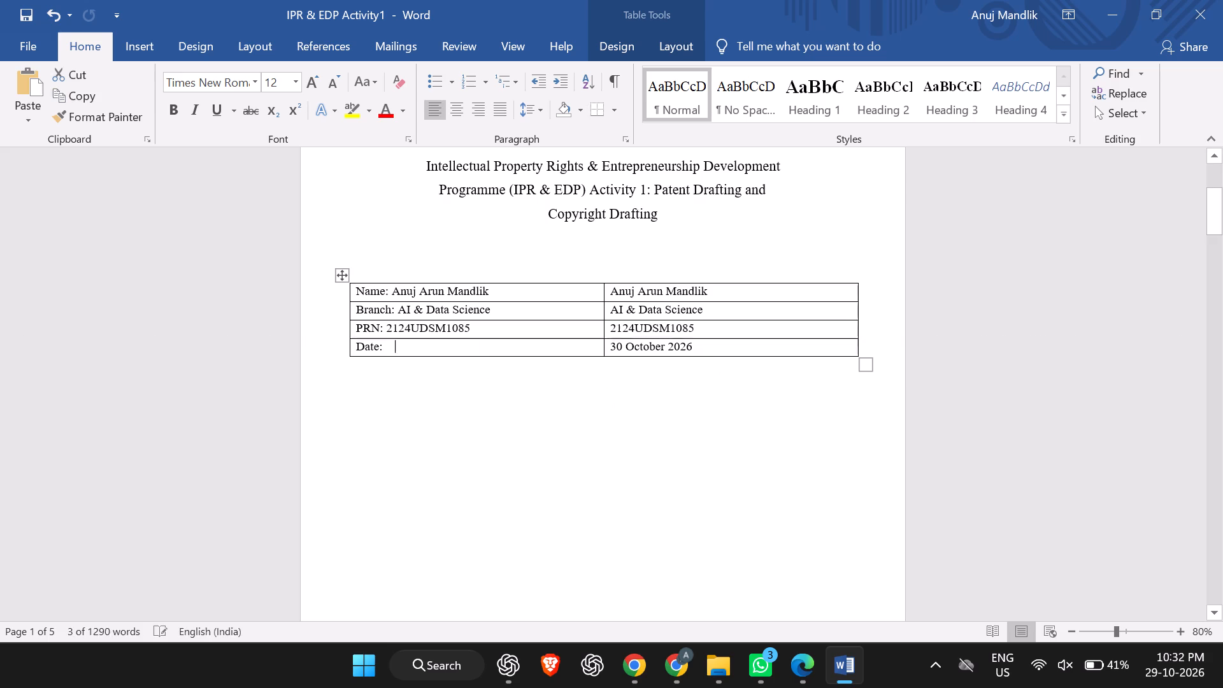
{"action": "left_click_drag", "start_coordinate": [487, 324], "coordinate": [396, 328]}
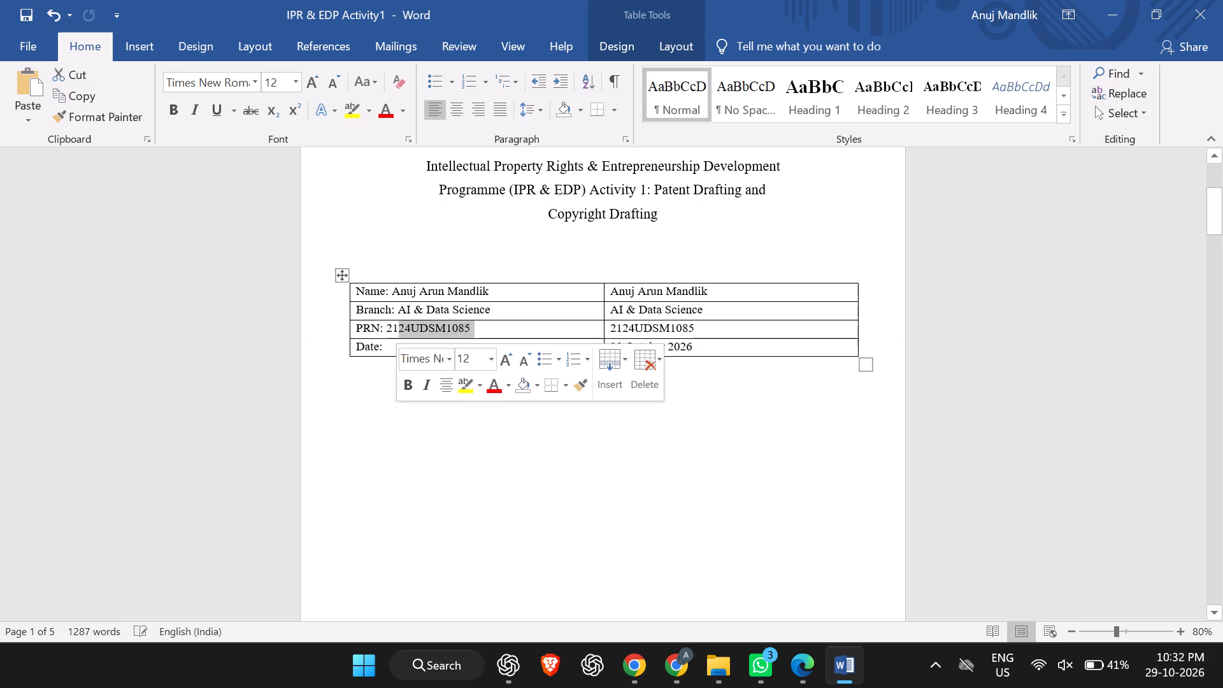
{"action": "key", "text": "BackSpace"}
{"action": "key", "text": "BackSpace"}
{"action": "key", "text": "BackSpace"}
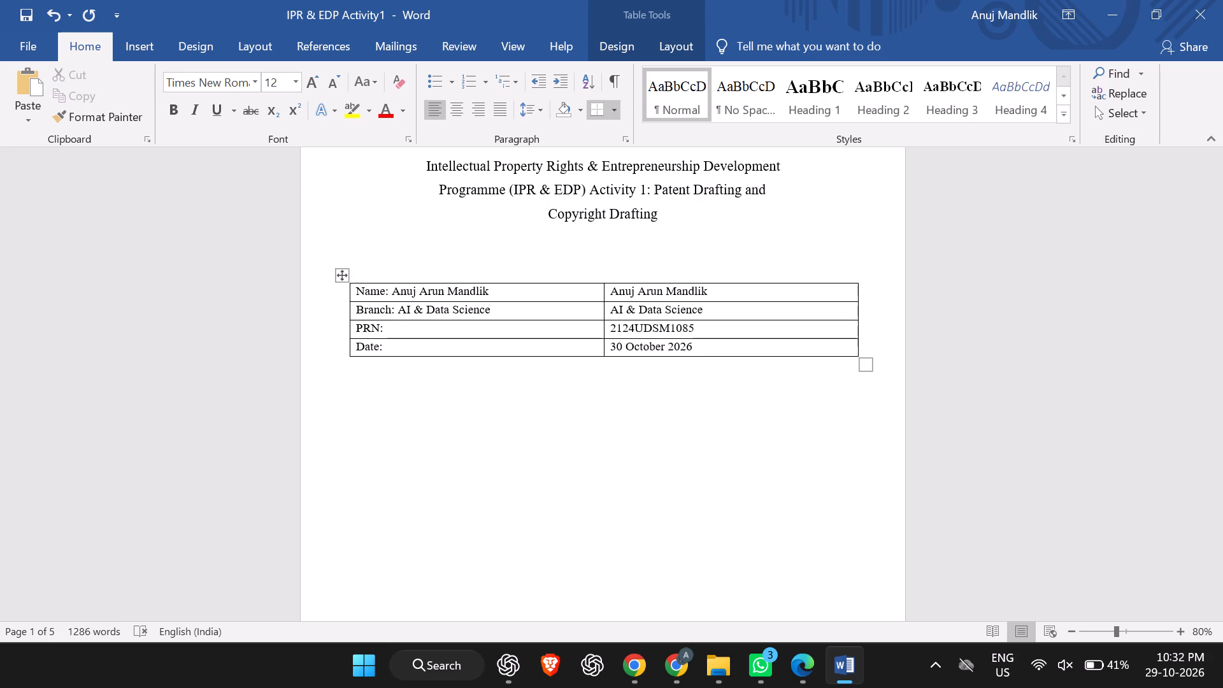
{"action": "key", "text": "BackSpace"}
{"action": "key", "text": "BackSpace"}
{"action": "key", "text": "Down"}
{"action": "key", "text": "Right"}
{"action": "key", "text": "BackSpace"}
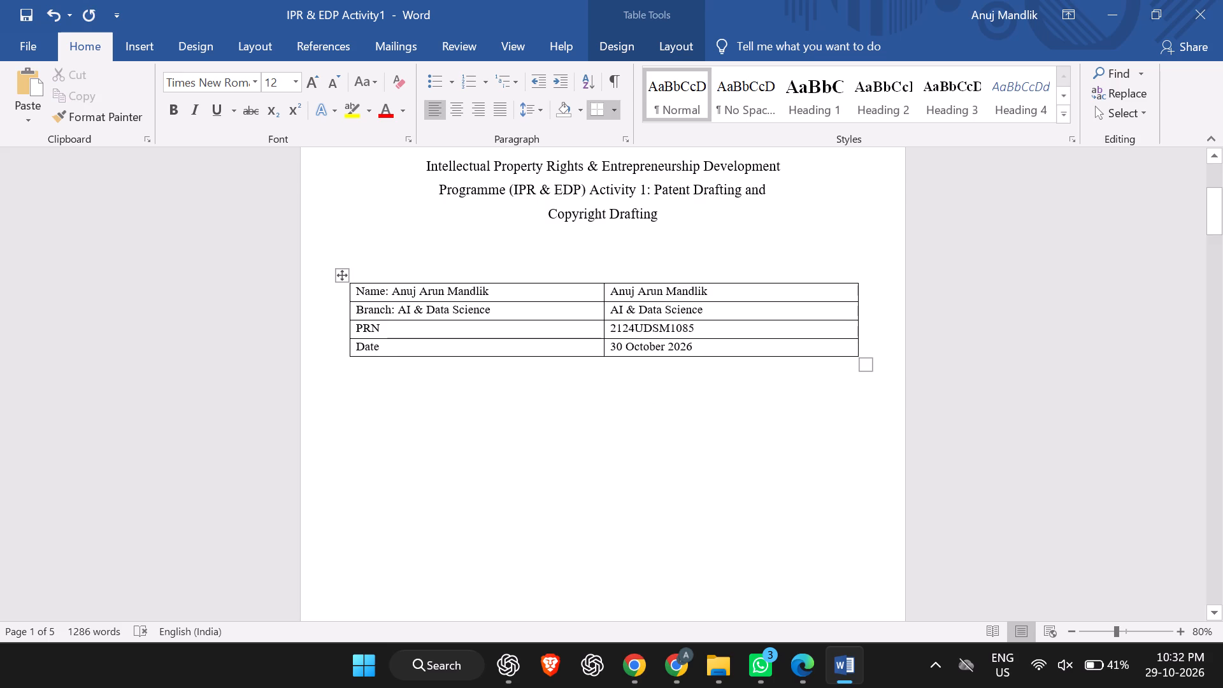
Delete the values and colons from the Branch and Name rows of the table's first column, keeping only the labels.
{"action": "left_click_drag", "start_coordinate": [508, 308], "coordinate": [417, 309]}
{"action": "key", "text": "BackSpace"}
{"action": "key", "text": "BackSpace"}
{"action": "key", "text": "BackSpace"}
{"action": "key", "text": "BackSpace"}
{"action": "key", "text": "BackSpace"}
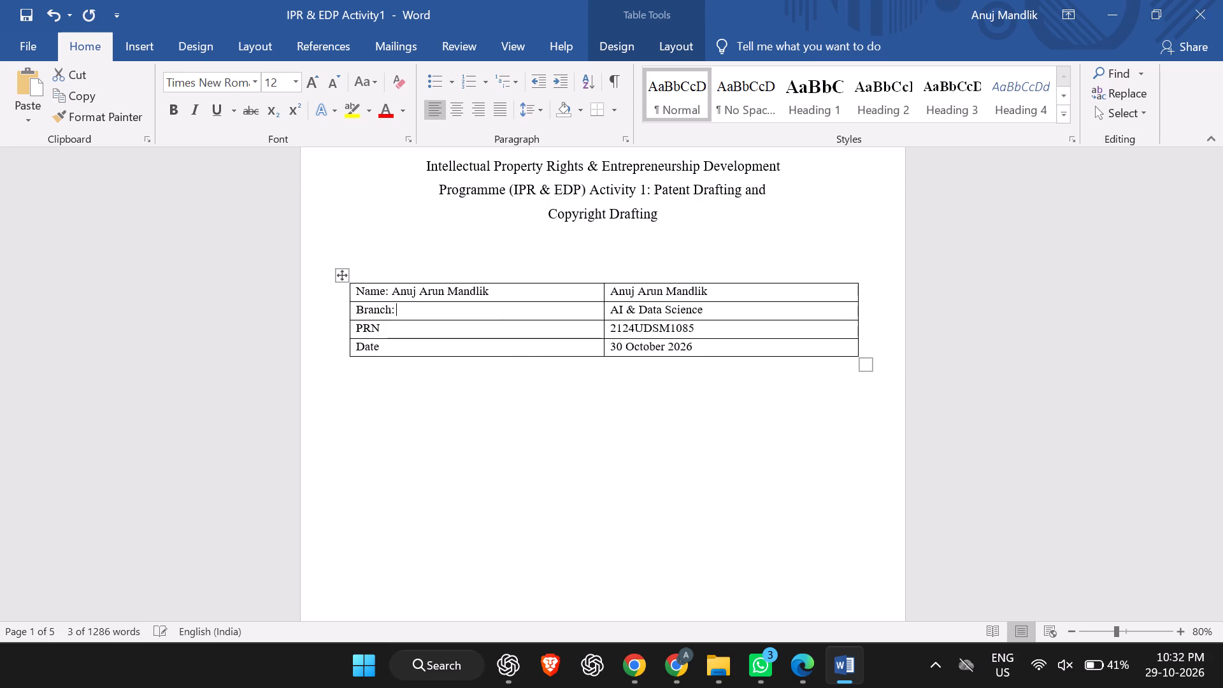
{"action": "key", "text": "BackSpace"}
{"action": "left_click", "coordinate": [497, 287]}
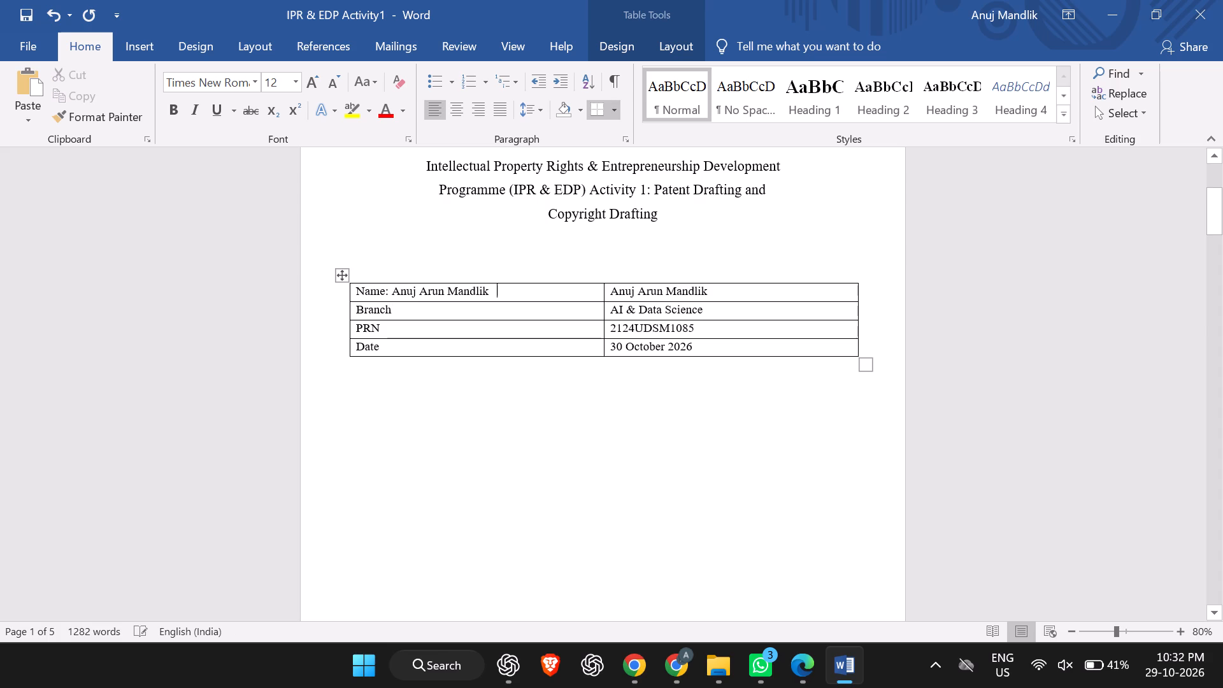
{"action": "key", "text": "BackSpace"}
{"action": "key", "text": "BackSpace"}
{"action": "key", "text": "BackSpace"}
{"action": "key", "text": "BackSpace"}
{"action": "key", "text": "BackSpace"}
{"action": "key", "text": "BackSpace"}
{"action": "key", "text": "BackSpace"}
{"action": "key", "text": "BackSpace"}
{"action": "key", "text": "BackSpace"}
{"action": "key", "text": "BackSpace"}
{"action": "key", "text": "BackSpace"}
{"action": "key", "text": "BackSpace"}
{"action": "key", "text": "BackSpace"}
{"action": "key", "text": "BackSpace"}
{"action": "key", "text": "BackSpace"}
{"action": "key", "text": "BackSpace"}
{"action": "key", "text": "BackSpace"}
{"action": "key", "text": "BackSpace"}
{"action": "key", "text": "BackSpace"}
{"action": "key", "text": "BackSpace"}
{"action": "key", "text": "BackSpace"}
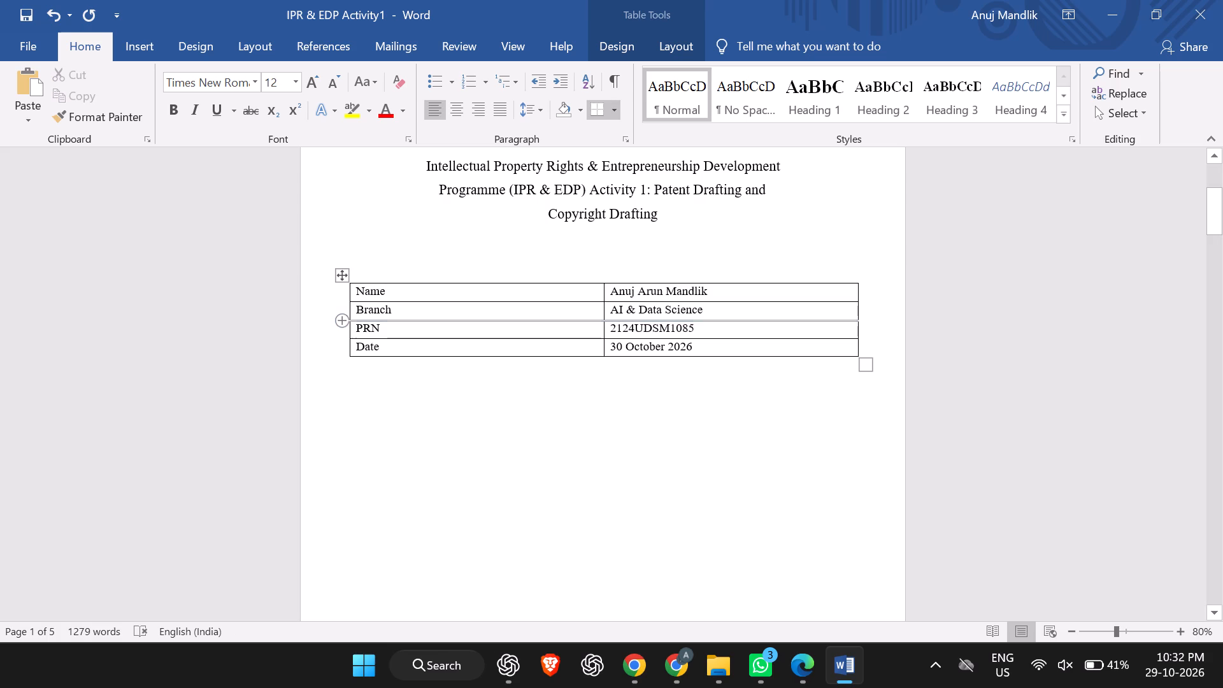
Narrow the student details table from both outer edges and shift its column divider so the columns fit closer to their text.
{"action": "left_click_drag", "start_coordinate": [350, 331], "coordinate": [418, 334]}
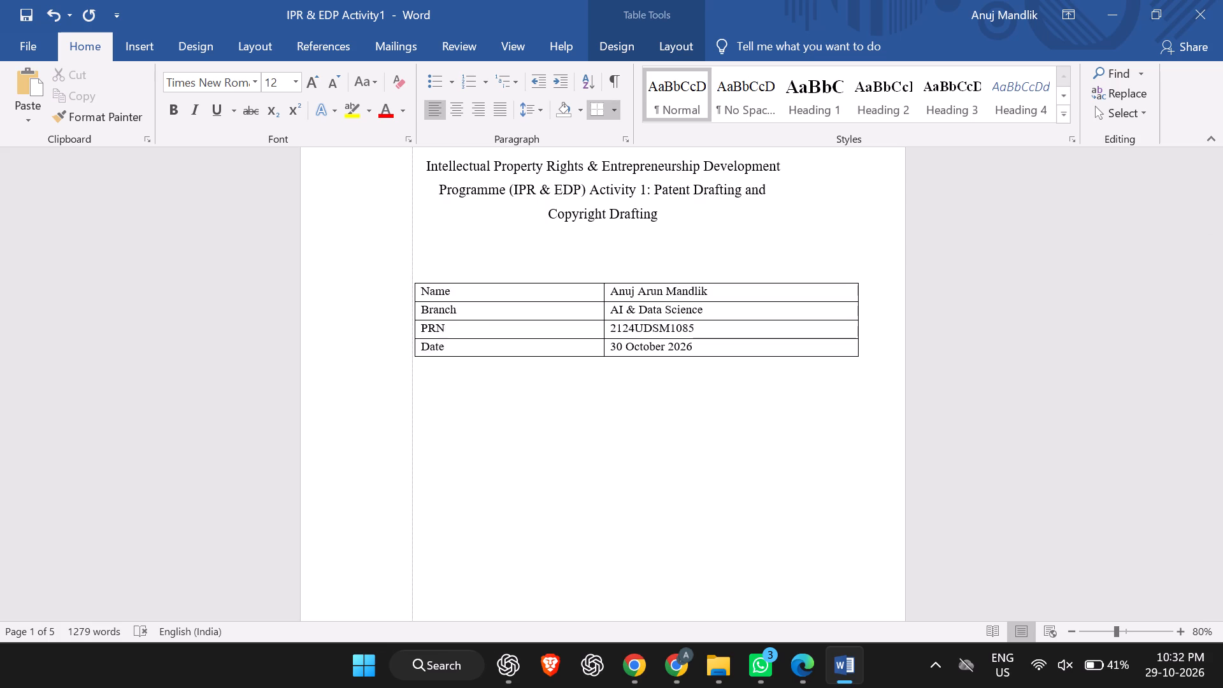
{"action": "left_click_drag", "start_coordinate": [418, 334], "coordinate": [452, 337]}
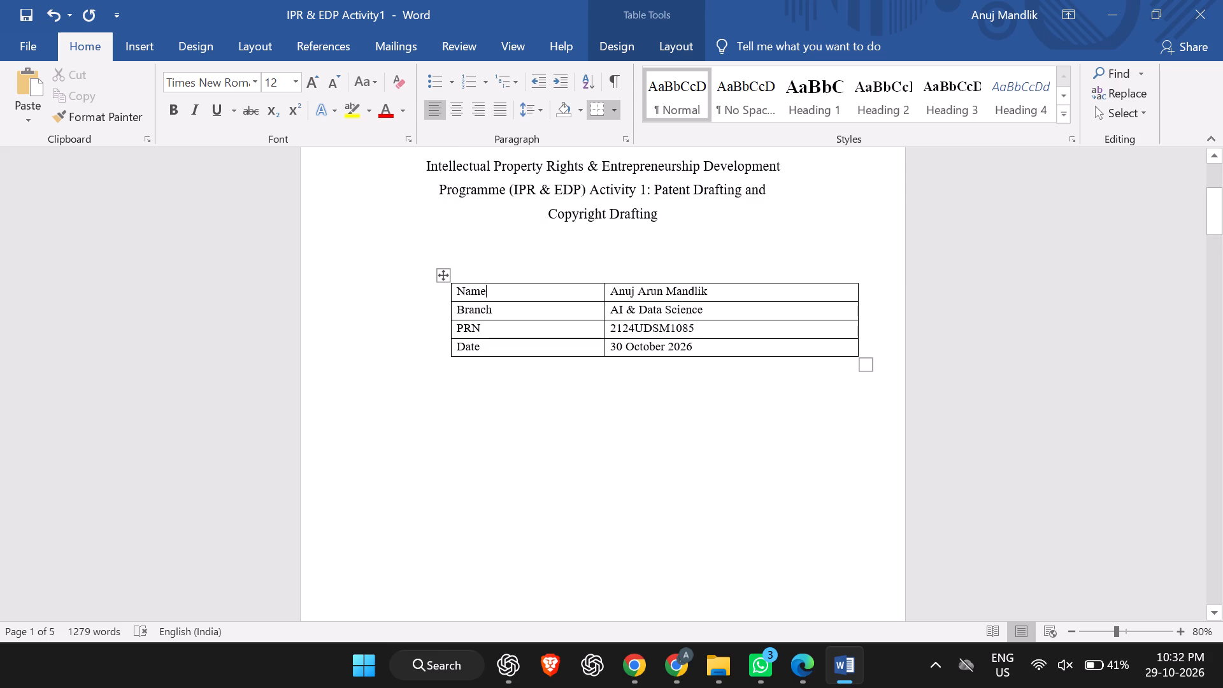
{"action": "left_click_drag", "start_coordinate": [858, 305], "coordinate": [720, 319]}
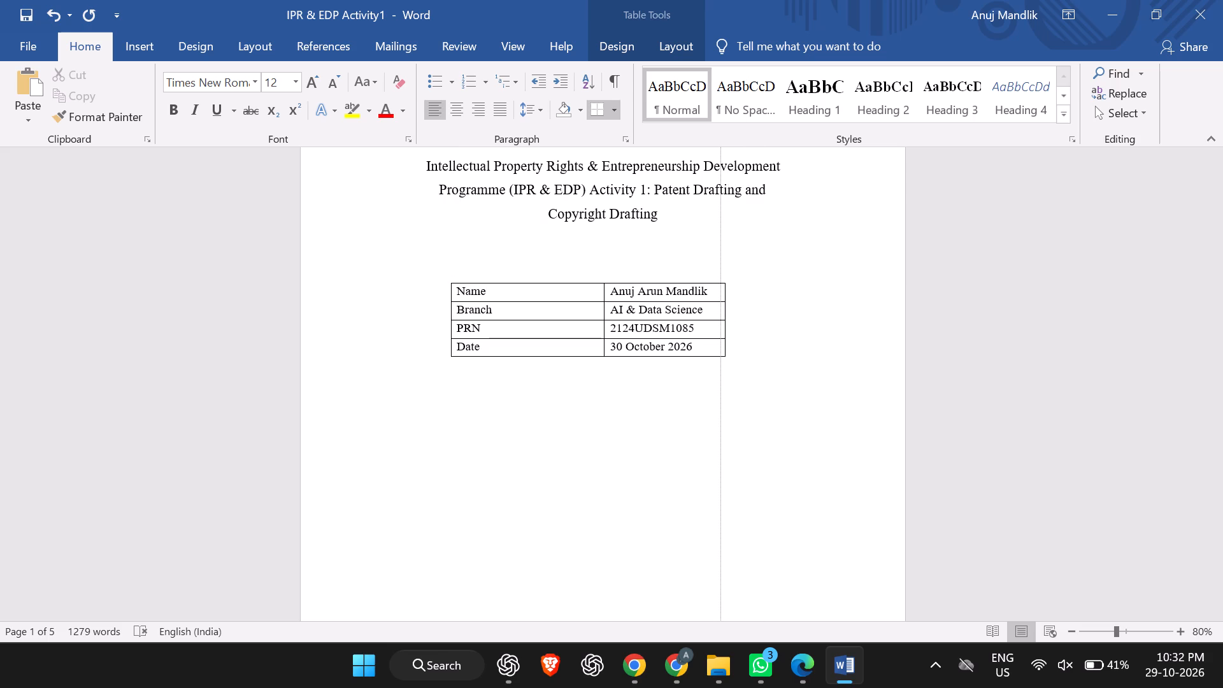
{"action": "left_click_drag", "start_coordinate": [720, 319], "coordinate": [683, 319]}
{"action": "left_click_drag", "start_coordinate": [604, 319], "coordinate": [572, 319]}
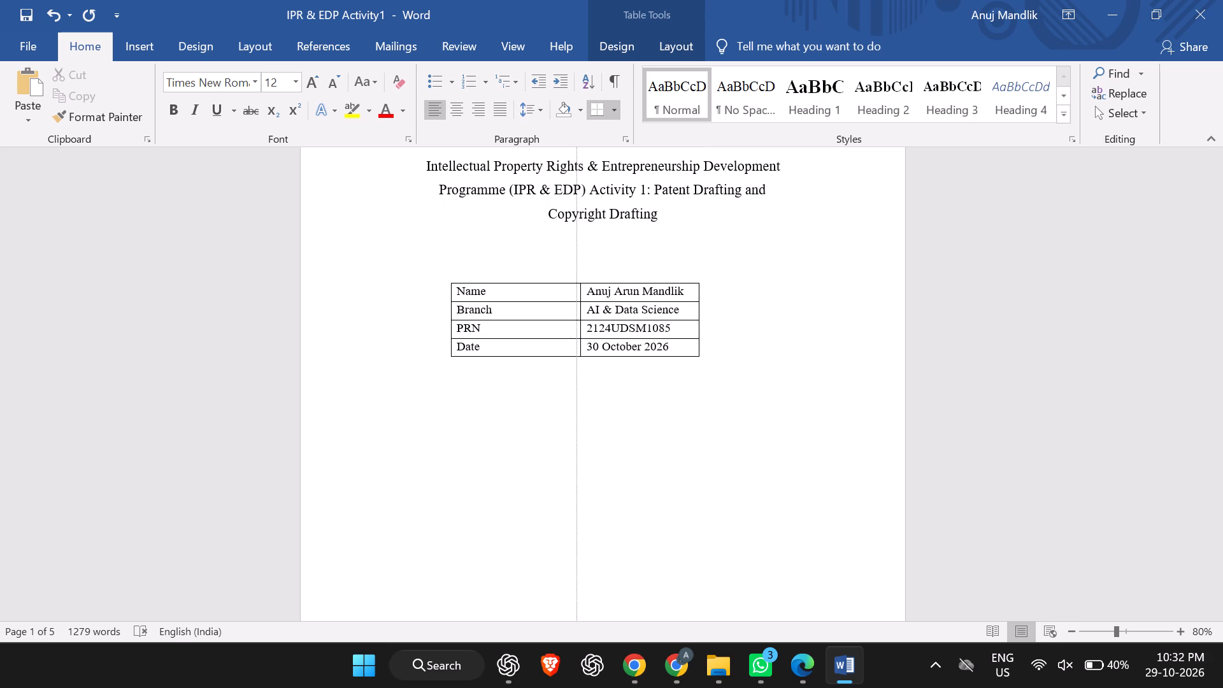
{"action": "left_click_drag", "start_coordinate": [572, 319], "coordinate": [564, 319]}
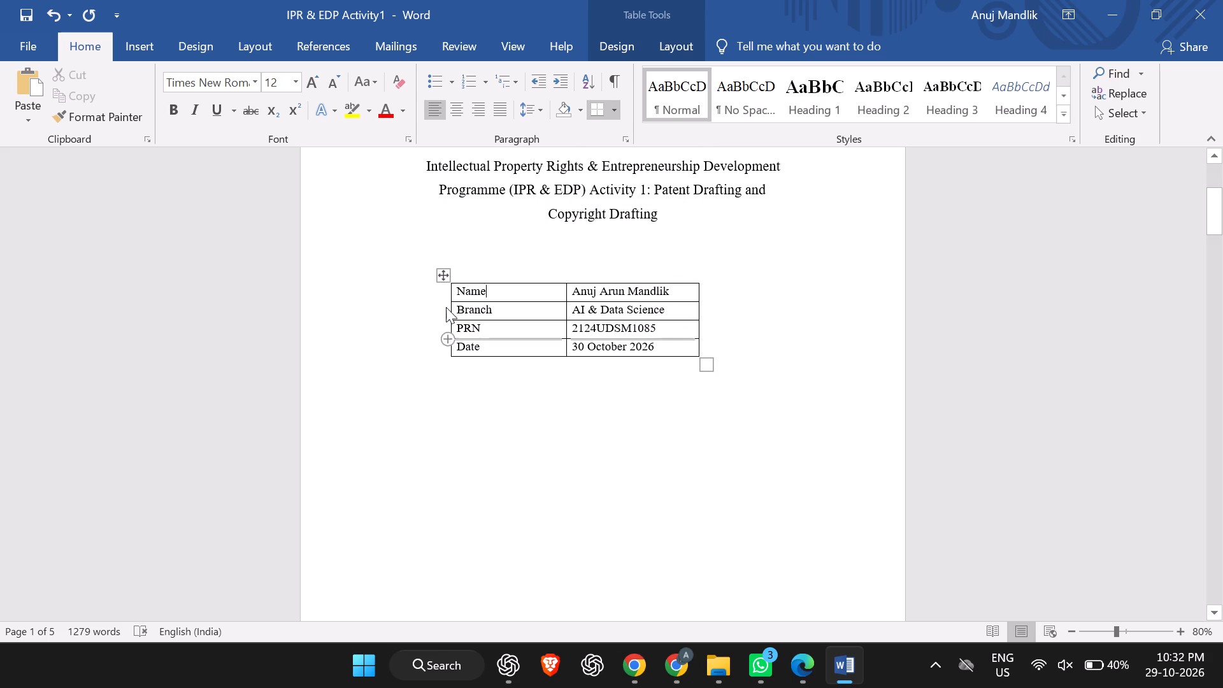
Scale up the whole student details table slightly so its rows are taller and its columns a little wider.
{"action": "left_click_drag", "start_coordinate": [703, 362], "coordinate": [719, 369]}
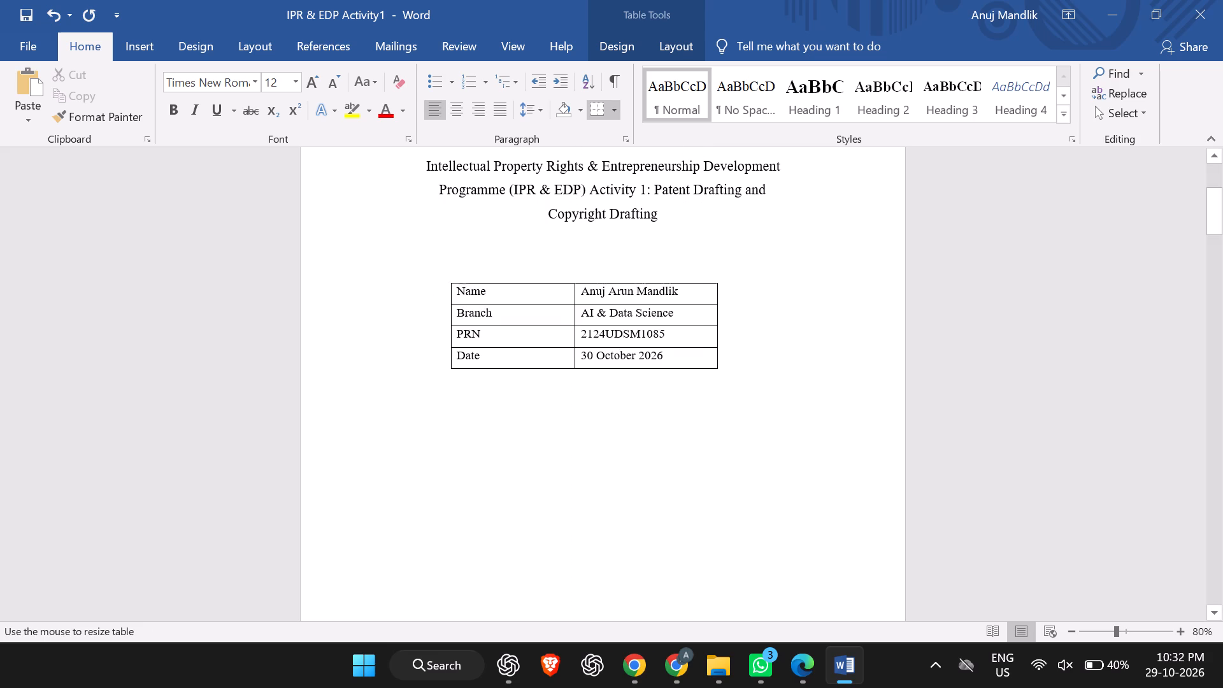
{"action": "left_click_drag", "start_coordinate": [719, 369], "coordinate": [733, 385]}
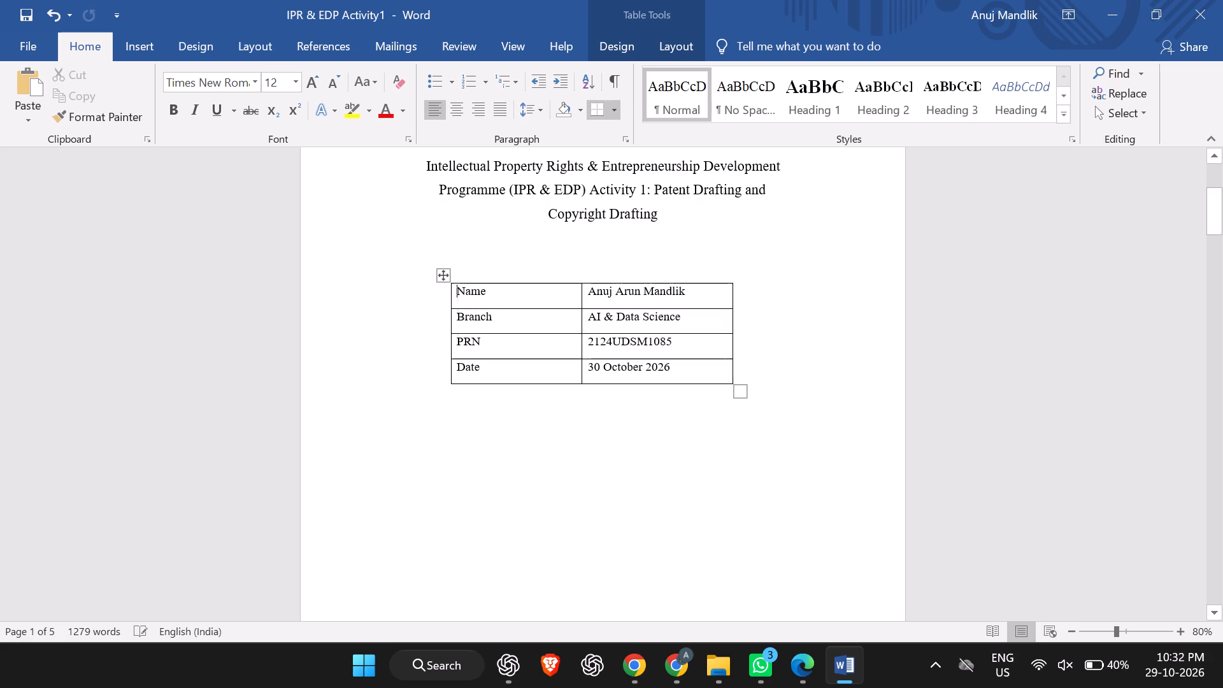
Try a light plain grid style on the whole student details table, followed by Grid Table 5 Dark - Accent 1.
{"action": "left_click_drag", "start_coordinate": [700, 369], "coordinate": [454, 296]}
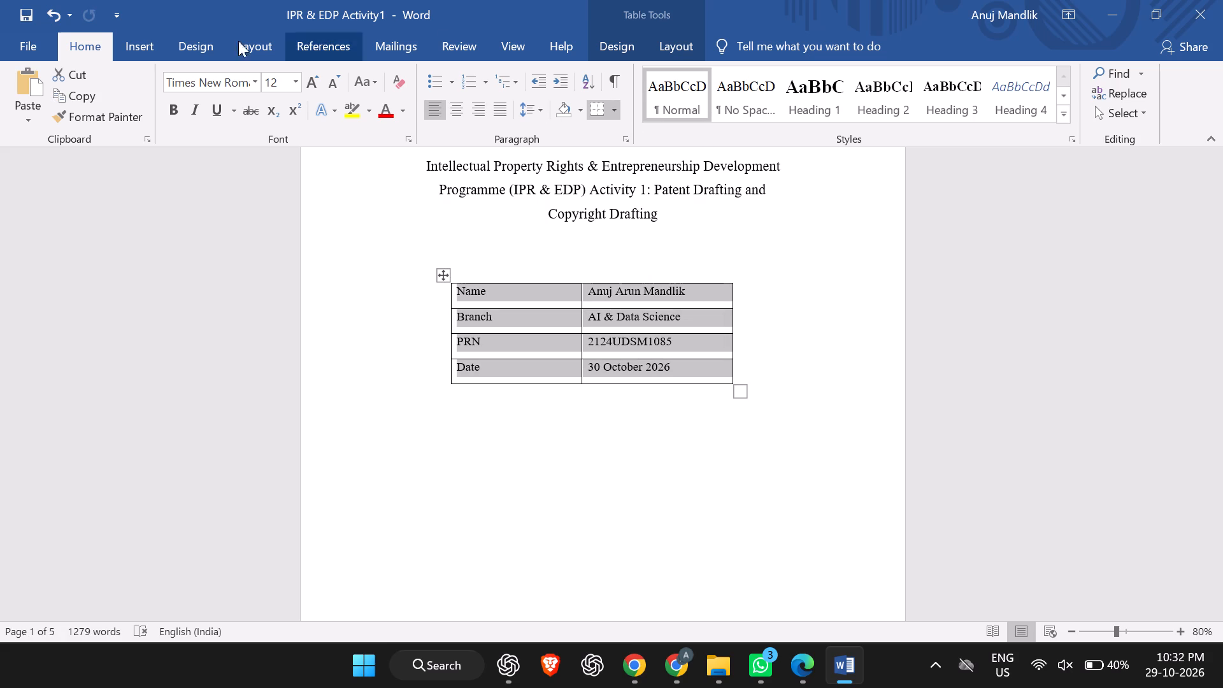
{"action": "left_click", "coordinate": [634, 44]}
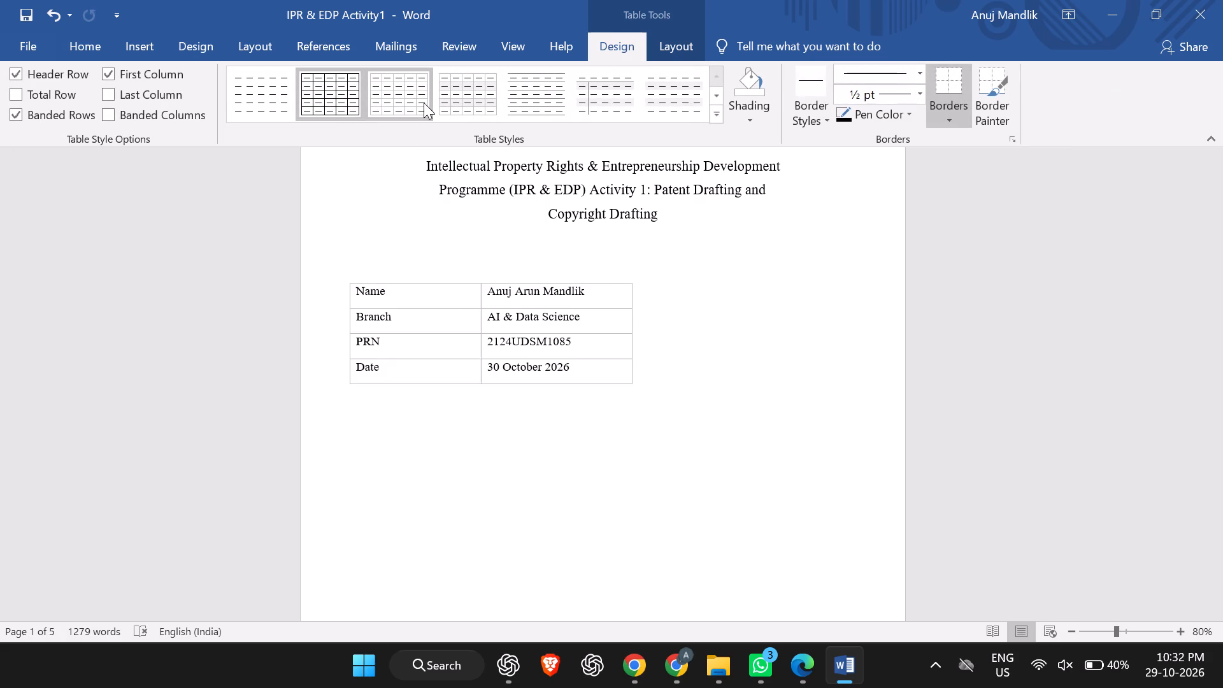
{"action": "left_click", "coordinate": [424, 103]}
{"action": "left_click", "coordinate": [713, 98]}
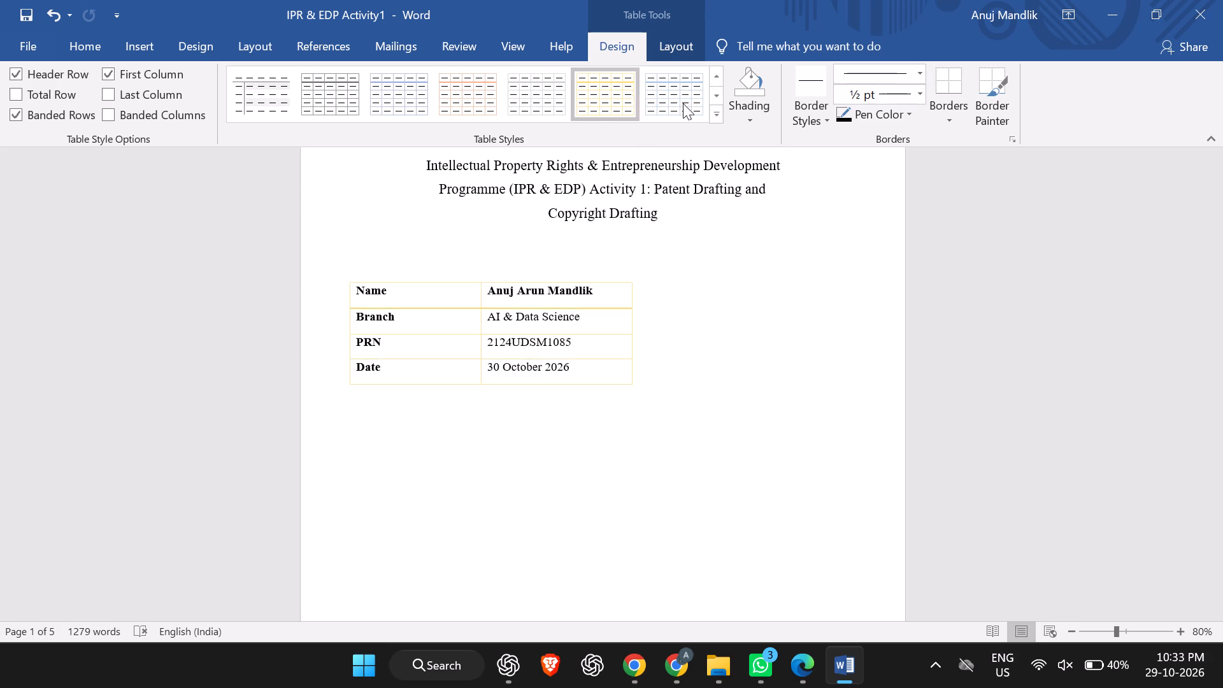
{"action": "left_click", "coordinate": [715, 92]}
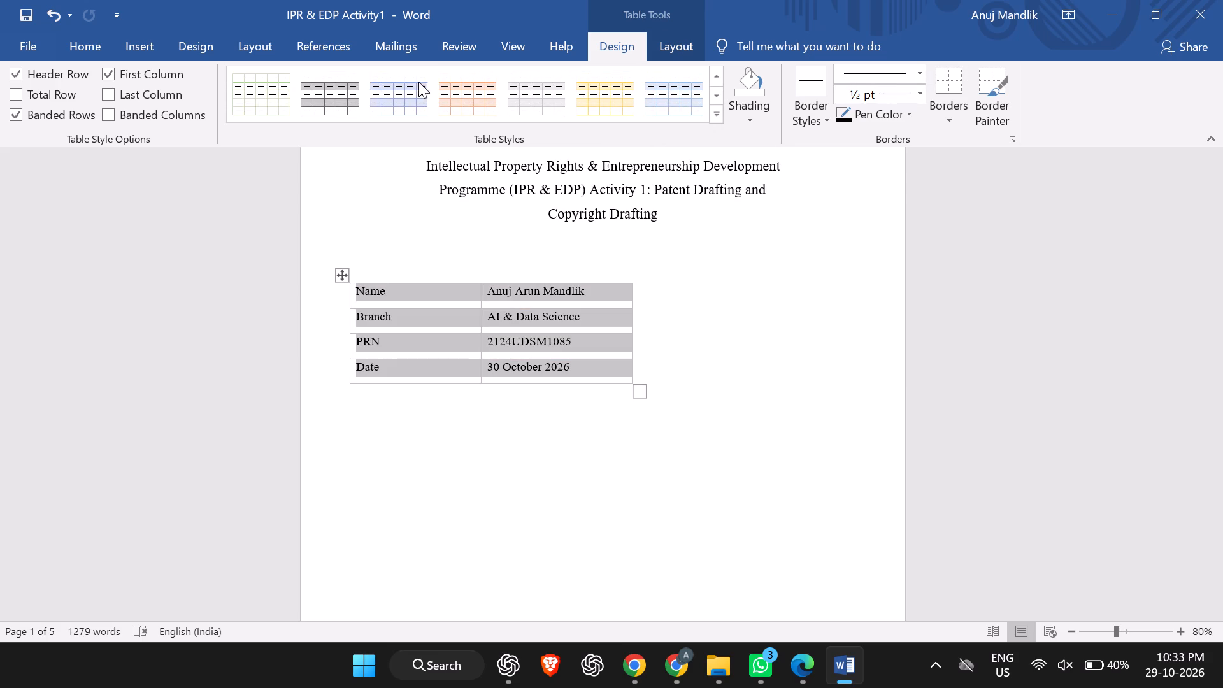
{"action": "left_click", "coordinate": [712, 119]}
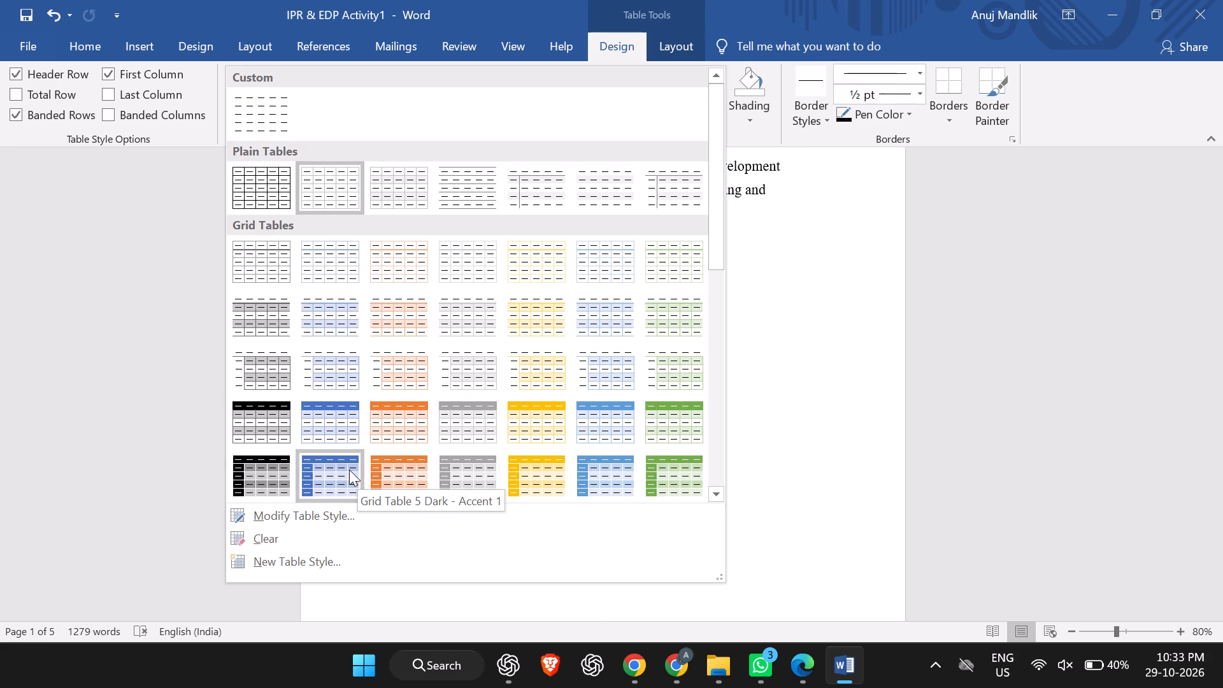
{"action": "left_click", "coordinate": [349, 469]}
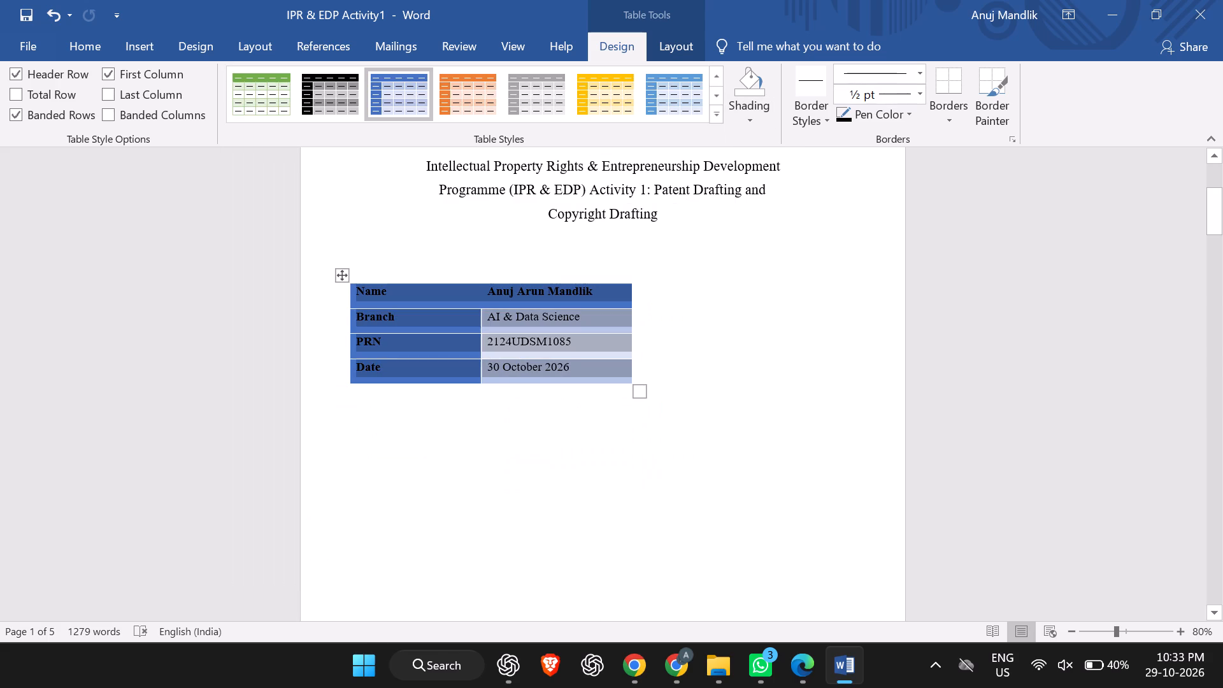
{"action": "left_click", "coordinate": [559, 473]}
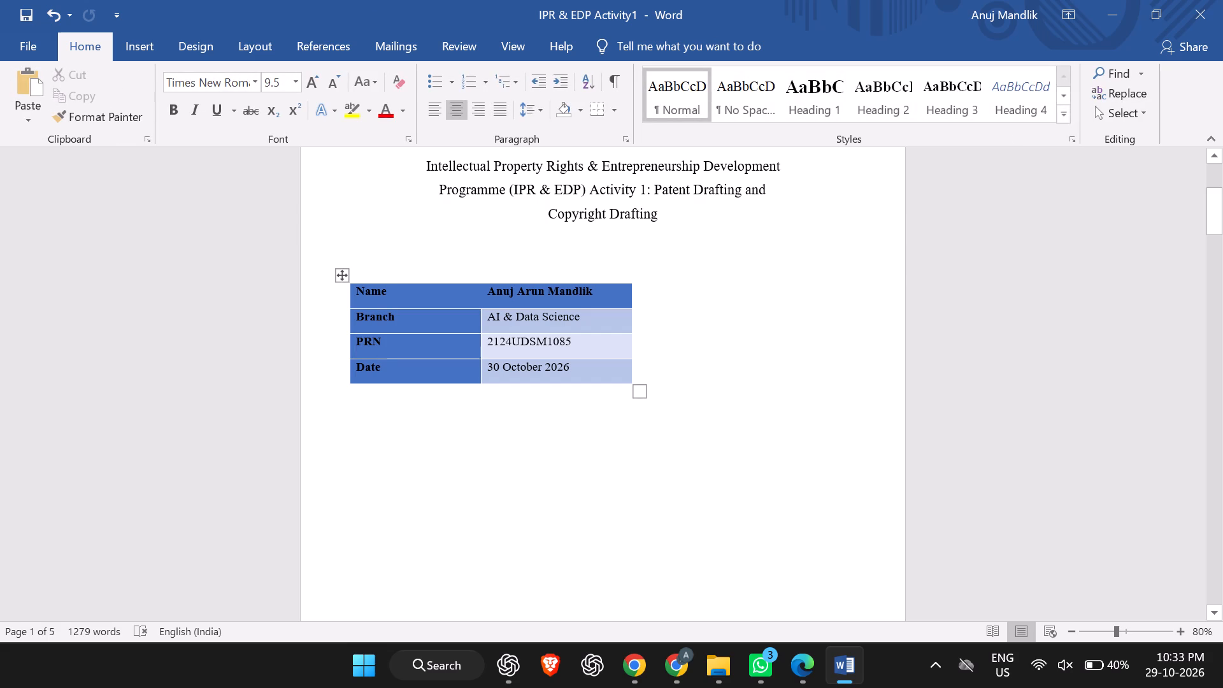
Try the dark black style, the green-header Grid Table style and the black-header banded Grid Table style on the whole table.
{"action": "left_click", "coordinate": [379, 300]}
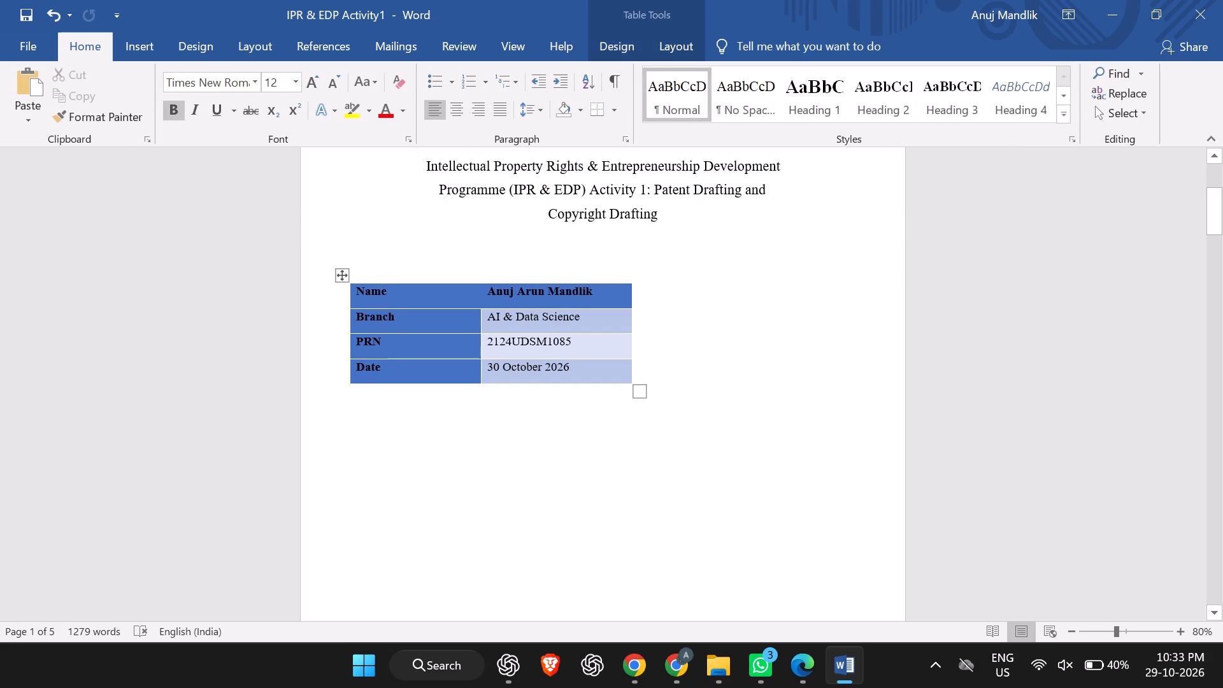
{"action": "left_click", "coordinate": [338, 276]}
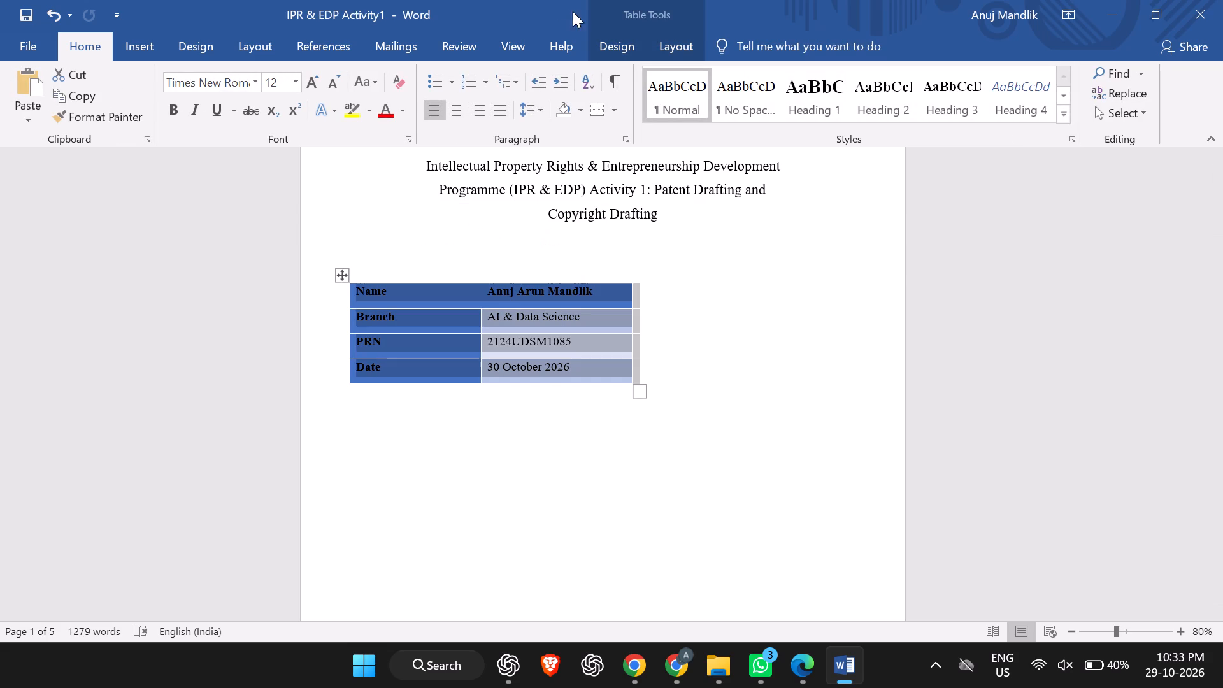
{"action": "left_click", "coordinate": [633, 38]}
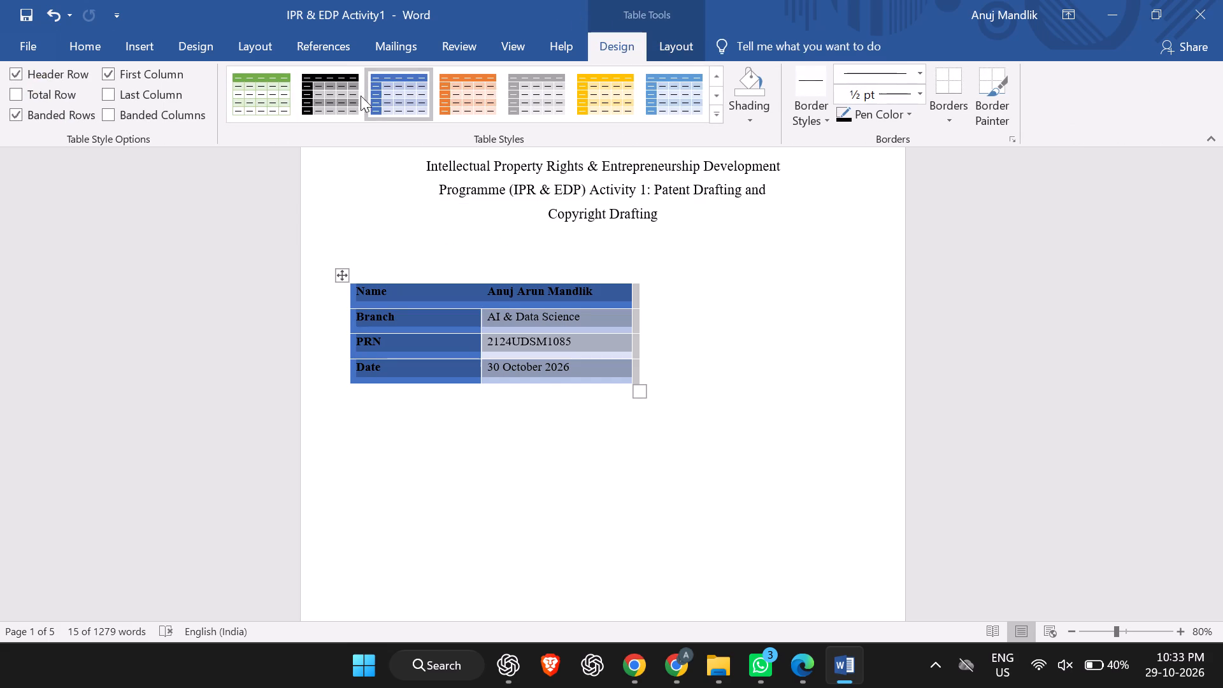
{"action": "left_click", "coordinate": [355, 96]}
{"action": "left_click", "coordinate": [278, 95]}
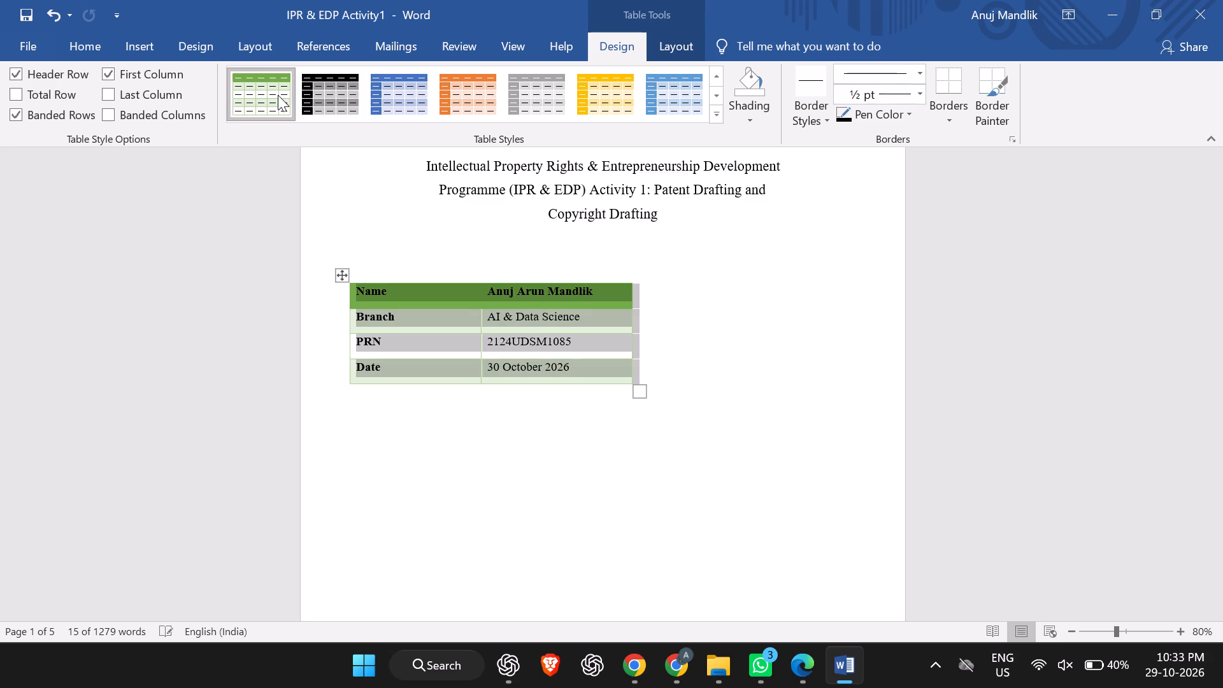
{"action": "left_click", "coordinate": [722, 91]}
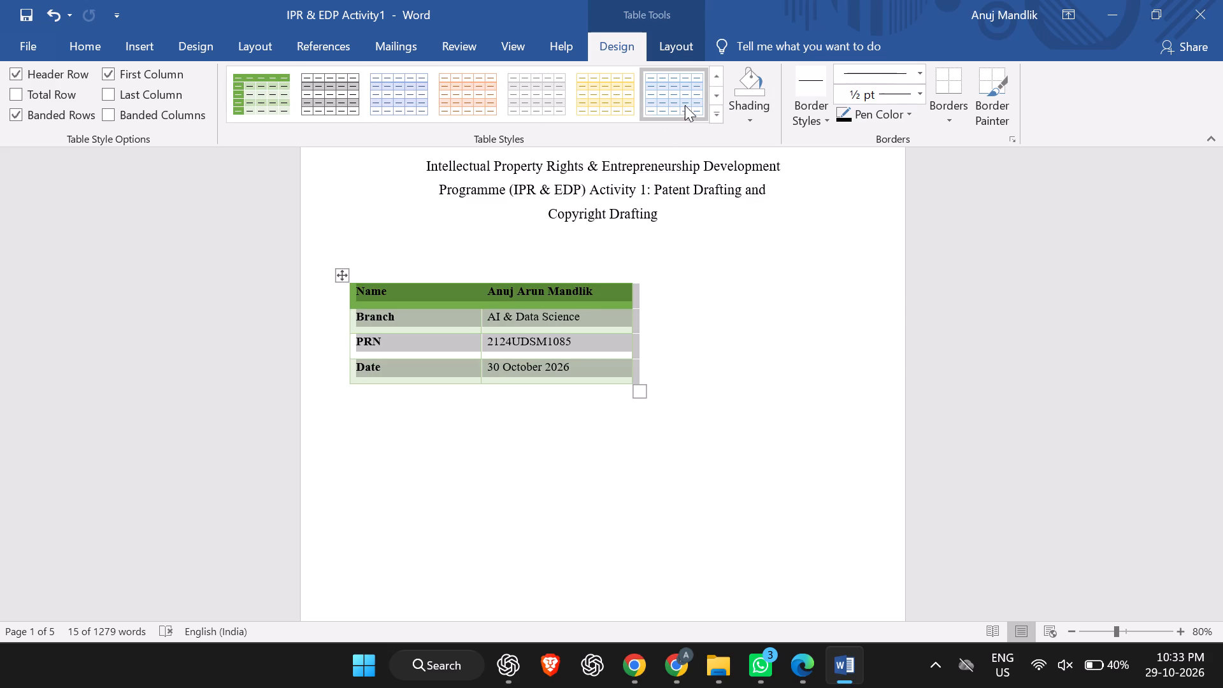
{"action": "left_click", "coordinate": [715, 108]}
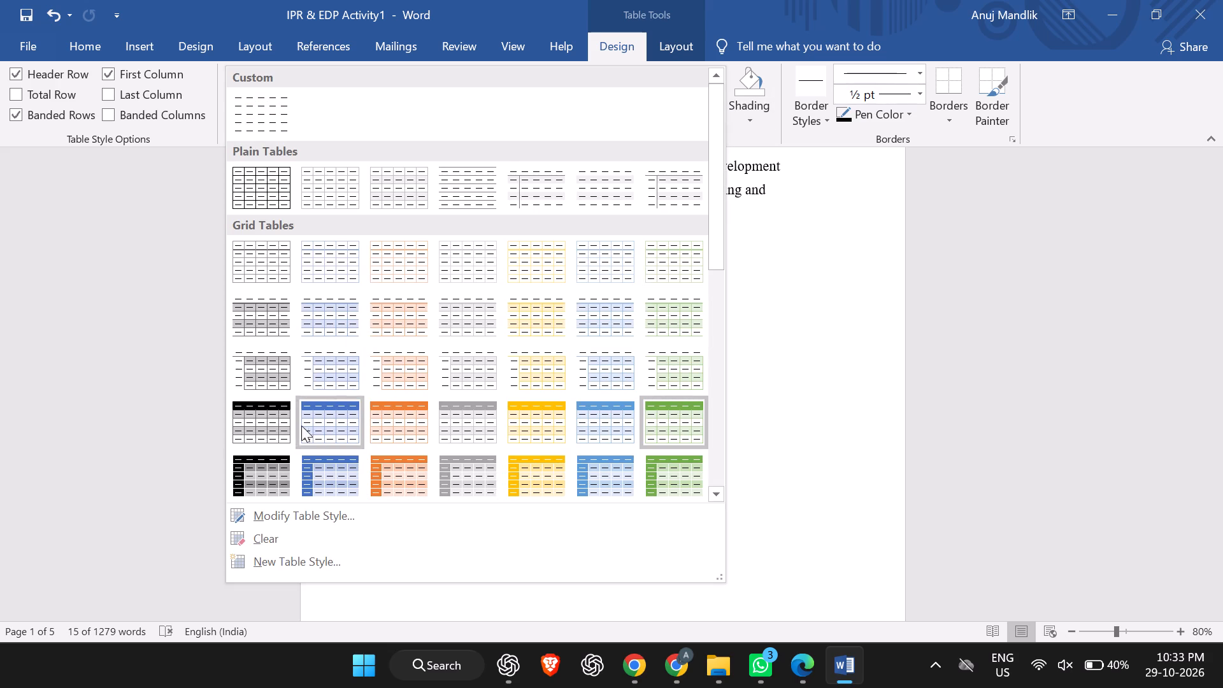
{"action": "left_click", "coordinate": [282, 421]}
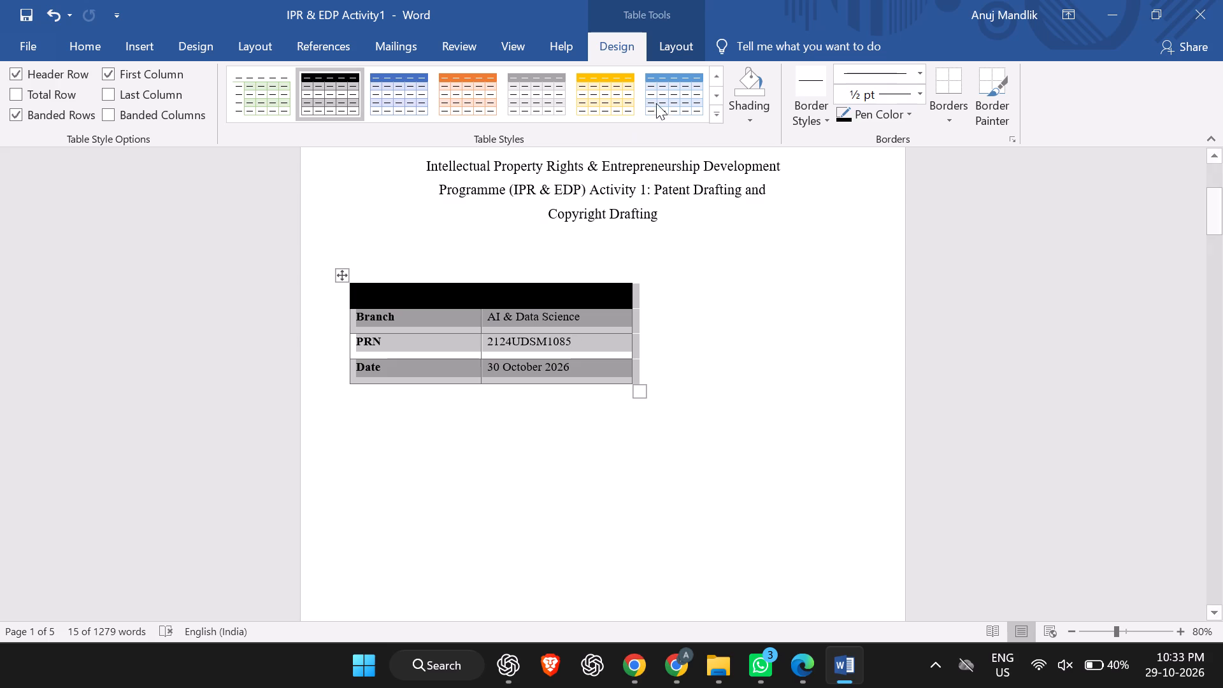
Apply the Grid Table style with a grey header row and light grey banded rows to the student details table.
{"action": "left_click", "coordinate": [721, 115]}
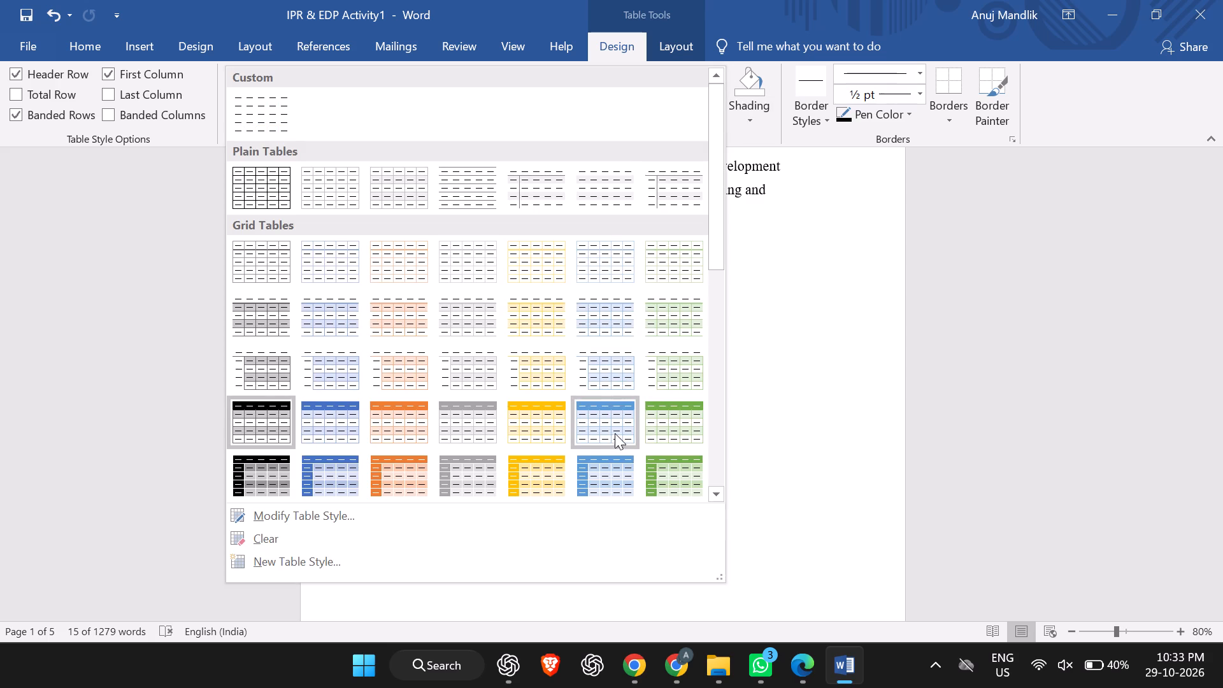
{"action": "left_click", "coordinate": [442, 424]}
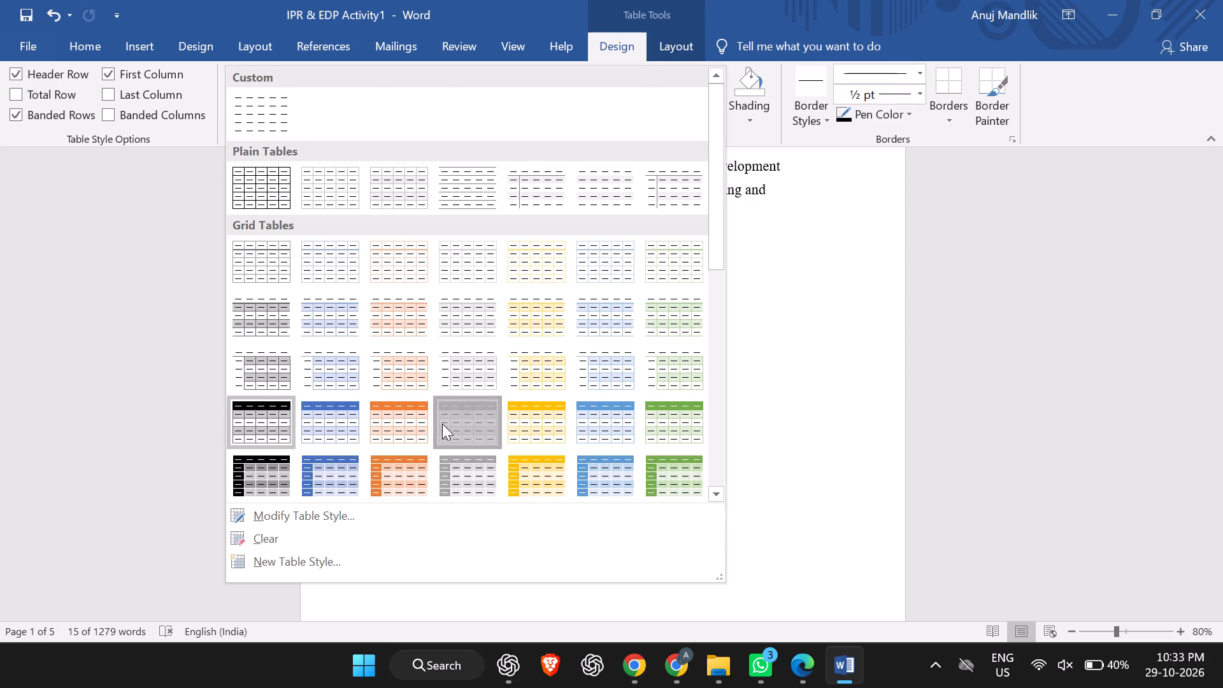
{"action": "left_click", "coordinate": [588, 422]}
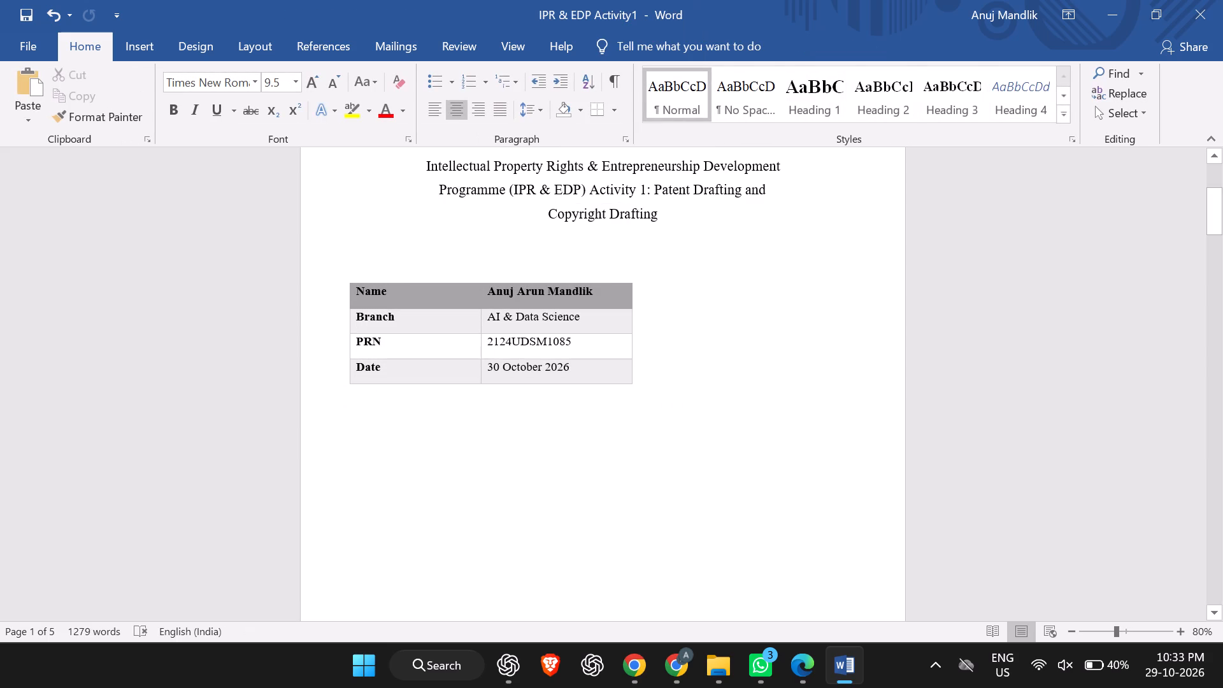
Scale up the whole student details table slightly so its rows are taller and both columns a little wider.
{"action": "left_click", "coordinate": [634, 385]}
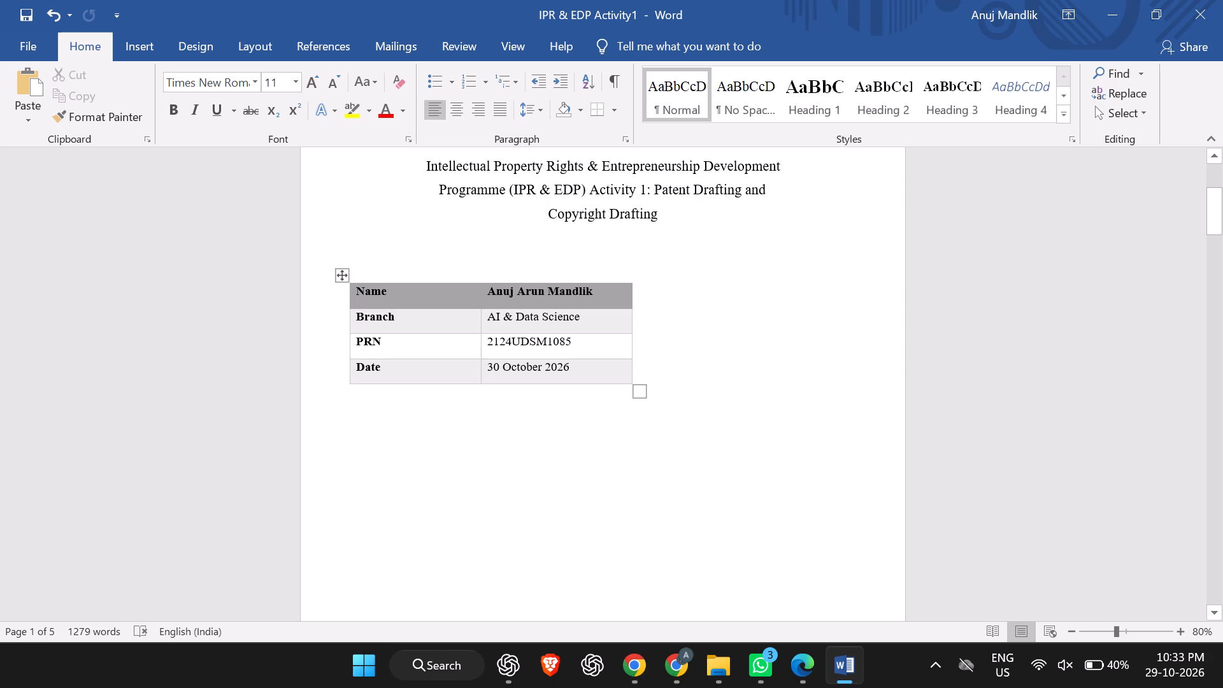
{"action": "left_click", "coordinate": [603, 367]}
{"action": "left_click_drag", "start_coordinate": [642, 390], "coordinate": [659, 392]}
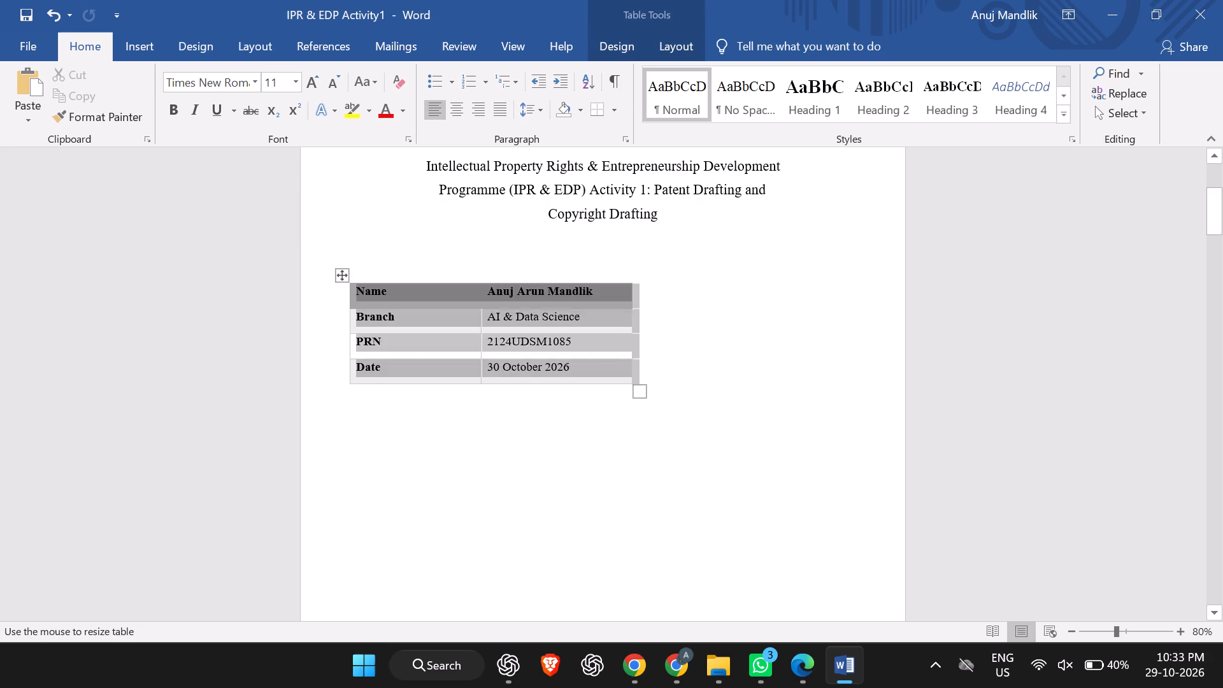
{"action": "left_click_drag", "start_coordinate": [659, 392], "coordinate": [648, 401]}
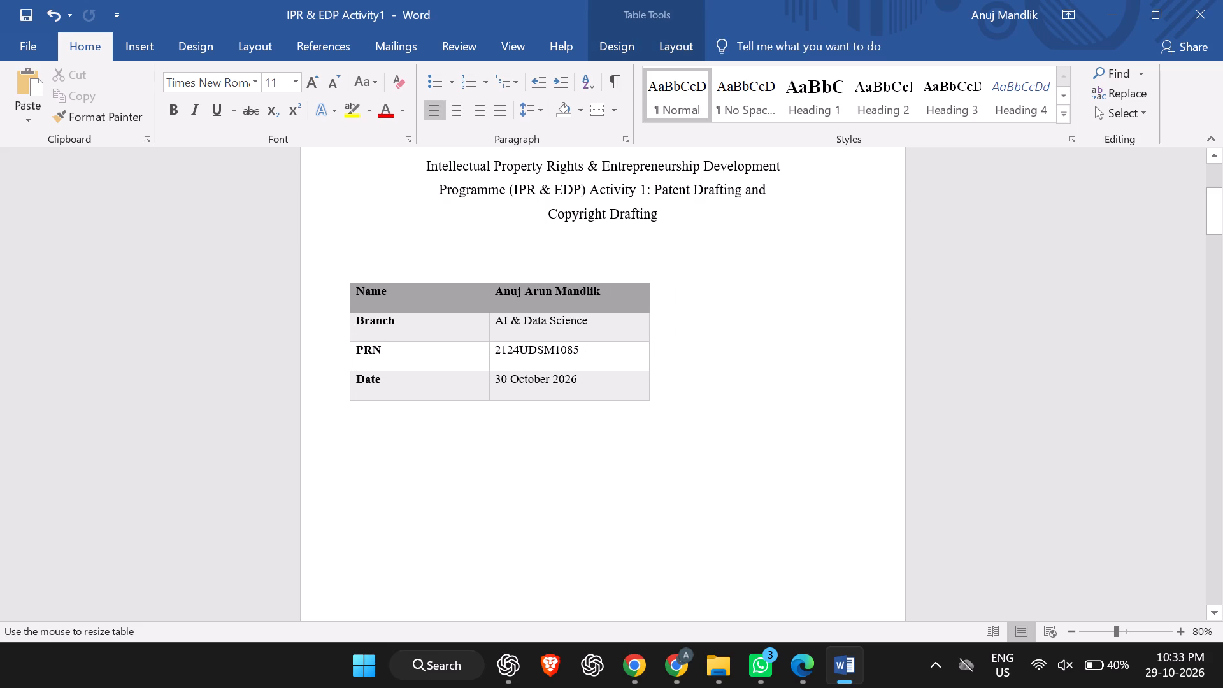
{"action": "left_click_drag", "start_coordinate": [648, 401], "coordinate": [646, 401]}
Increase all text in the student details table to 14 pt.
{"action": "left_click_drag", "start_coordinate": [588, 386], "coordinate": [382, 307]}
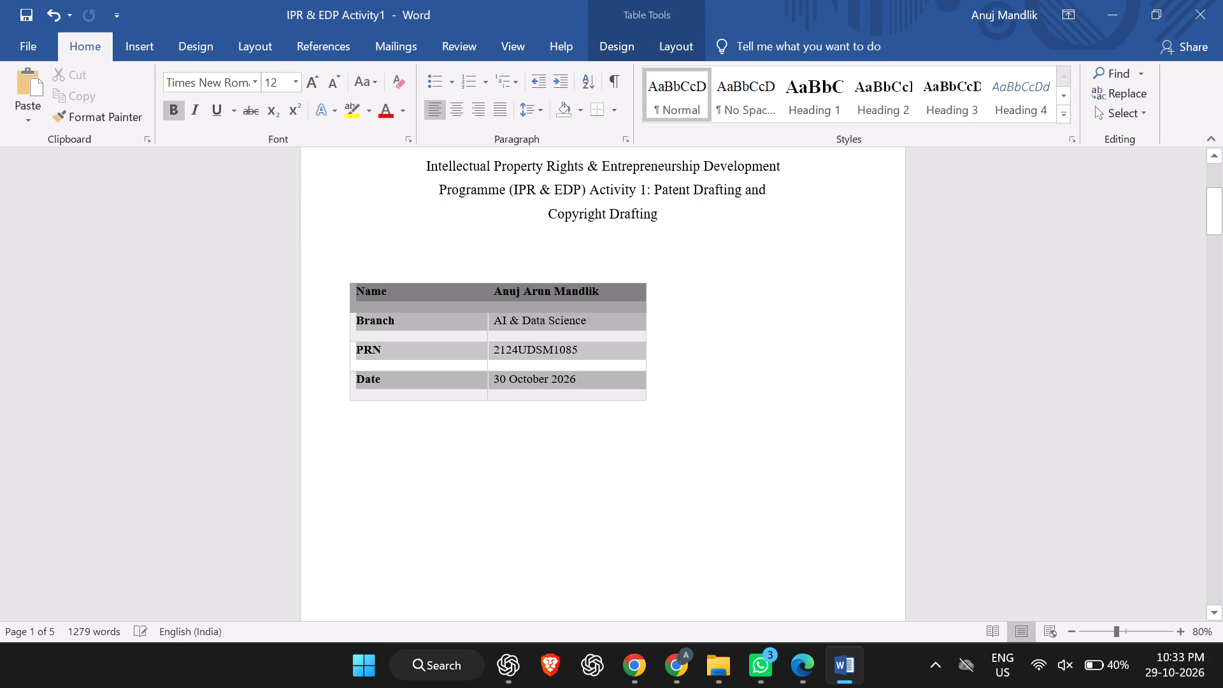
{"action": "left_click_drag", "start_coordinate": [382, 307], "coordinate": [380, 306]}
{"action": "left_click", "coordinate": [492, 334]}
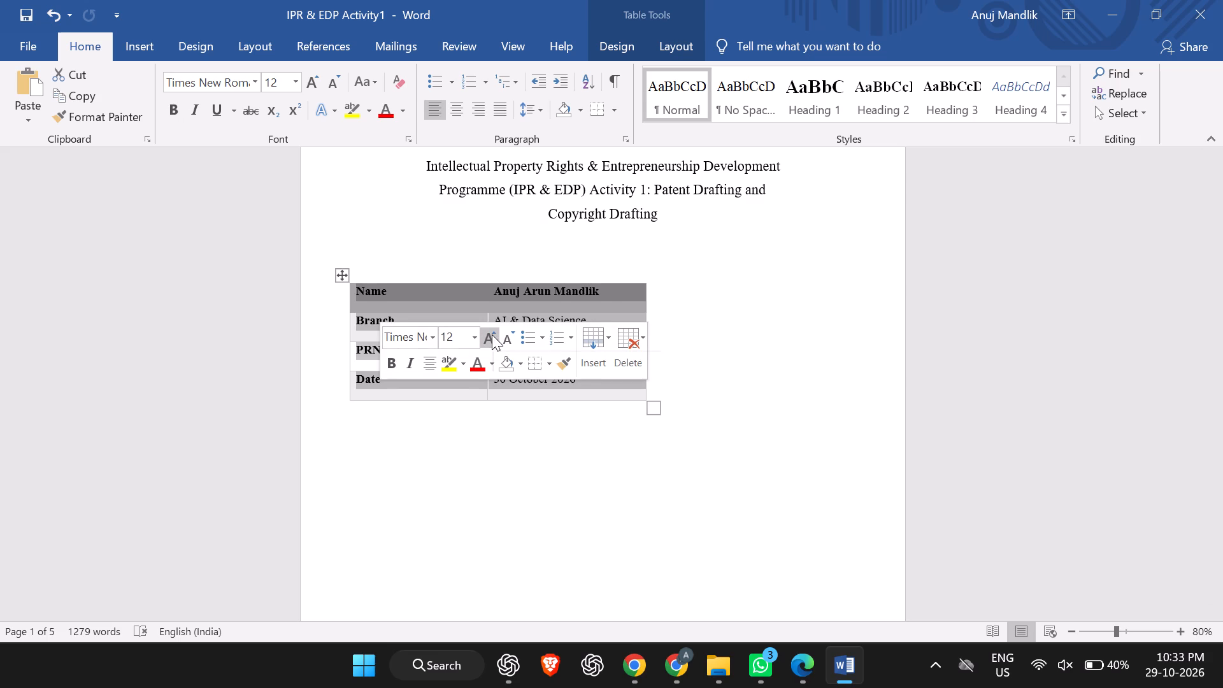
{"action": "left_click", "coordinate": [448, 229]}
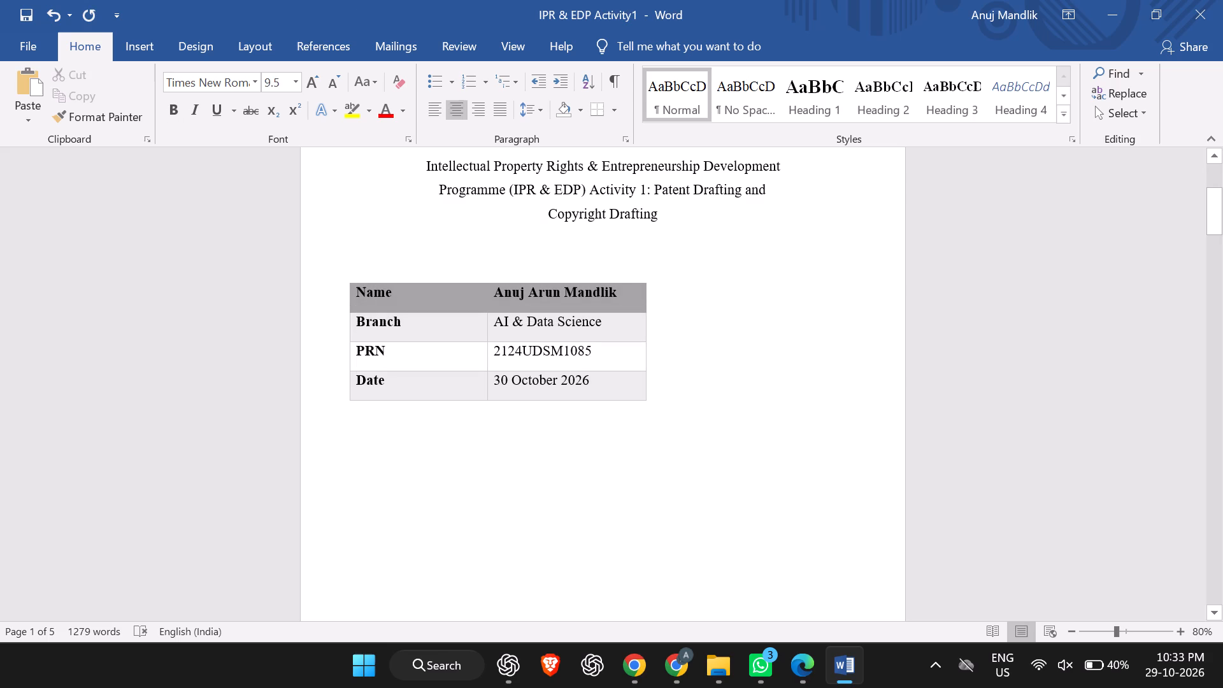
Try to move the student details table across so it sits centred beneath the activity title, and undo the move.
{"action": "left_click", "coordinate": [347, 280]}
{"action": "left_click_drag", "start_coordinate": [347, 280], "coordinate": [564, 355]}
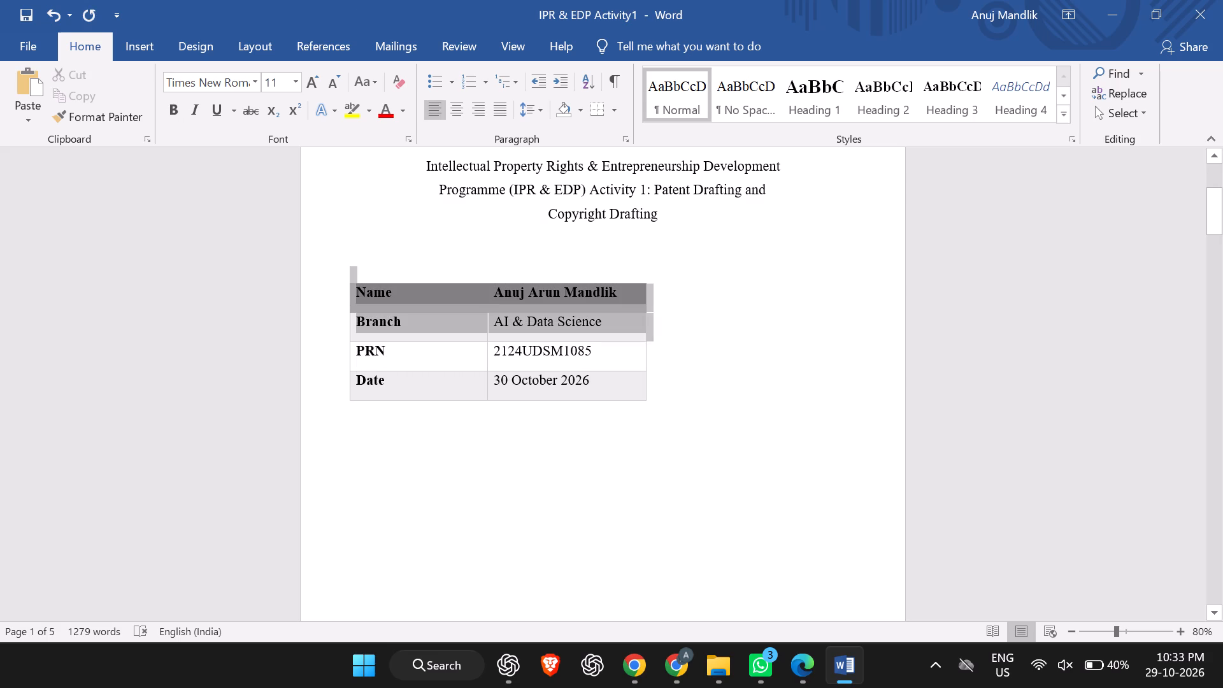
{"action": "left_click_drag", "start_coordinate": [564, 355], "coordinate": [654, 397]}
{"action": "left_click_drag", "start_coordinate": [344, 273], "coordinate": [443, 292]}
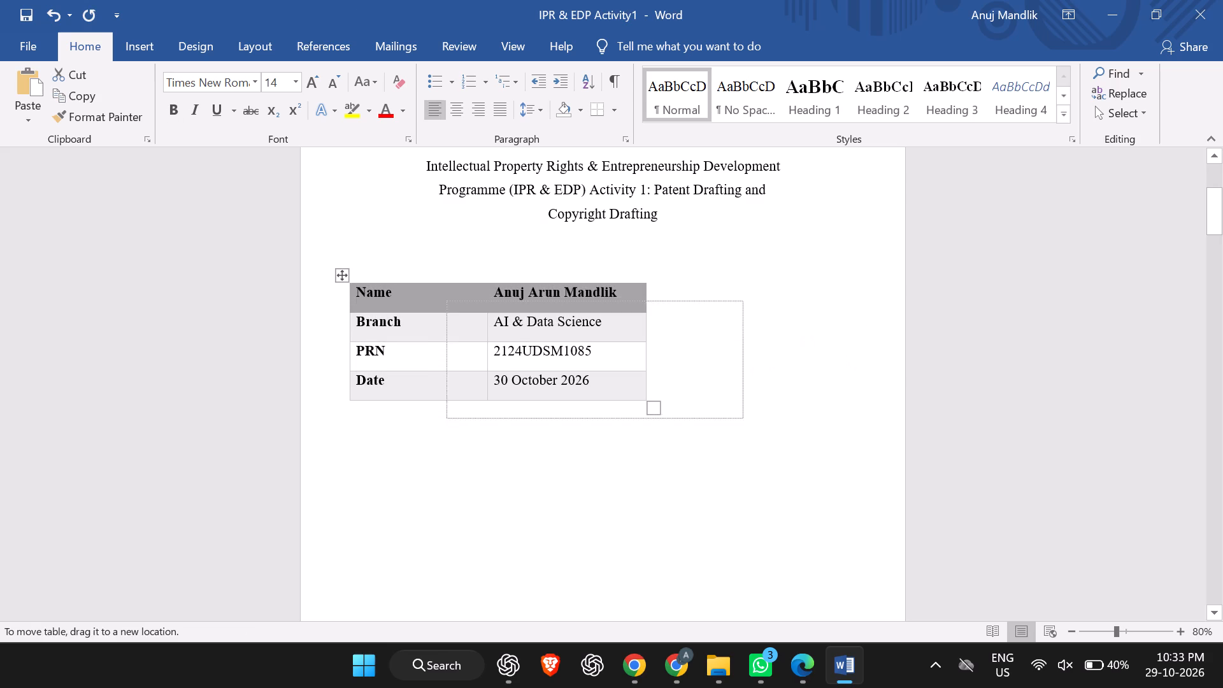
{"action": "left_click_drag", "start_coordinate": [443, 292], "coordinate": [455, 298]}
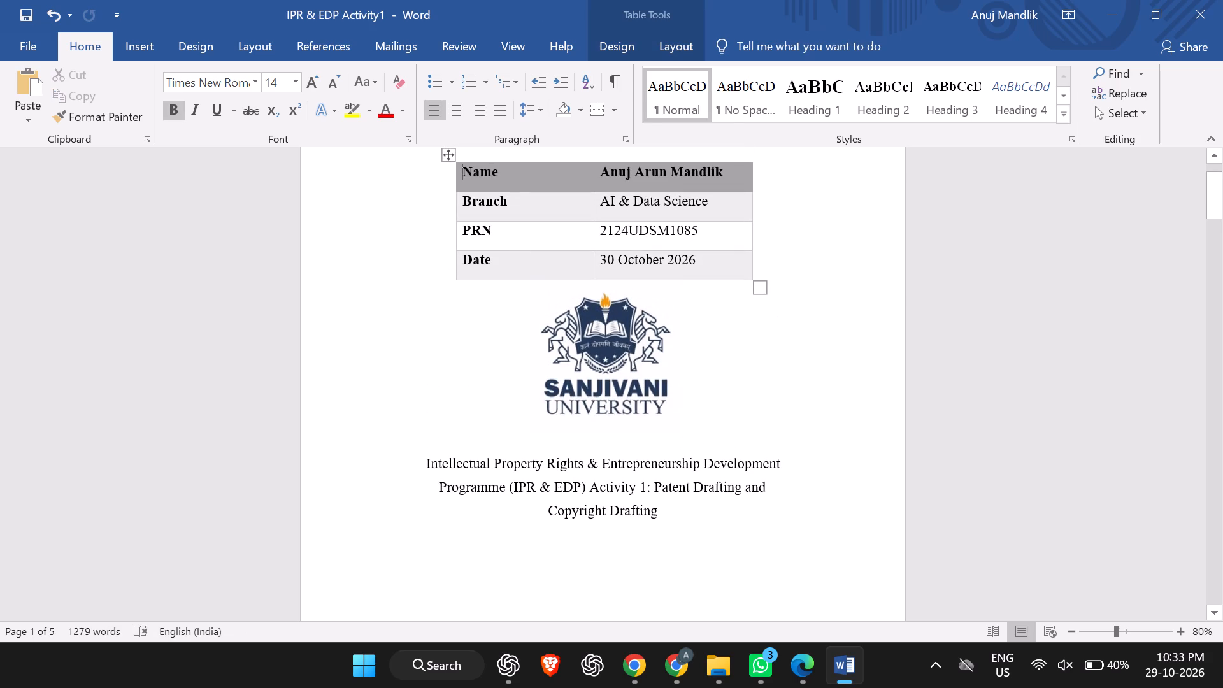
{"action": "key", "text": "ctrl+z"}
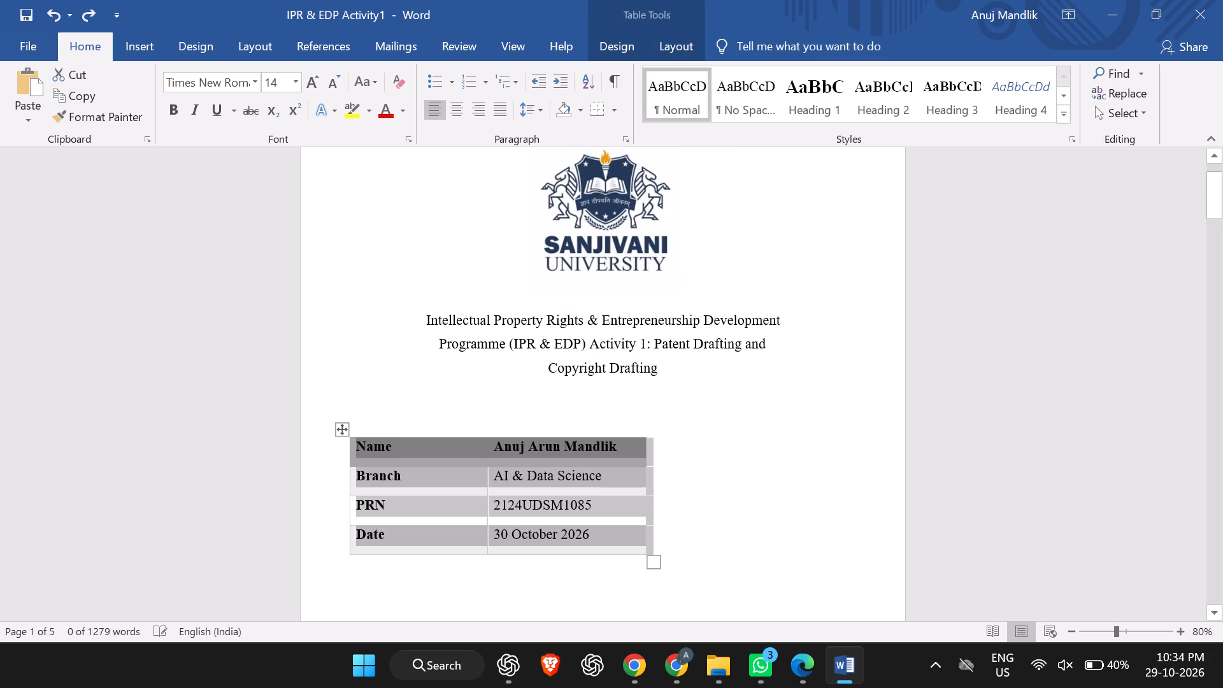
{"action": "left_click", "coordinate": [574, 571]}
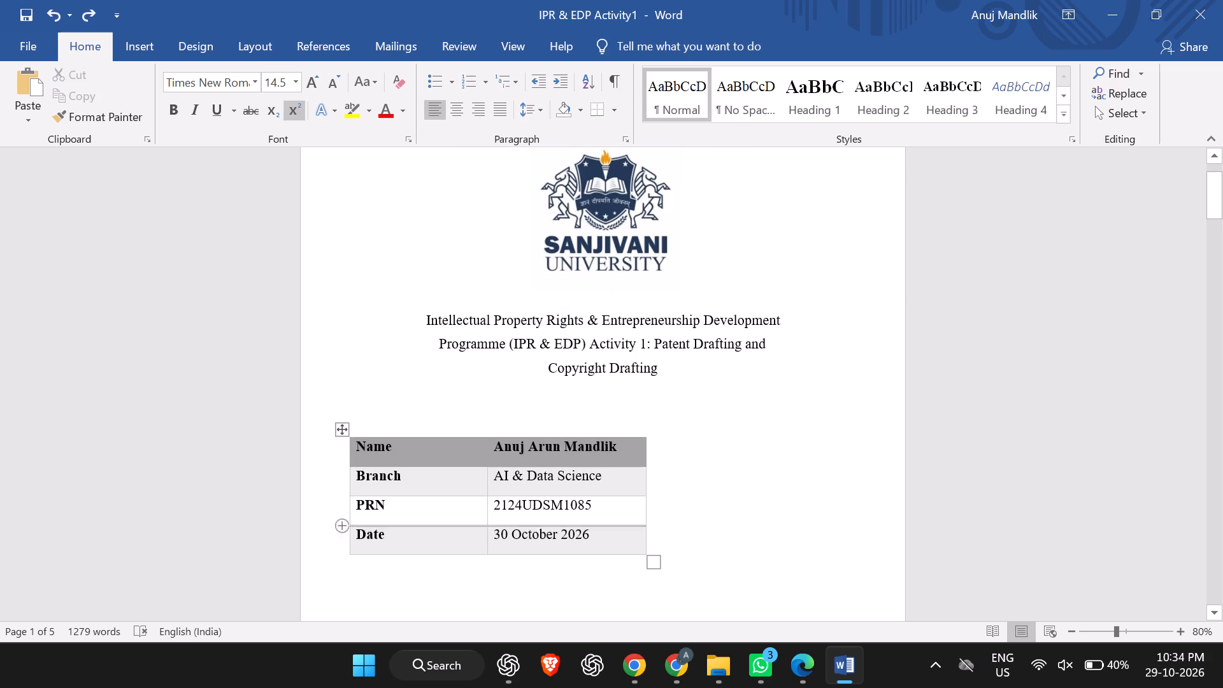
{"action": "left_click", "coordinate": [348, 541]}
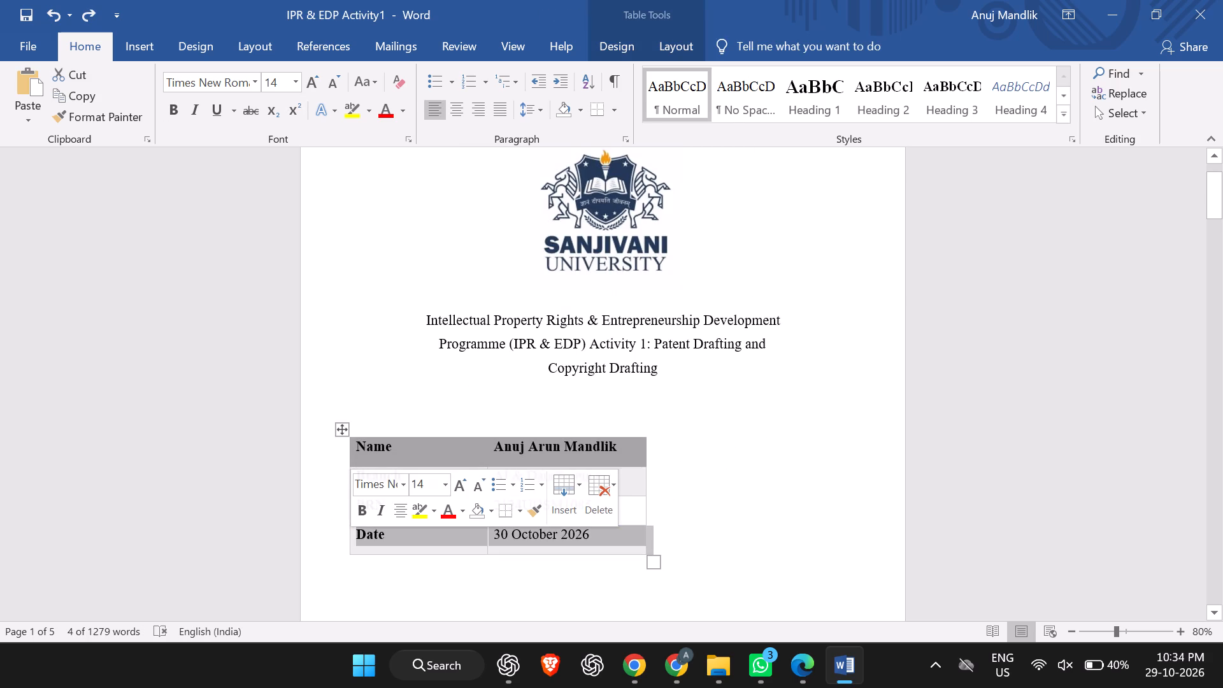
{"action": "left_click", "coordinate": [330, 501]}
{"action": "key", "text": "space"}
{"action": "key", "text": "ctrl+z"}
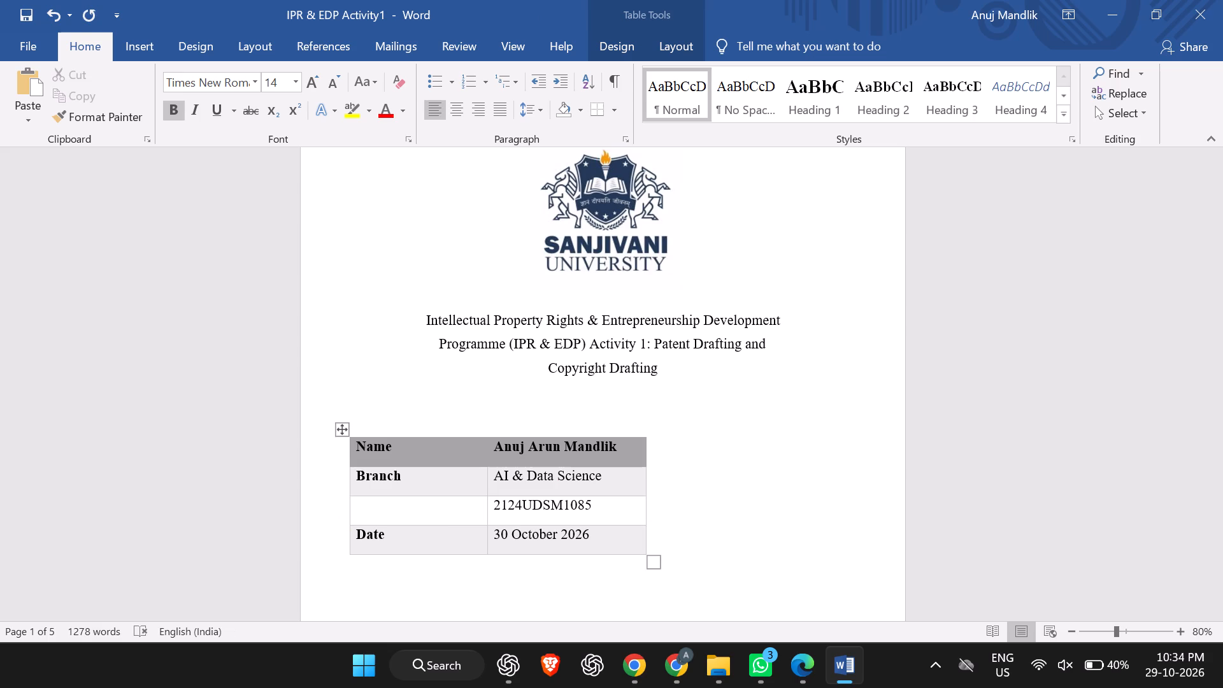
Undo the text size, scaling and table style changes back to the centred student details table with plain black borders.
{"action": "left_click", "coordinate": [627, 615]}
{"action": "key", "text": "ctrl+z"}
{"action": "key", "text": "ctrl+z"}
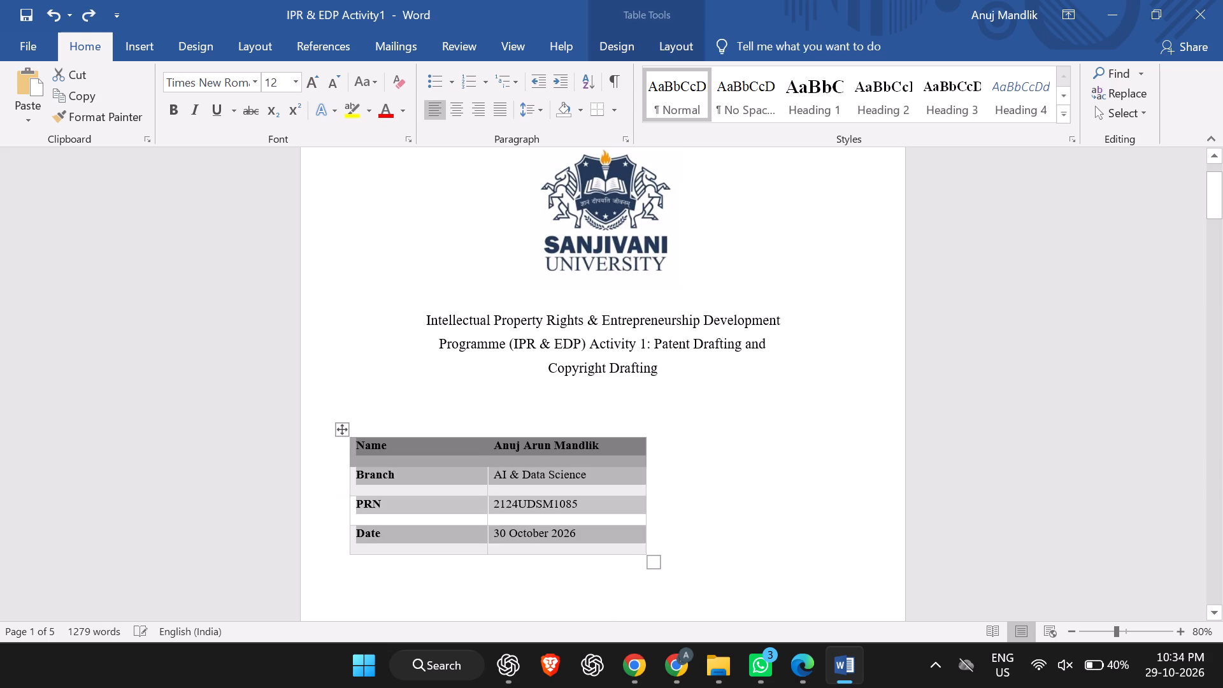
{"action": "key", "text": "ctrl+z"}
{"action": "key", "text": "ctrl+z"}
{"action": "key", "text": "ctrl+z"}
{"action": "key", "text": "ctrl+z"}
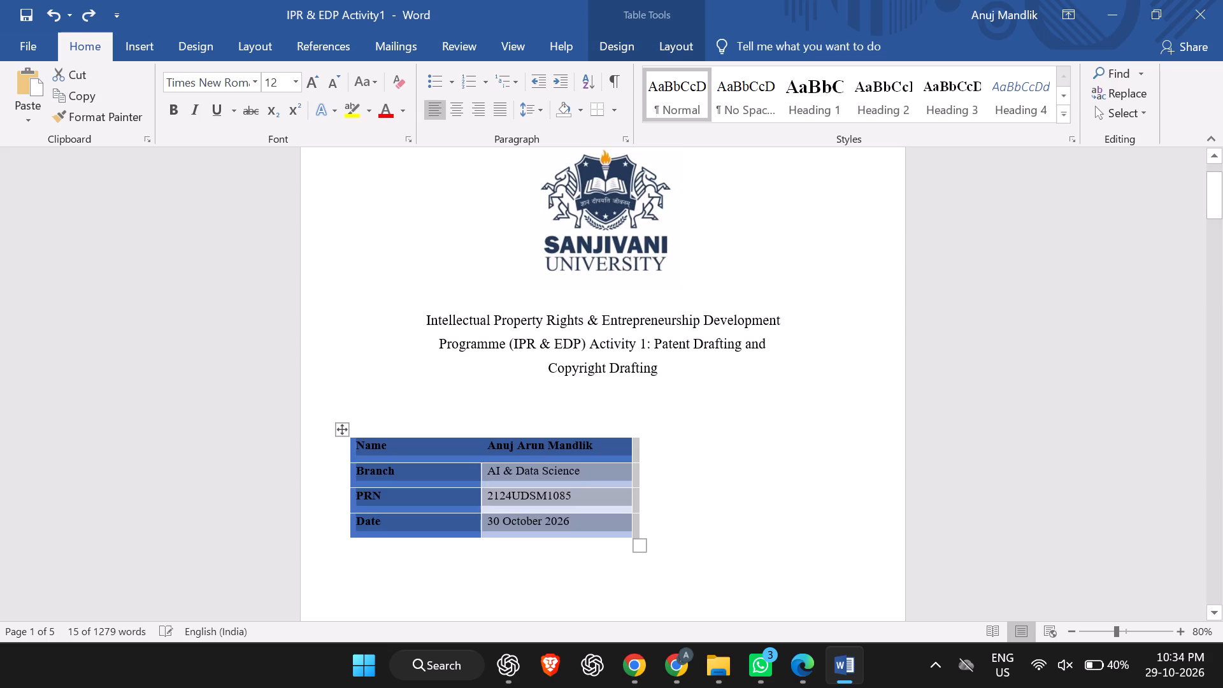
{"action": "key", "text": "ctrl+z"}
{"action": "key", "text": "ctrl+z"}
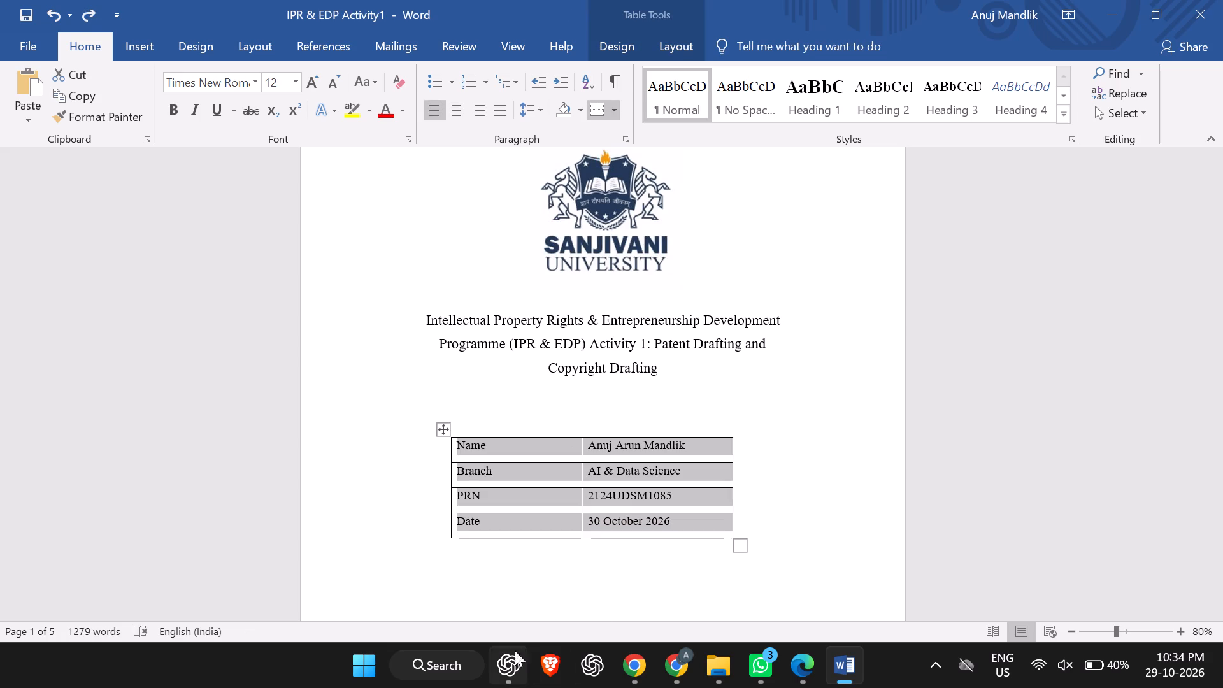
Insert four spaces on the empty line directly below the student details table.
{"action": "left_click", "coordinate": [546, 593]}
{"action": "scroll", "coordinate": [546, 593], "scroll_direction": "down", "scroll_amount": 1}
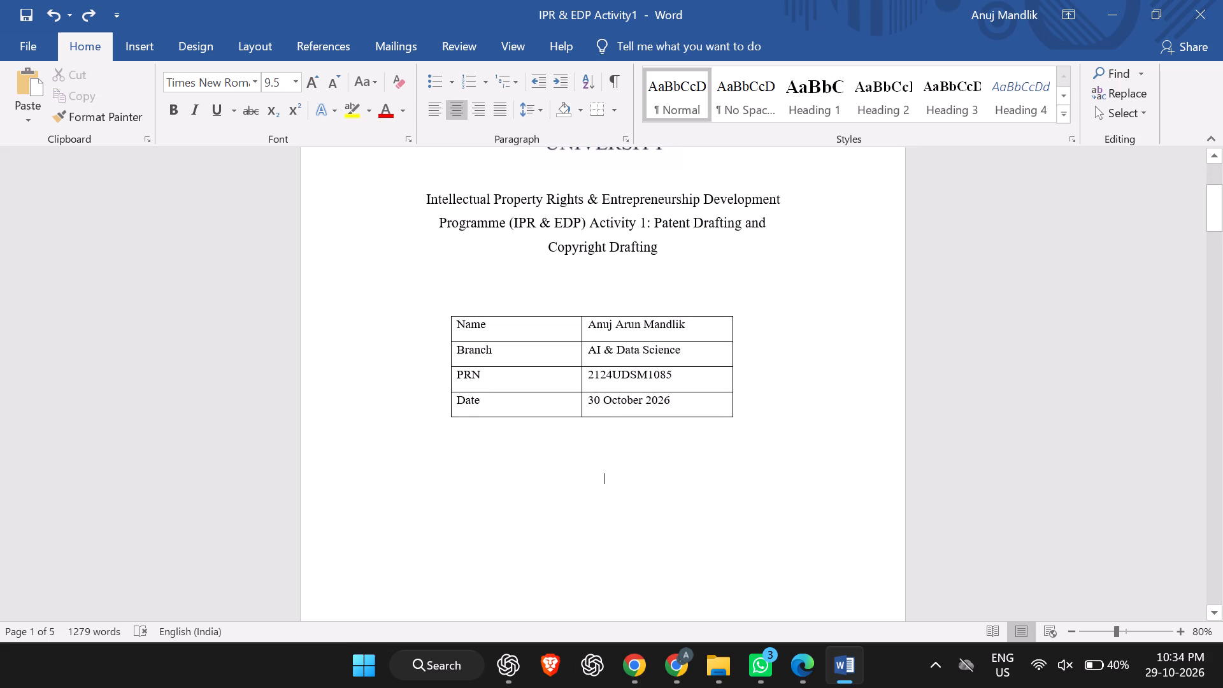
{"action": "left_click", "coordinate": [420, 418]}
{"action": "key", "text": "space"}
{"action": "key", "text": "space"}
{"action": "key", "text": "space"}
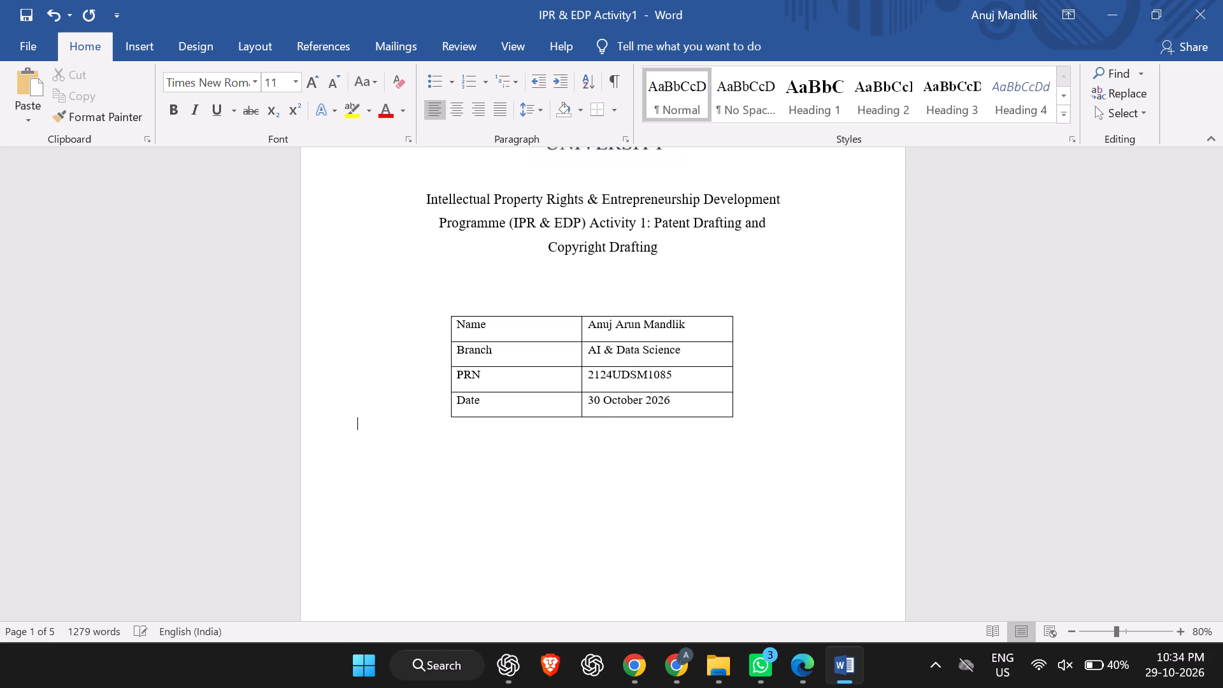
{"action": "key", "text": "space"}
{"action": "left_click", "coordinate": [450, 408]}
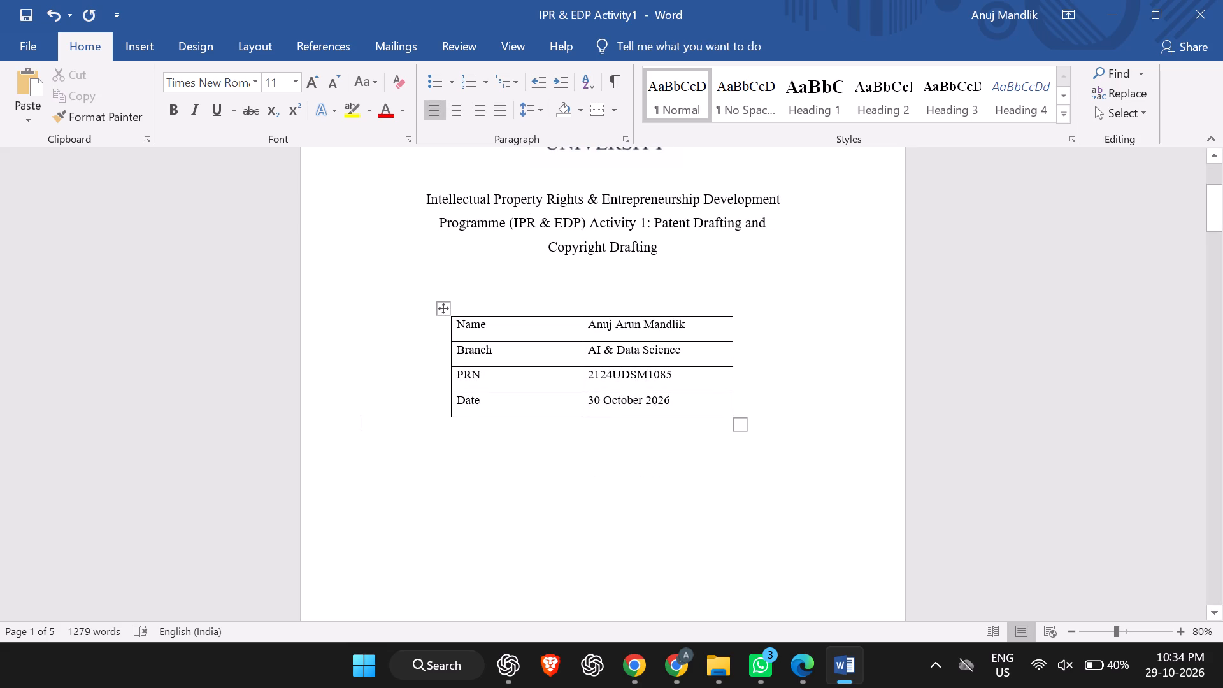
Resize the student details table's columns freehand, extending its right edge, pulling in its left edge and making the label column narrower than the value column.
{"action": "left_click_drag", "start_coordinate": [731, 365], "coordinate": [740, 365]}
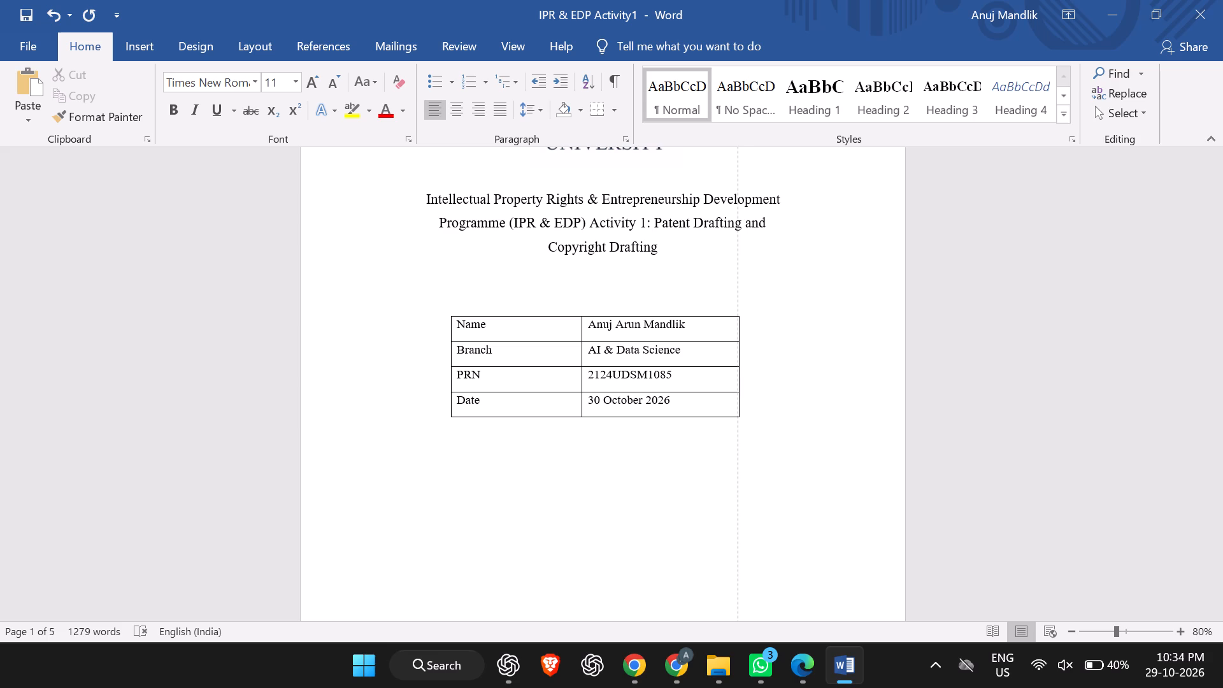
{"action": "left_click_drag", "start_coordinate": [740, 365], "coordinate": [752, 365]}
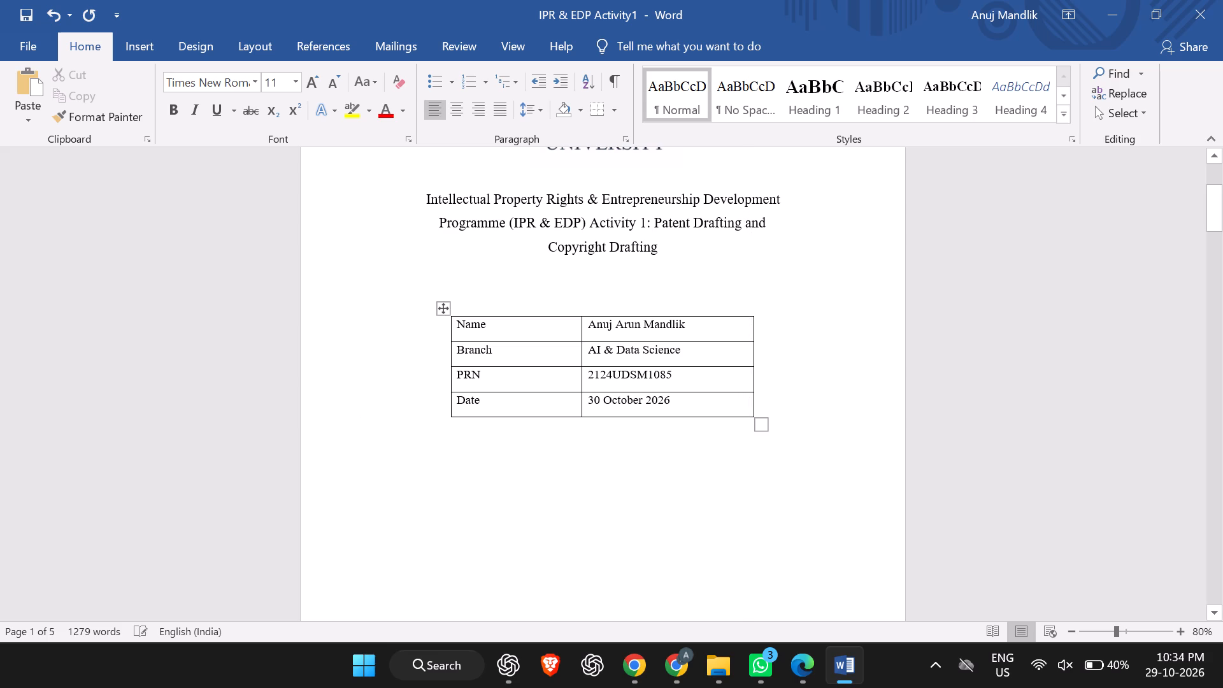
{"action": "left_click_drag", "start_coordinate": [582, 364], "coordinate": [603, 365]}
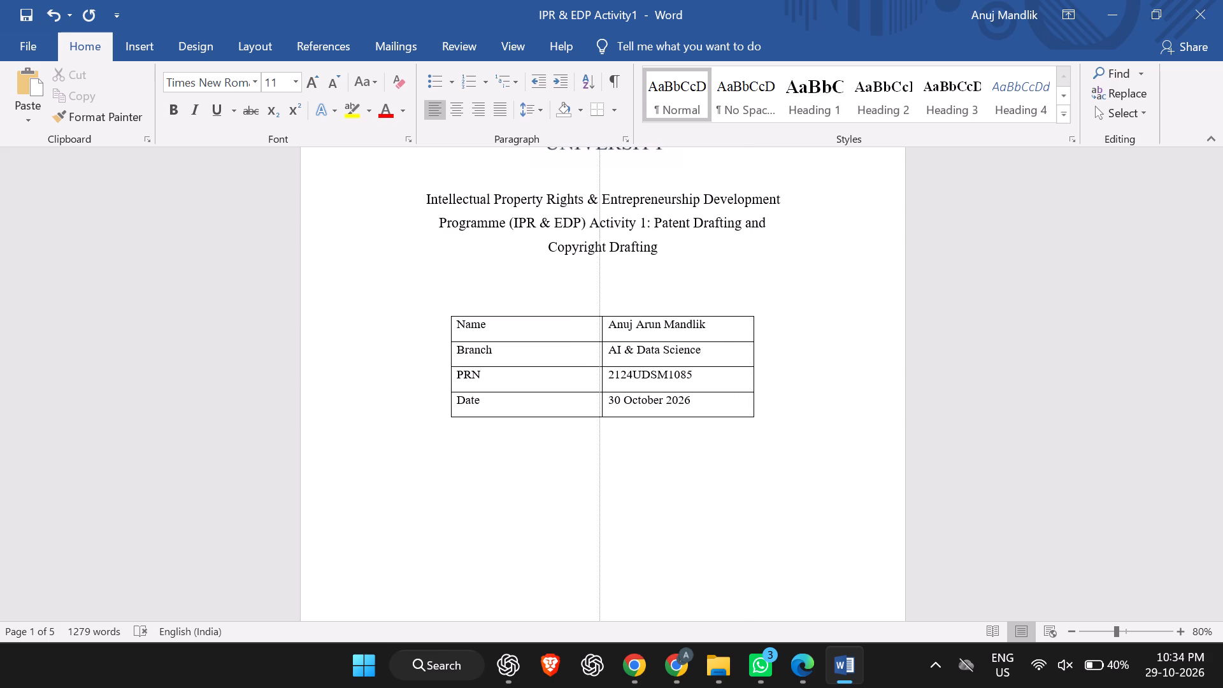
{"action": "left_click_drag", "start_coordinate": [603, 365], "coordinate": [597, 366]}
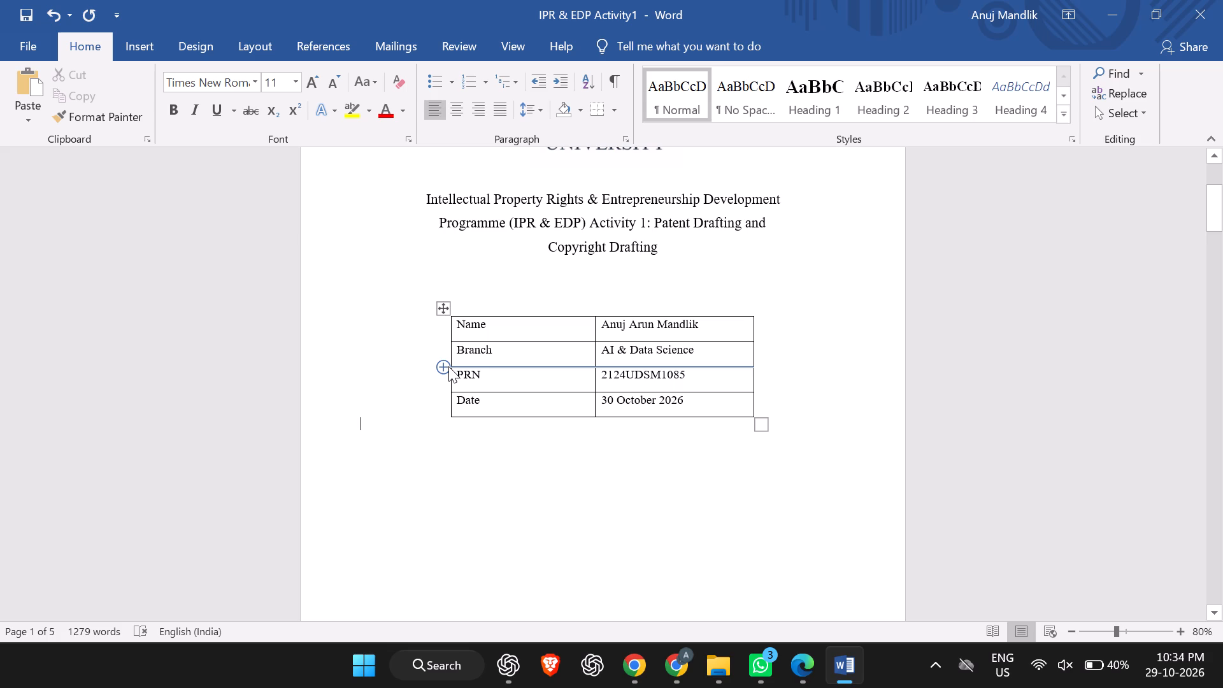
{"action": "left_click_drag", "start_coordinate": [450, 352], "coordinate": [476, 352]}
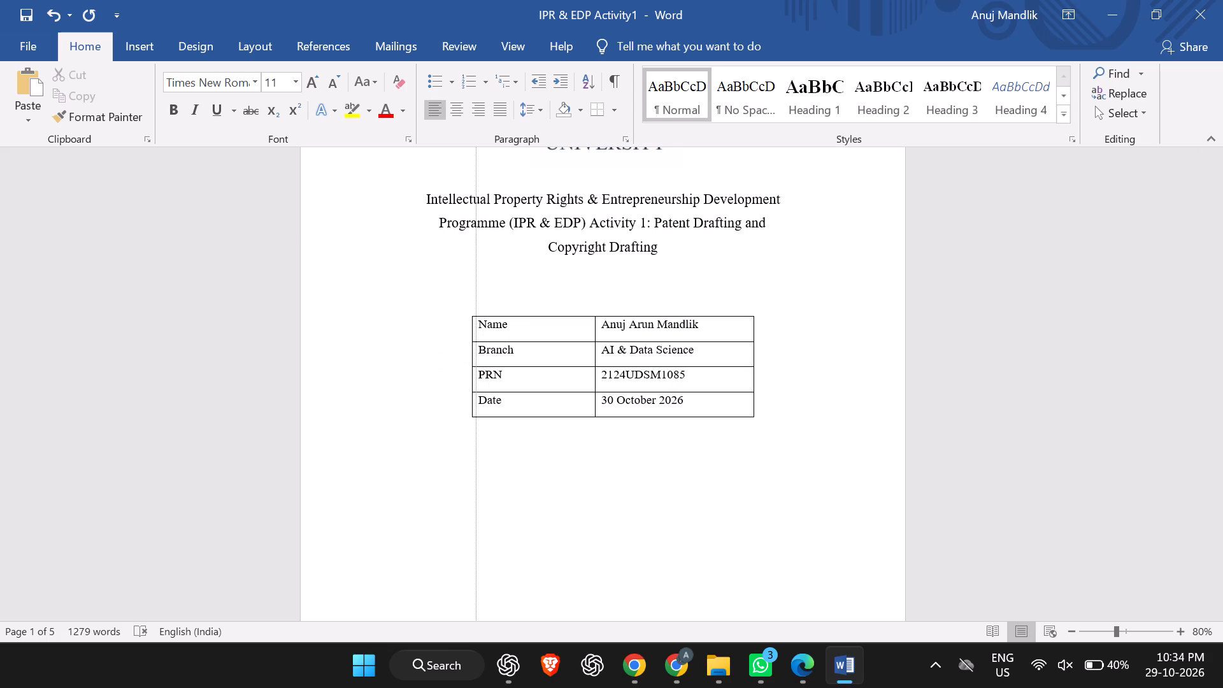
{"action": "left_click_drag", "start_coordinate": [476, 352], "coordinate": [480, 352]}
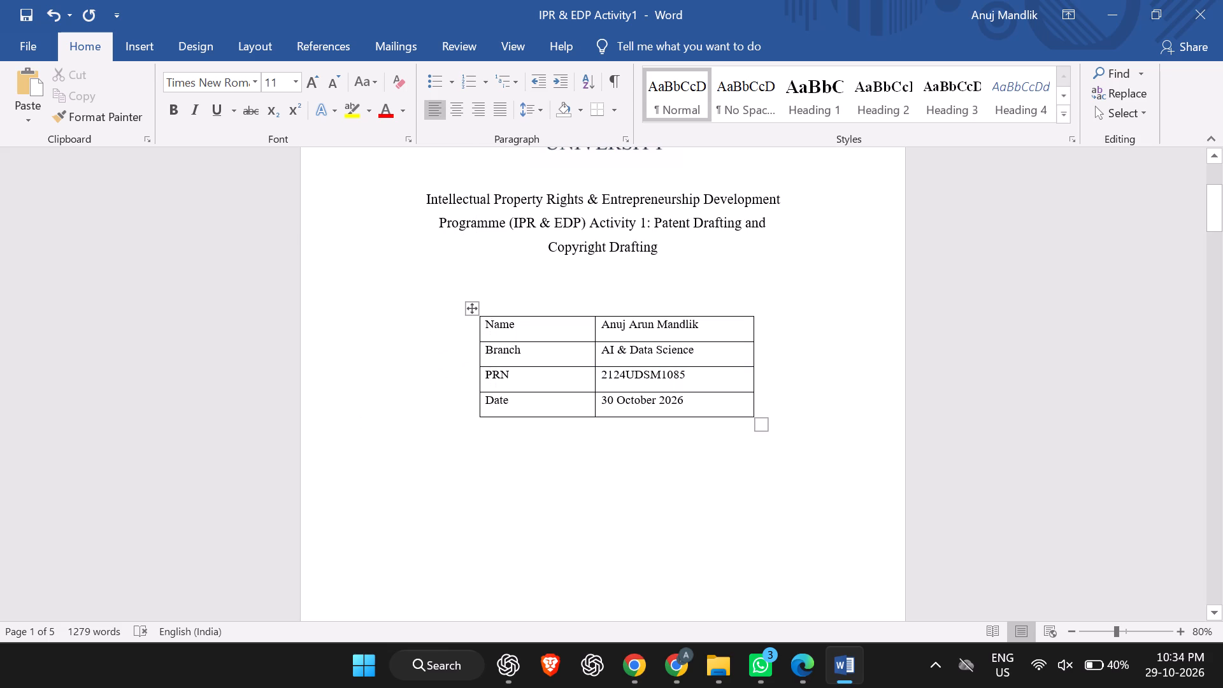
{"action": "left_click_drag", "start_coordinate": [594, 361], "coordinate": [583, 362]}
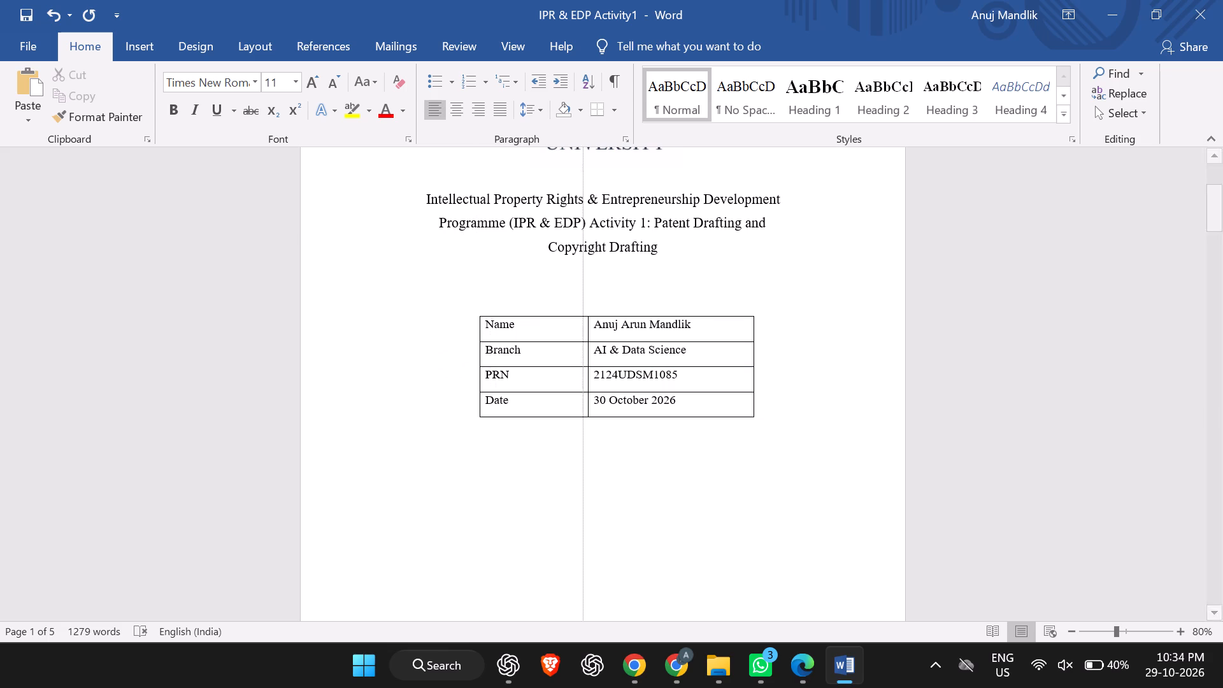
{"action": "left_click_drag", "start_coordinate": [583, 362], "coordinate": [576, 364]}
{"action": "left_click", "coordinate": [724, 461]}
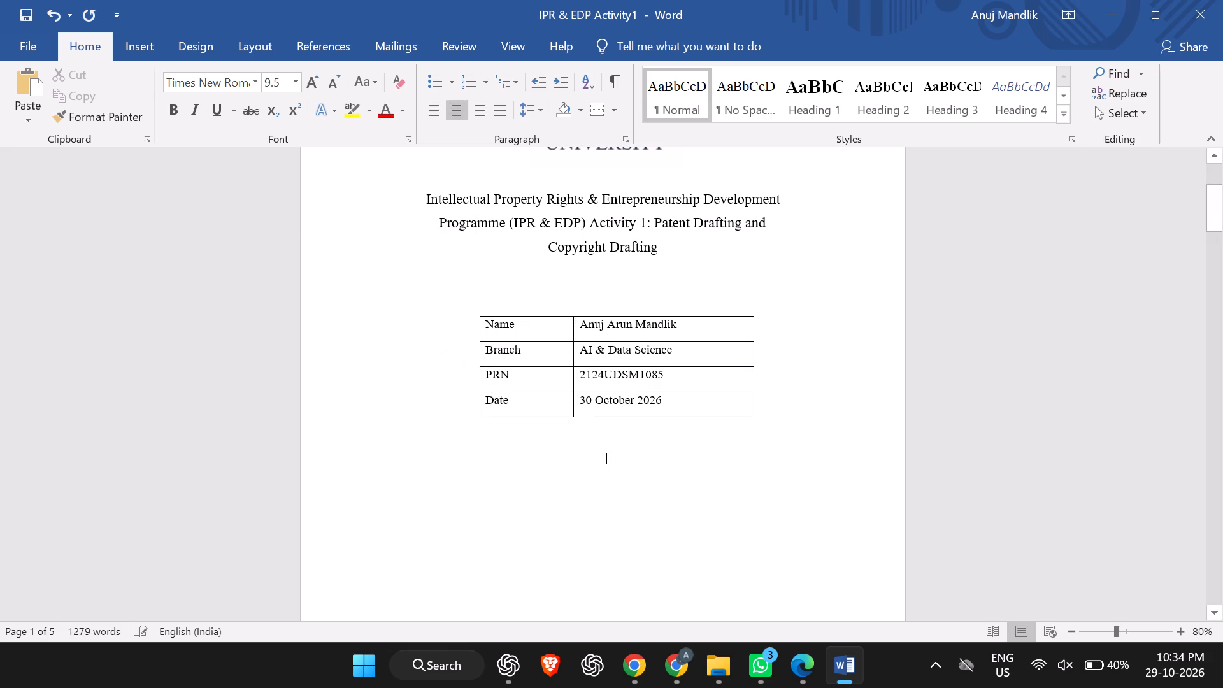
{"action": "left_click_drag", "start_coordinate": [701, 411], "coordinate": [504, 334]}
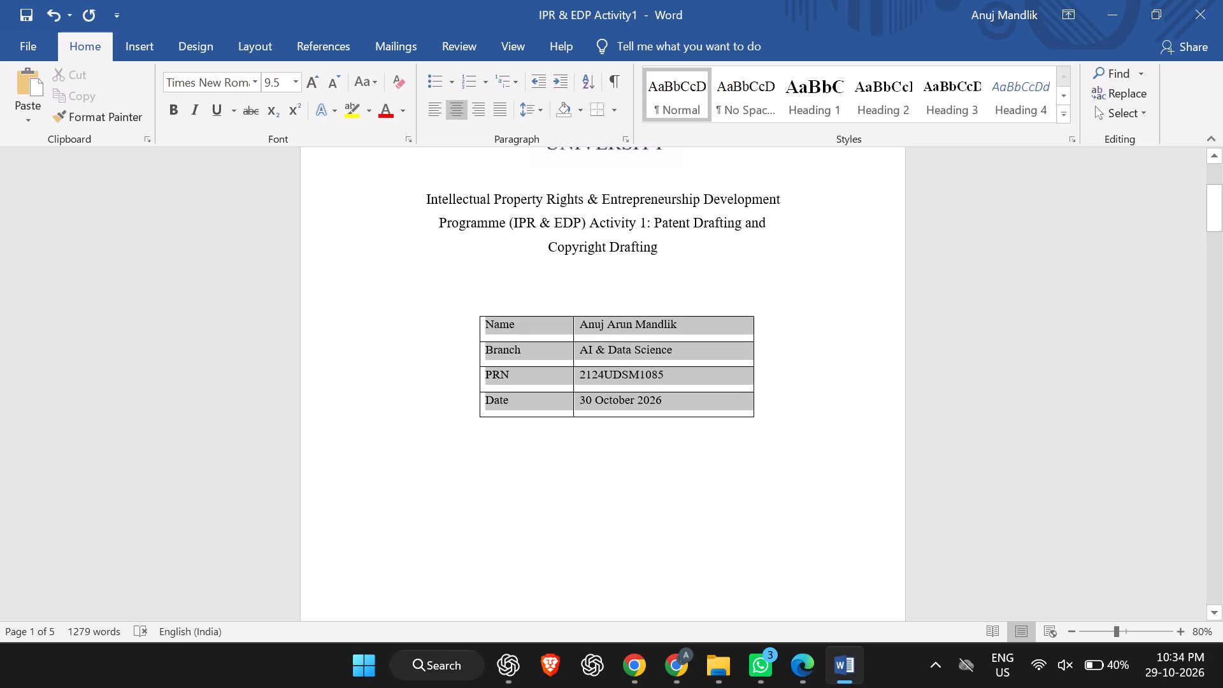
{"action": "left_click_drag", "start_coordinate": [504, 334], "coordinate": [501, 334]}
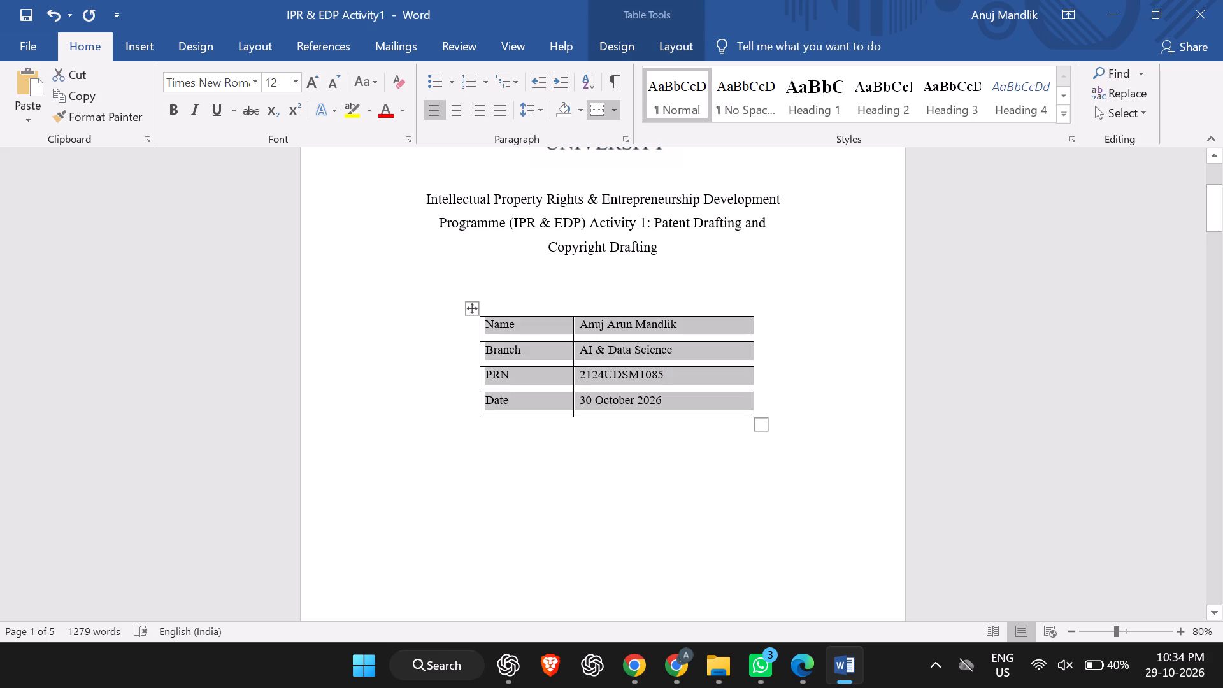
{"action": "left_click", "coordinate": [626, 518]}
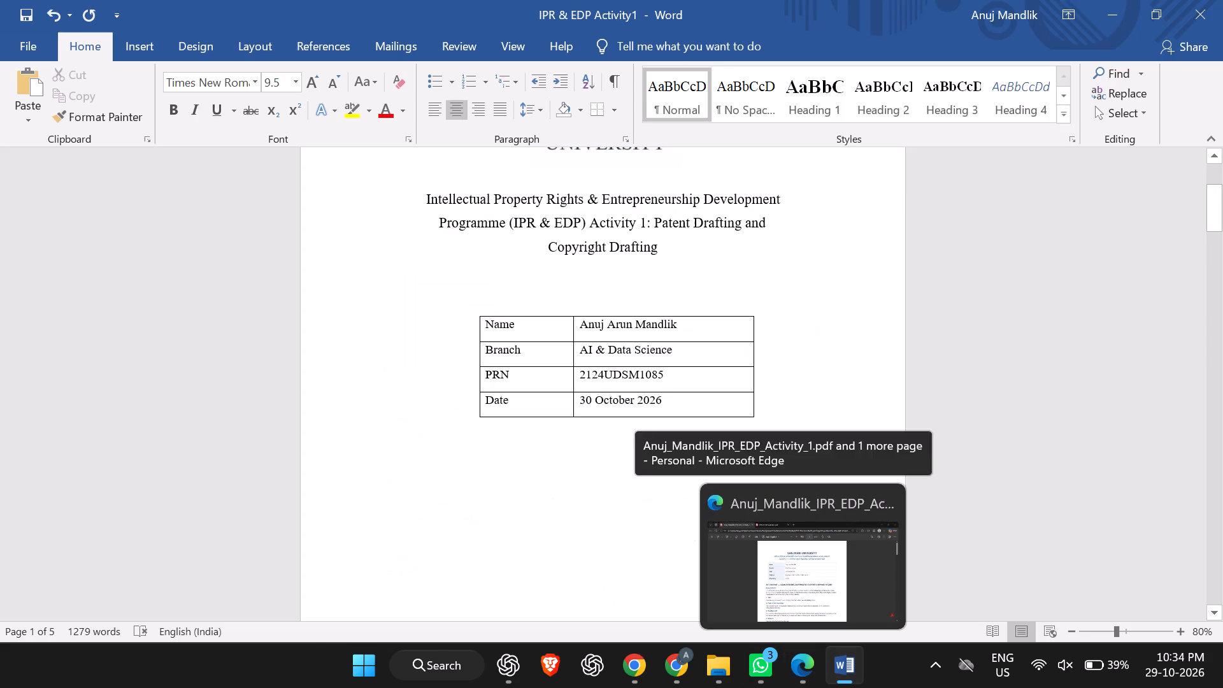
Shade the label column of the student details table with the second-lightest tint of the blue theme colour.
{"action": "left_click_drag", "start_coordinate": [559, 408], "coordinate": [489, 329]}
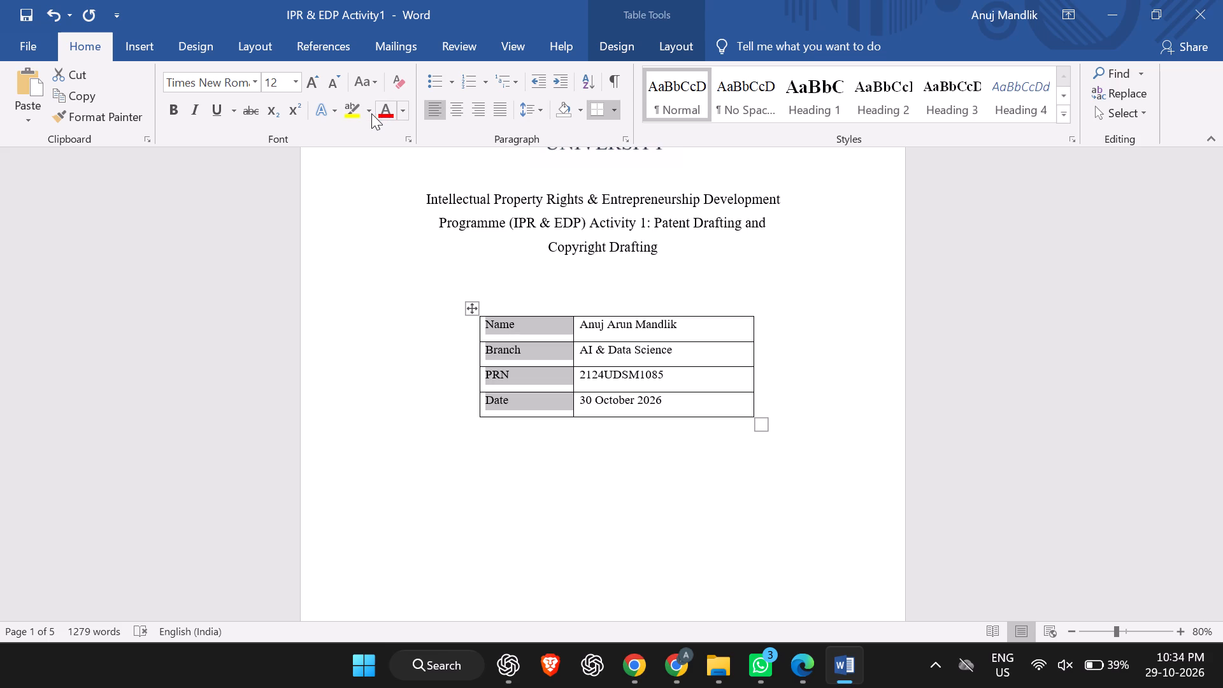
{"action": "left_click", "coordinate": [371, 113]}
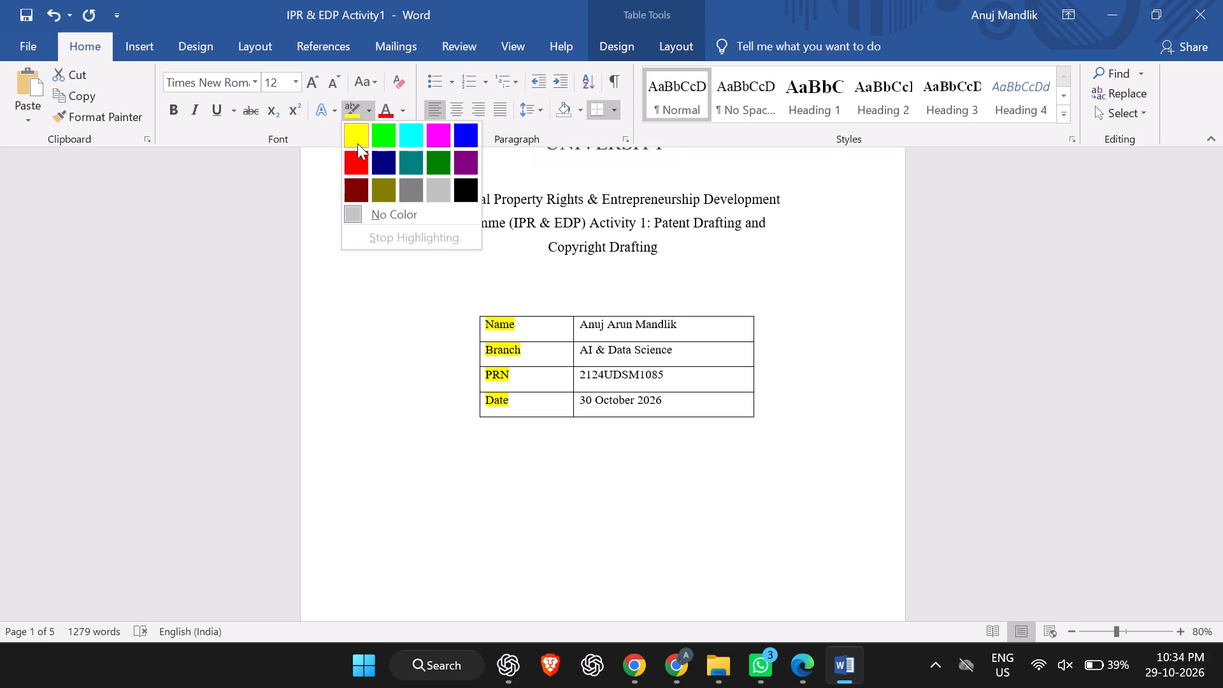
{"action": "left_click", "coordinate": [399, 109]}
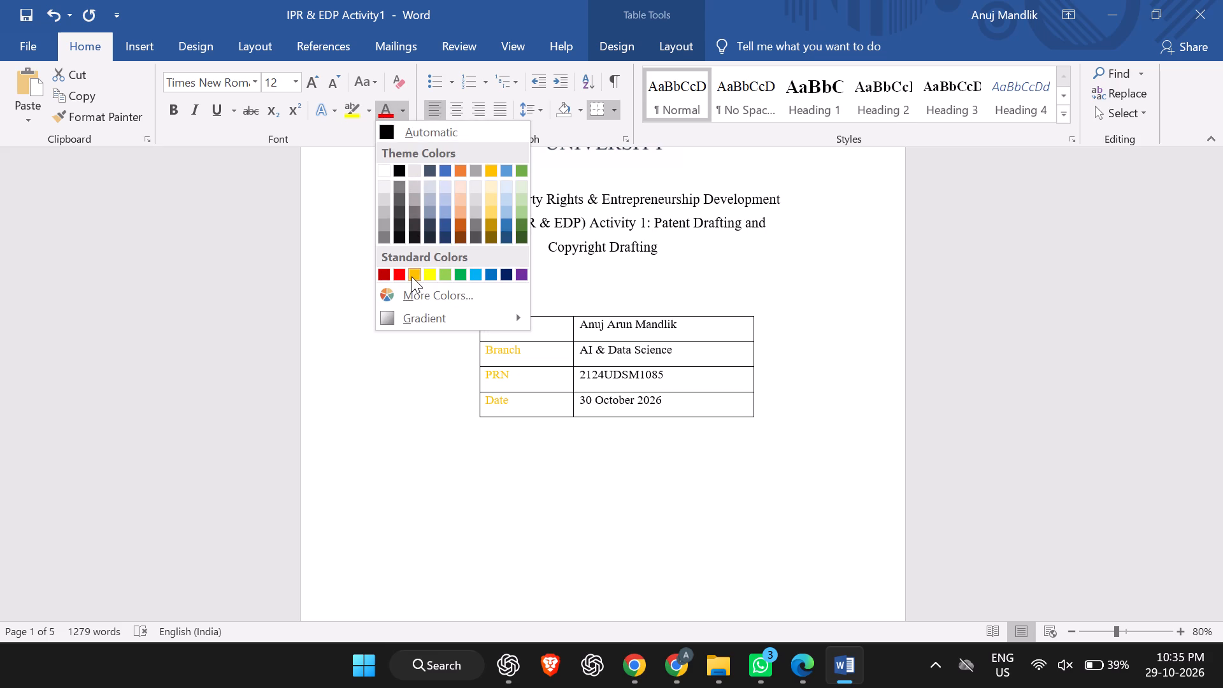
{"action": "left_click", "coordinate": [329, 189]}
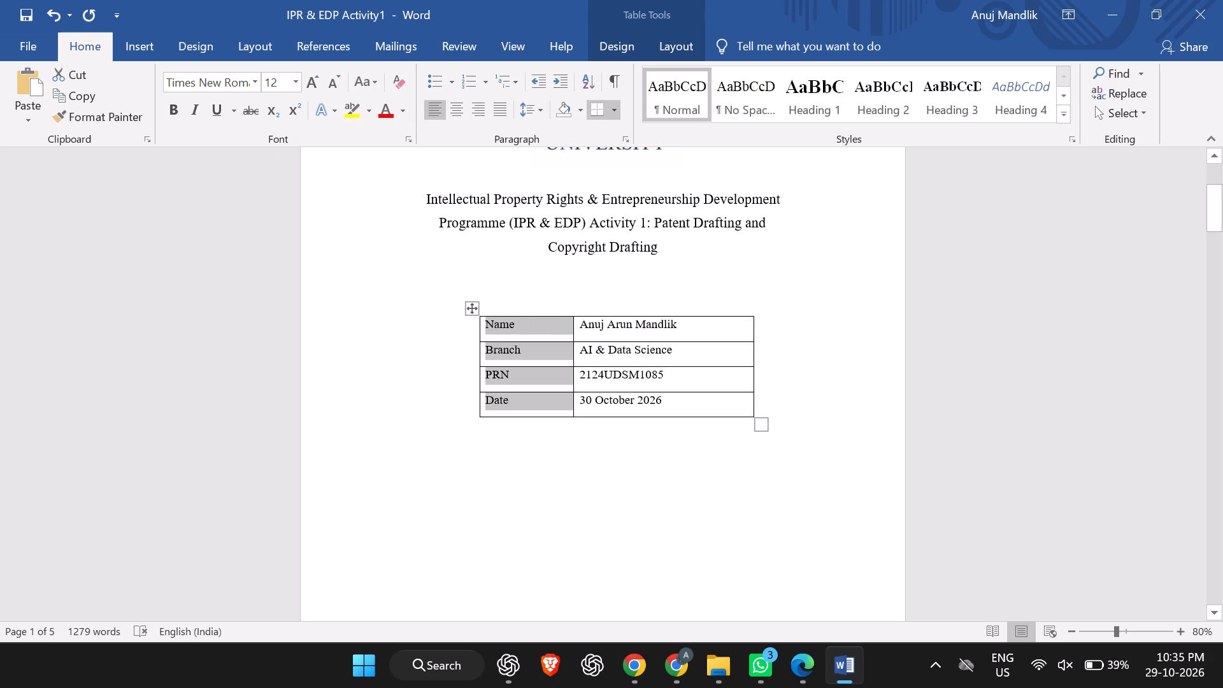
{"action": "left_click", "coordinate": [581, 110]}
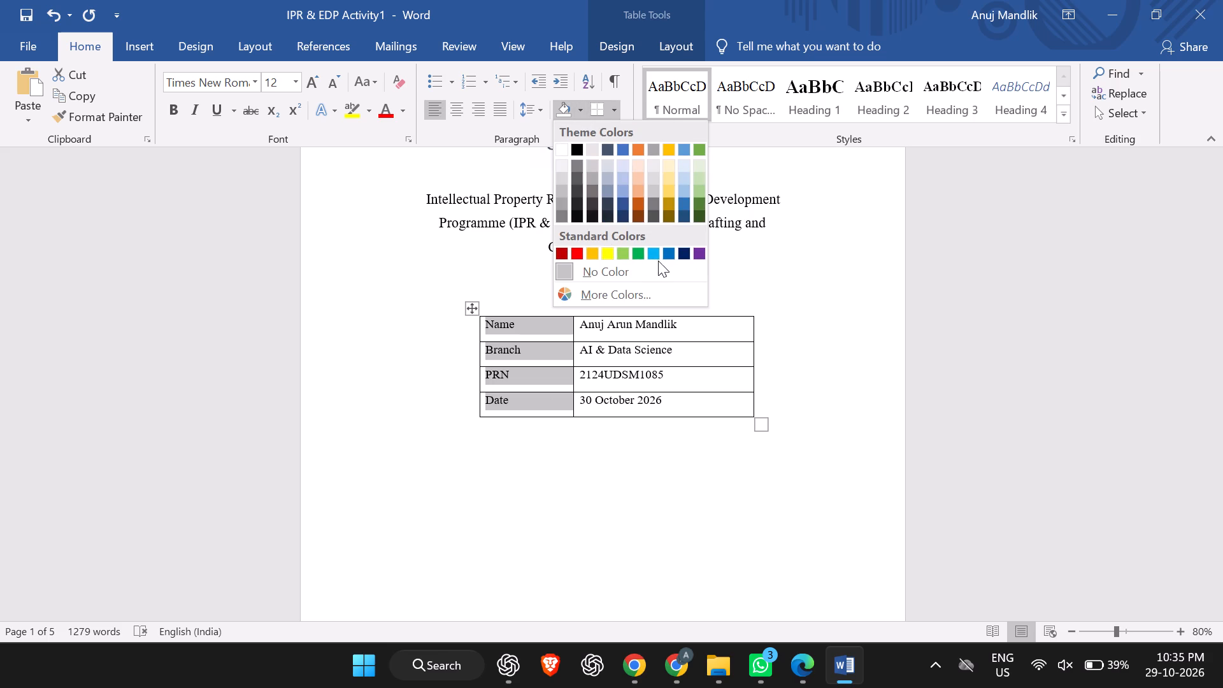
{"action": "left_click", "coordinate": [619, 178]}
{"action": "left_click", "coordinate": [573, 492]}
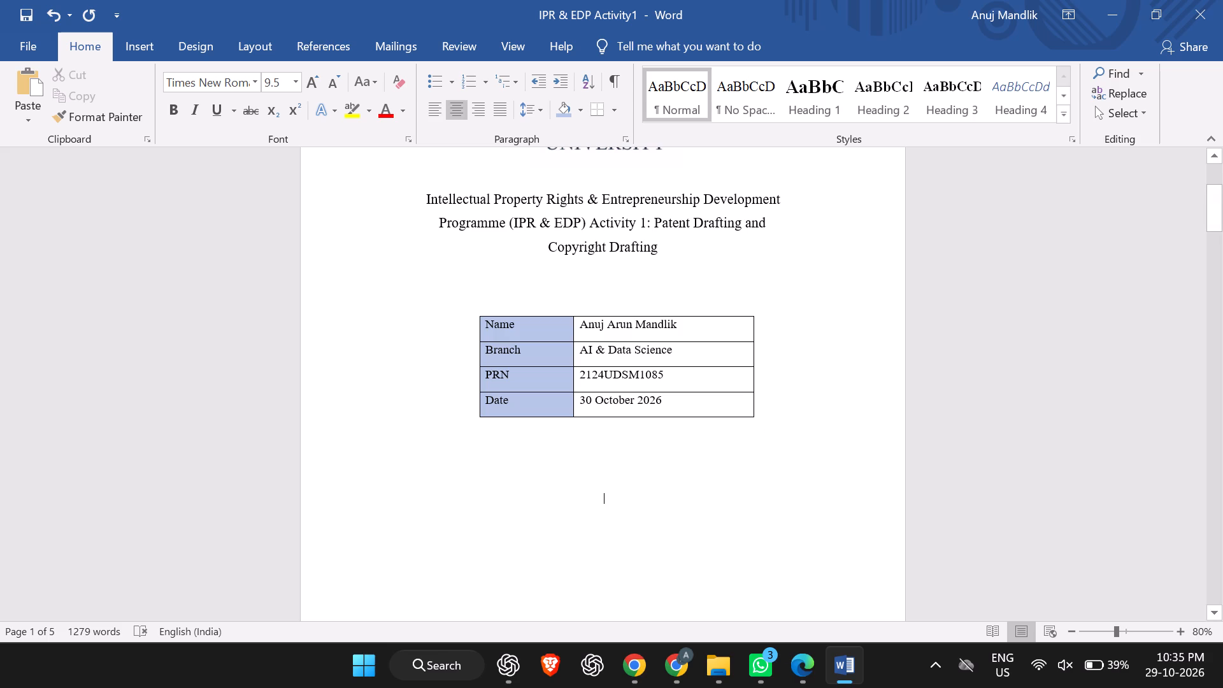
Check the label shading in the reference PDF and reshade the student details table's label column with the lightest blue theme tint.
{"action": "left_click", "coordinate": [800, 612]}
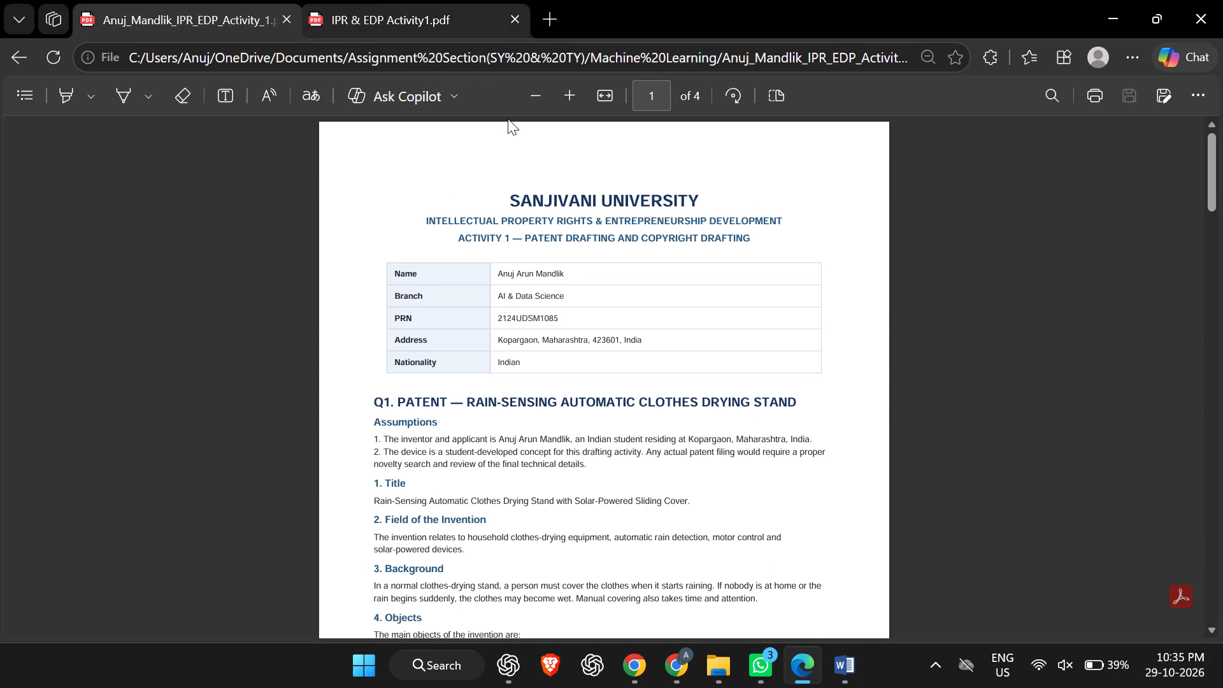
{"action": "left_click", "coordinate": [809, 592]}
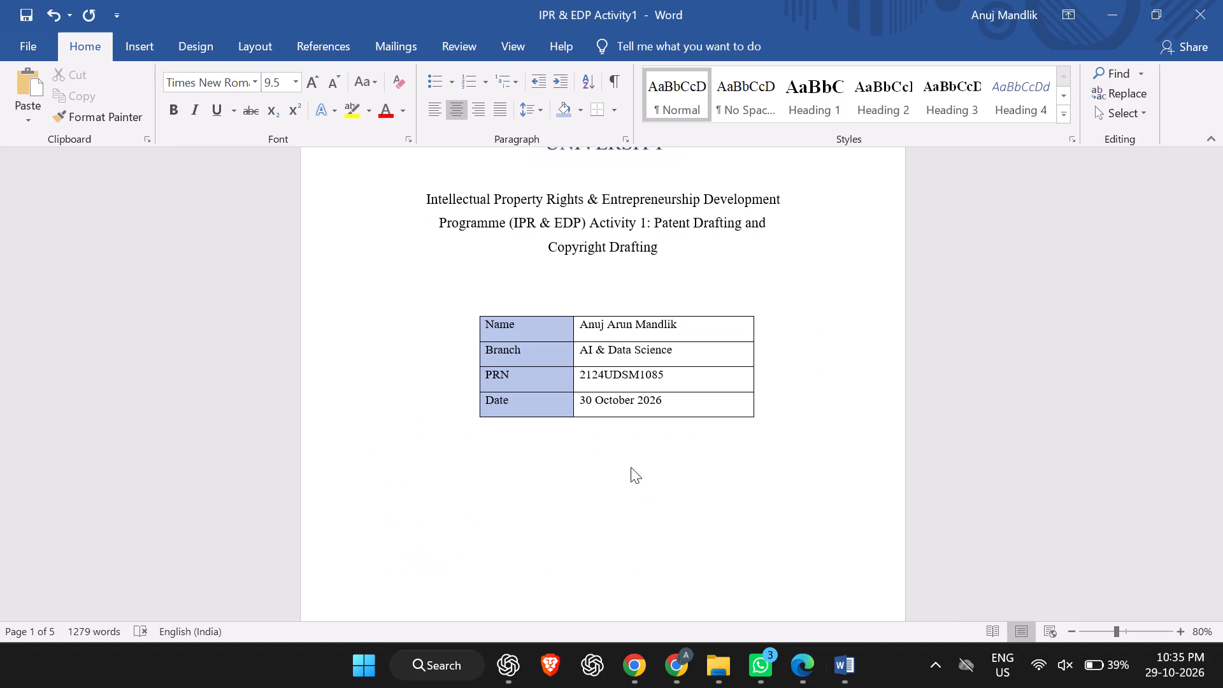
{"action": "left_click_drag", "start_coordinate": [566, 412], "coordinate": [509, 326]}
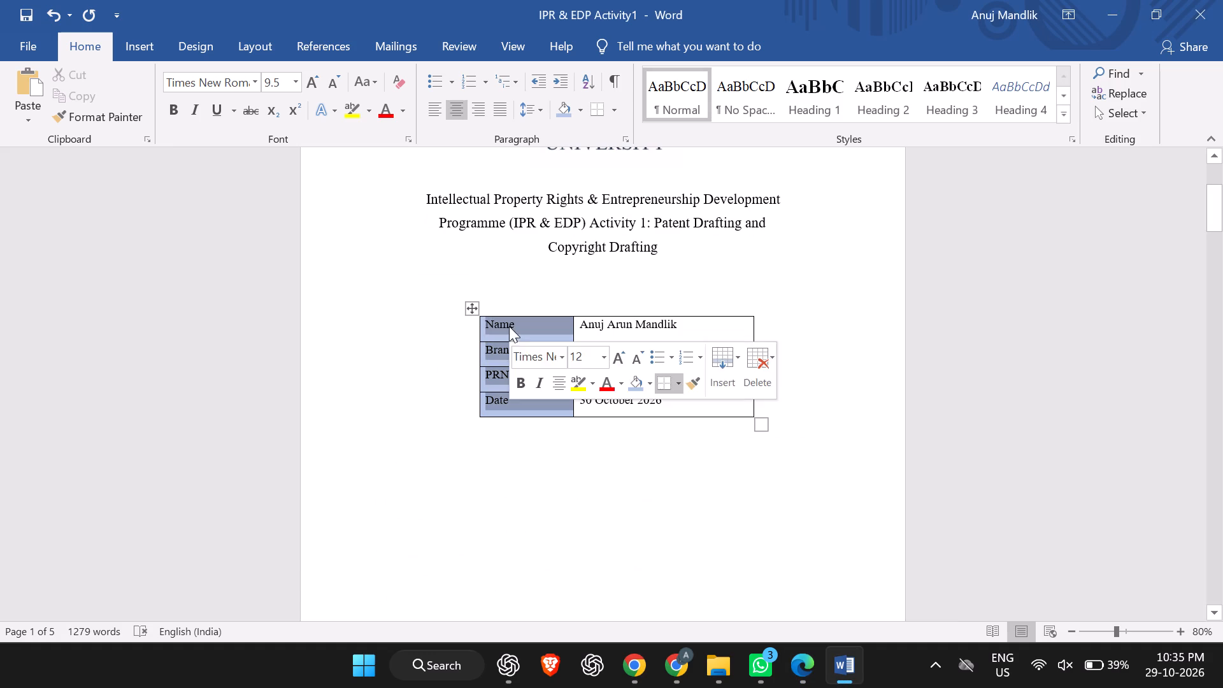
{"action": "left_click", "coordinate": [577, 104]}
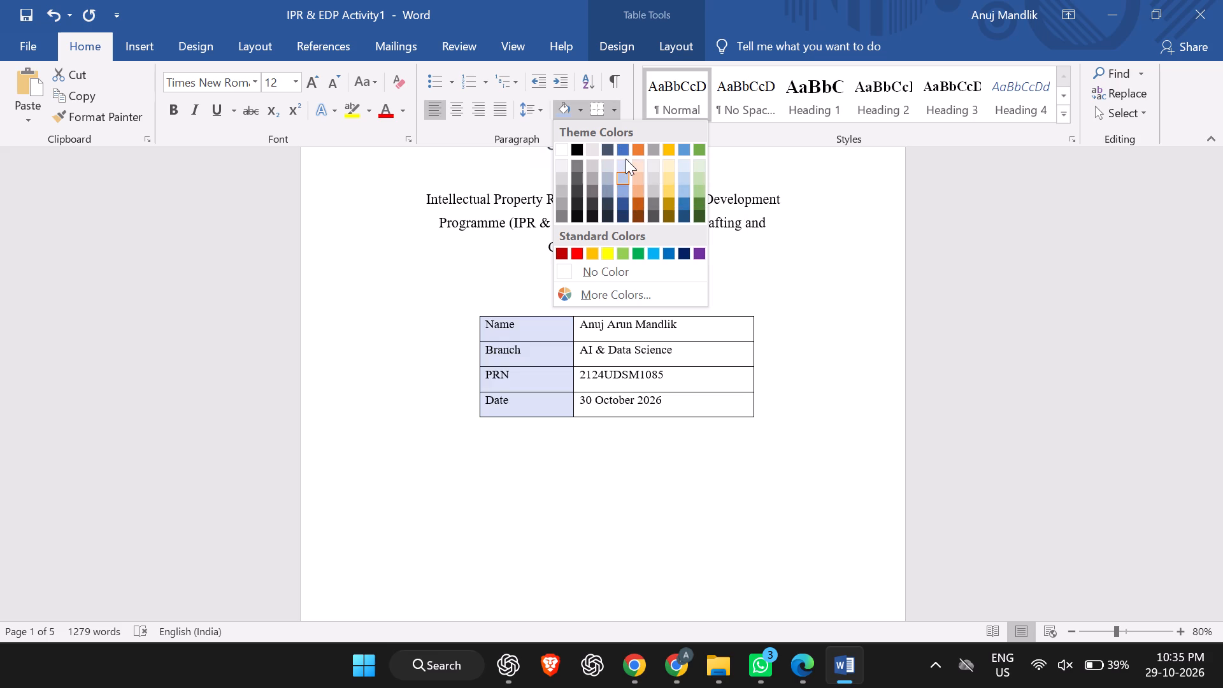
{"action": "left_click", "coordinate": [620, 167]}
{"action": "left_click", "coordinate": [661, 489]}
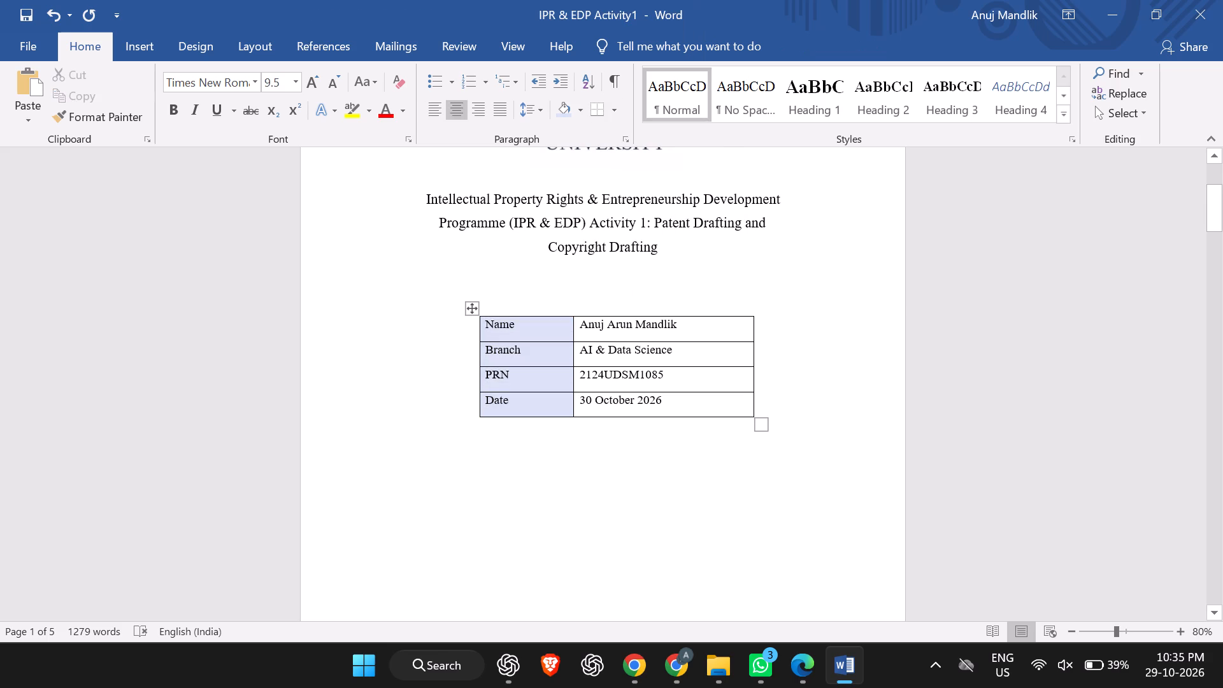
Enlarge the student details table slightly in proportion, and pull its right edge inward to narrow the value column.
{"action": "left_click", "coordinate": [762, 427]}
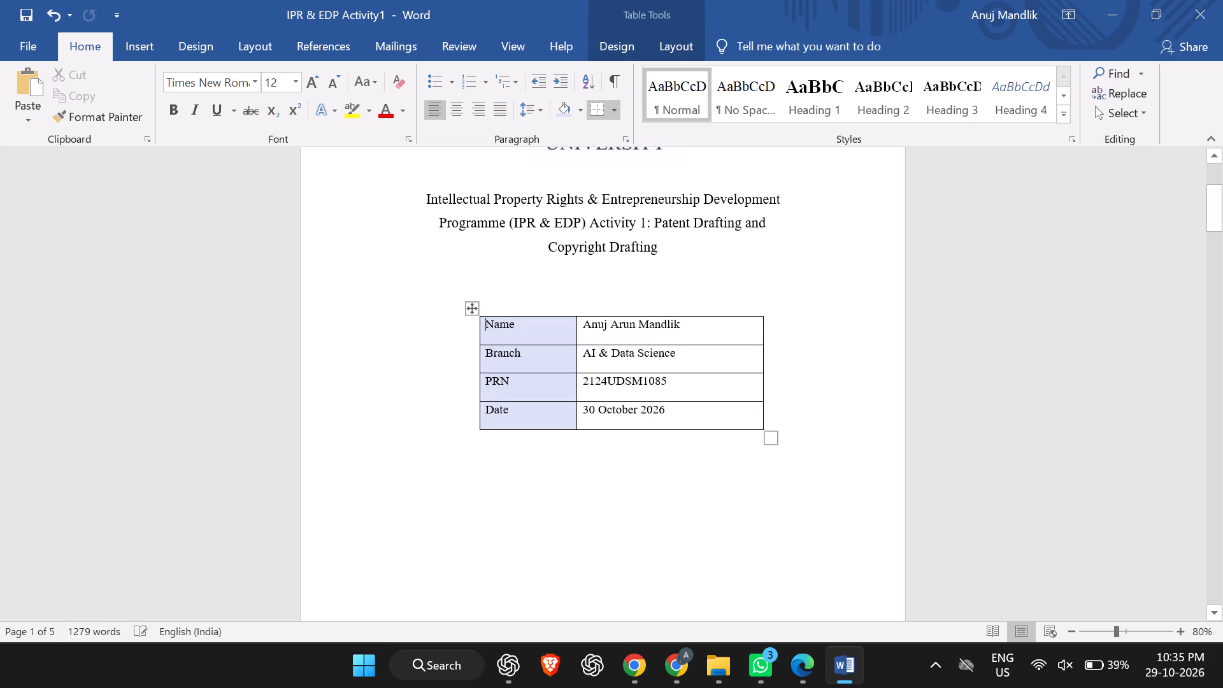
{"action": "scroll", "coordinate": [722, 499], "scroll_direction": "down", "scroll_amount": 1}
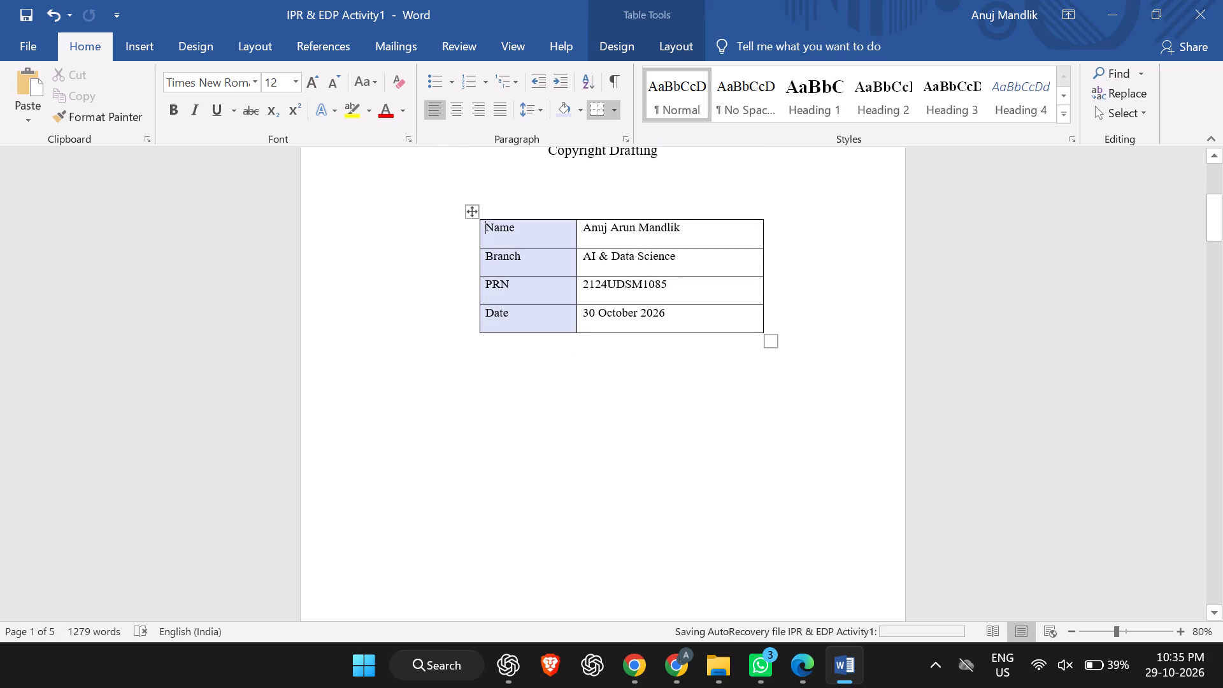
{"action": "left_click_drag", "start_coordinate": [762, 271], "coordinate": [750, 271]}
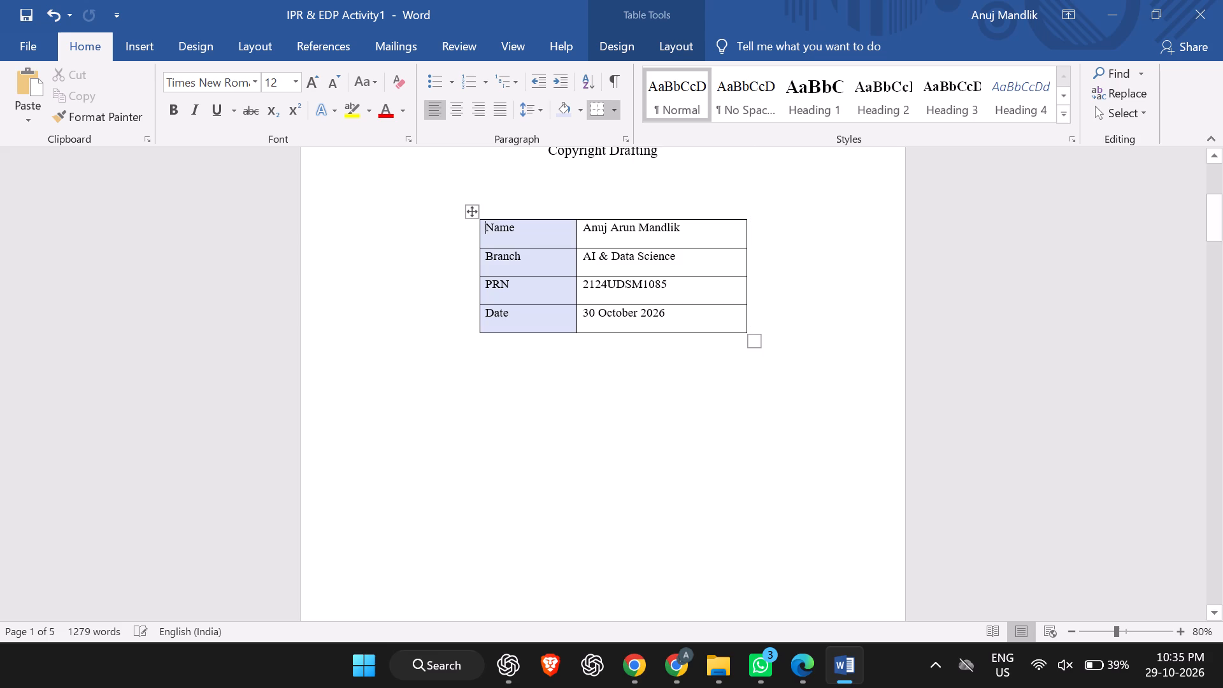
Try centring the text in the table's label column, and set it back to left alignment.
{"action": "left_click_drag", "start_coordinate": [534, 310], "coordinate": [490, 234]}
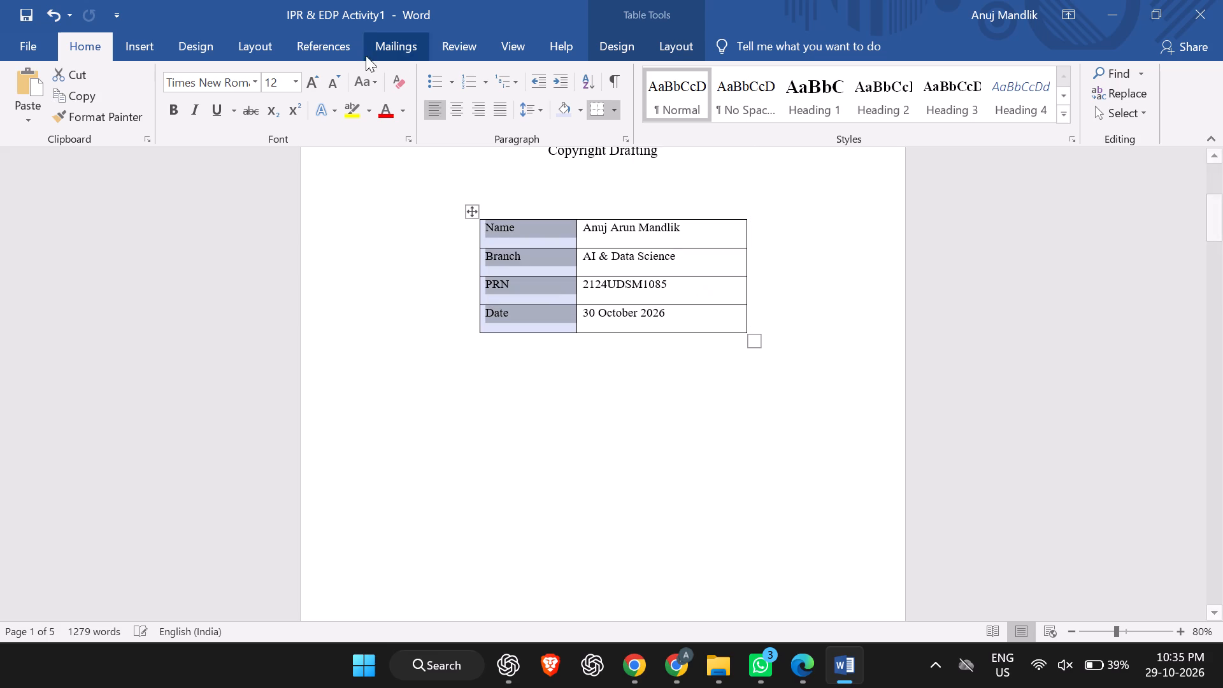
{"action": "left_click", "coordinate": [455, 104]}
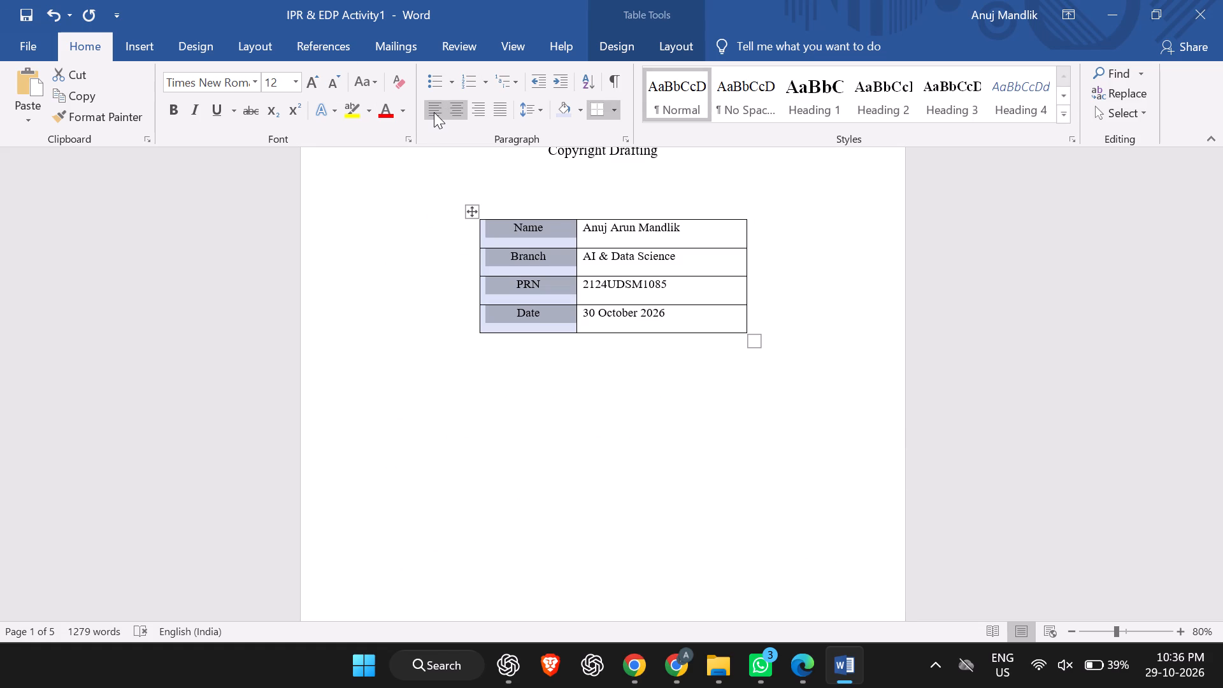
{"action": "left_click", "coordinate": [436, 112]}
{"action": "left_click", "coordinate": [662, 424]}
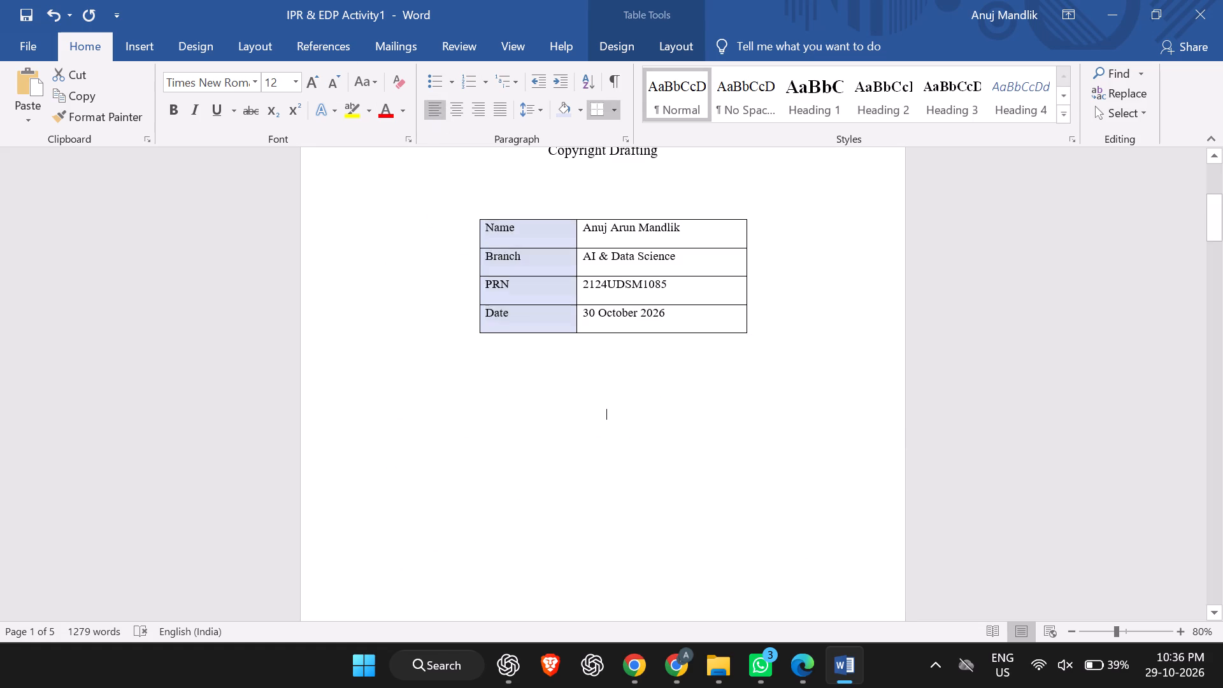
Delete the surplus blank lines above the Q1. PATENT heading so it sits at the start of its page.
{"action": "scroll", "coordinate": [662, 424], "scroll_direction": "down", "scroll_amount": 5}
{"action": "left_click", "coordinate": [577, 248]}
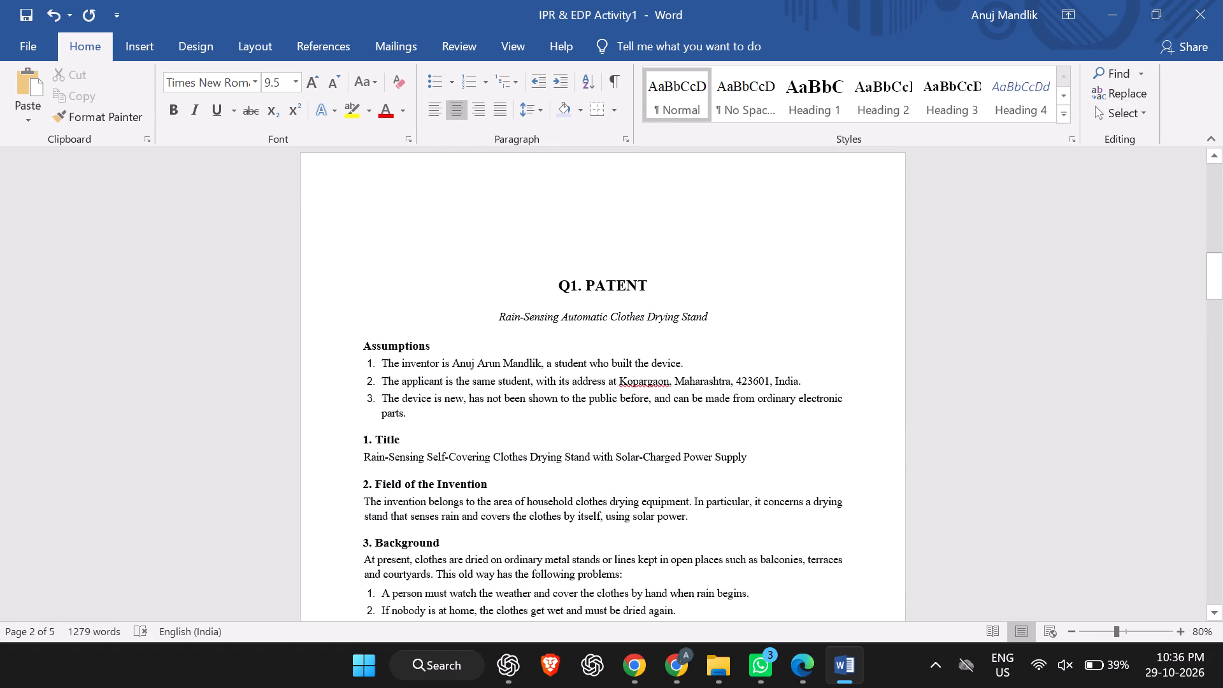
{"action": "key", "text": "BackSpace"}
{"action": "key", "text": "BackSpace"}
{"action": "key", "text": "BackSpace"}
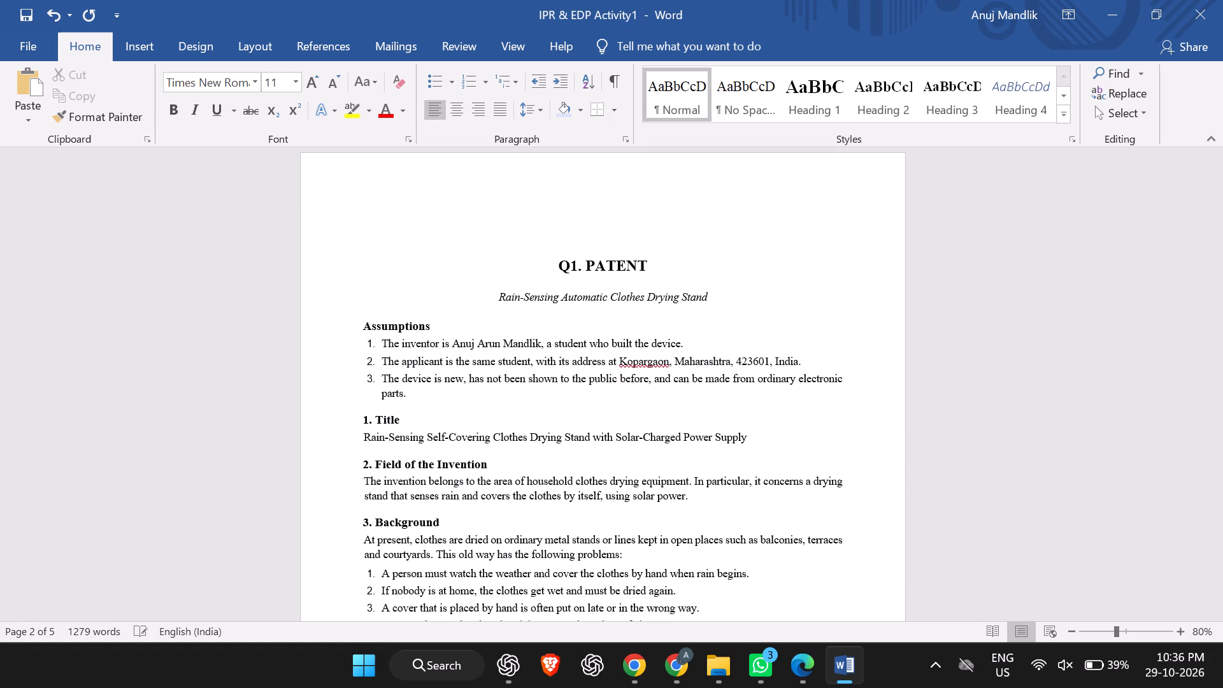
{"action": "key", "text": "BackSpace"}
{"action": "key", "text": "BackSpace"}
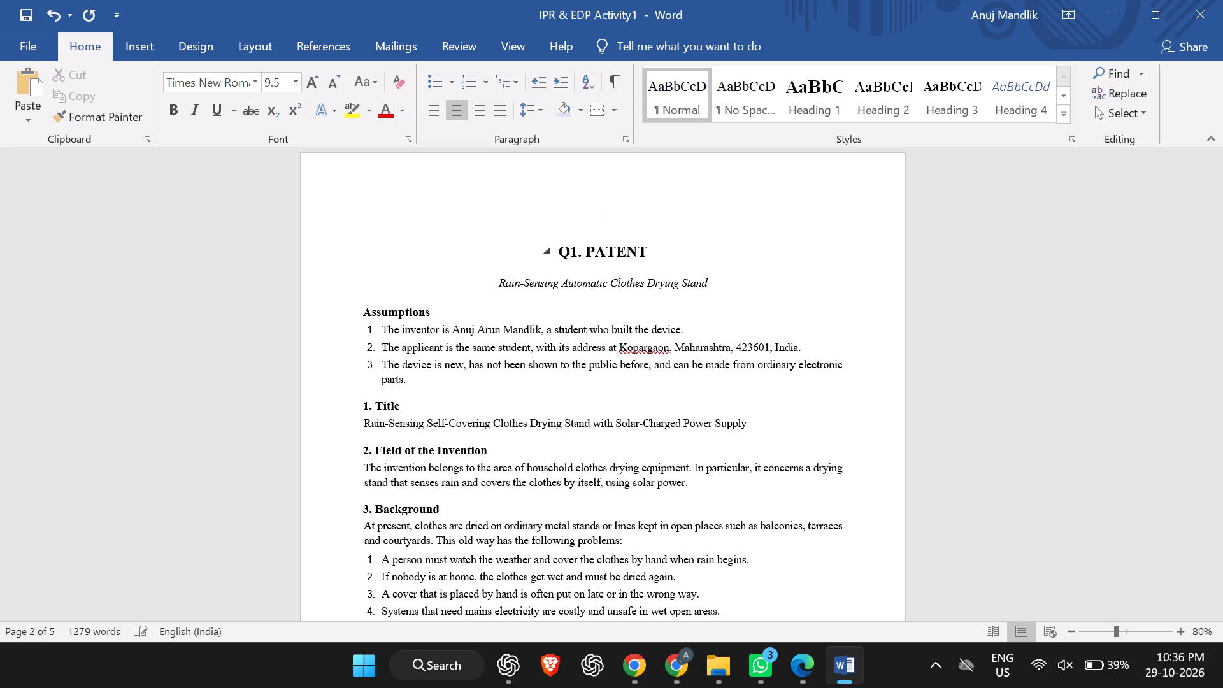
{"action": "key", "text": "Down"}
{"action": "key", "text": "BackSpace"}
{"action": "key", "text": "BackSpace"}
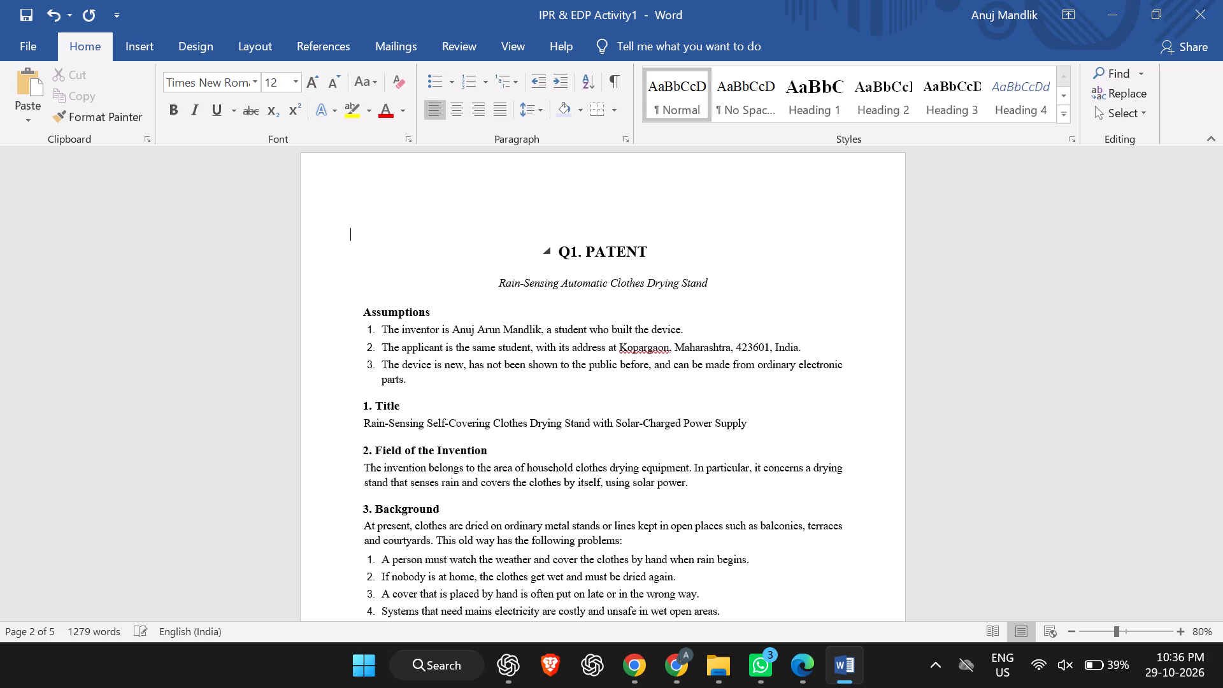
{"action": "key", "text": "BackSpace"}
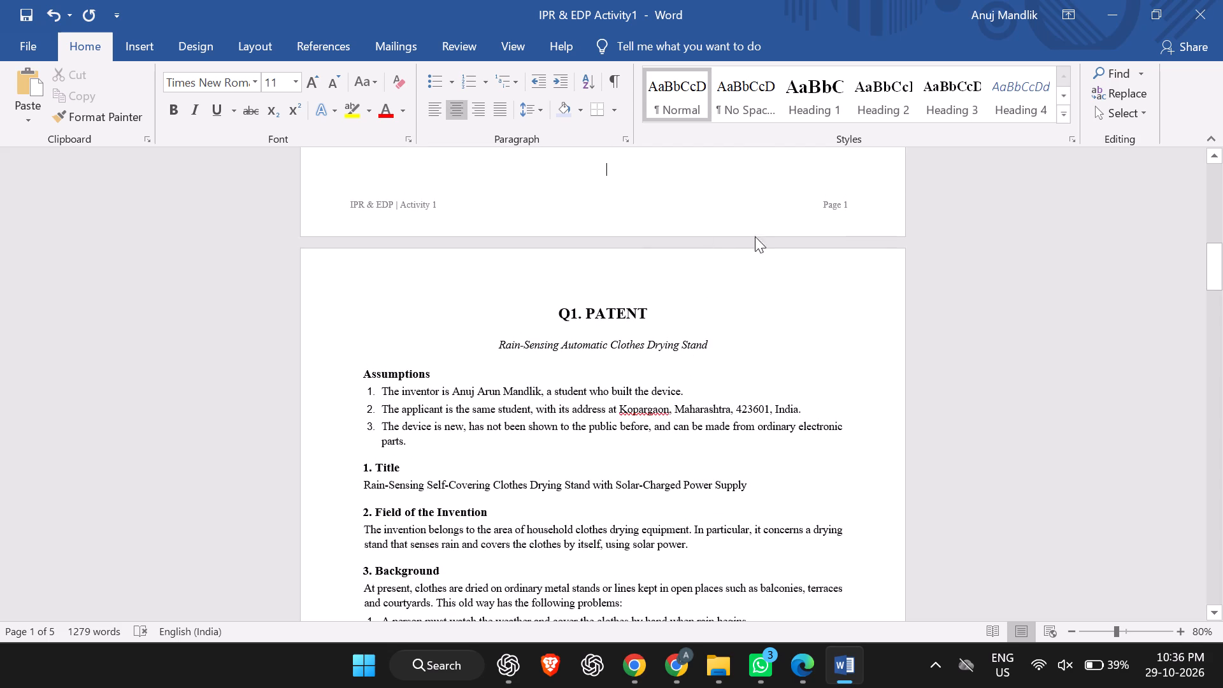
Colour the Q1. PATENT heading text with the standard dark blue.
{"action": "scroll", "coordinate": [589, 378], "scroll_direction": "down", "scroll_amount": 1}
{"action": "left_click_drag", "start_coordinate": [664, 269], "coordinate": [594, 269]}
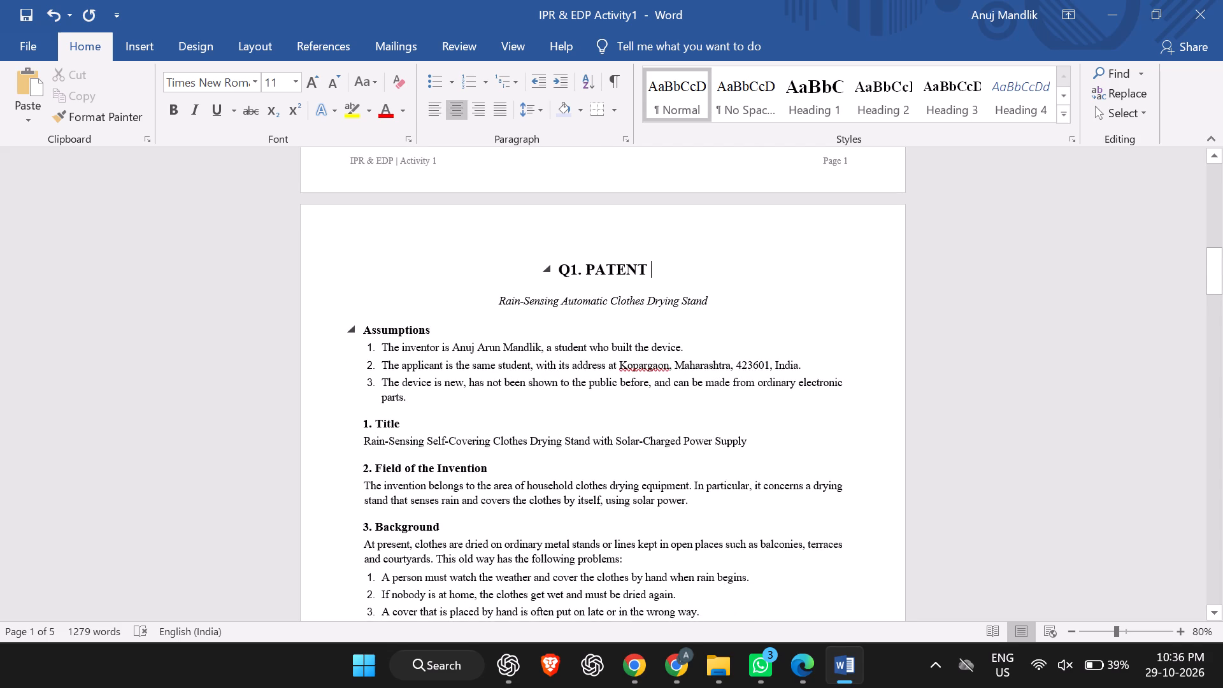
{"action": "left_click_drag", "start_coordinate": [594, 269], "coordinate": [551, 266]}
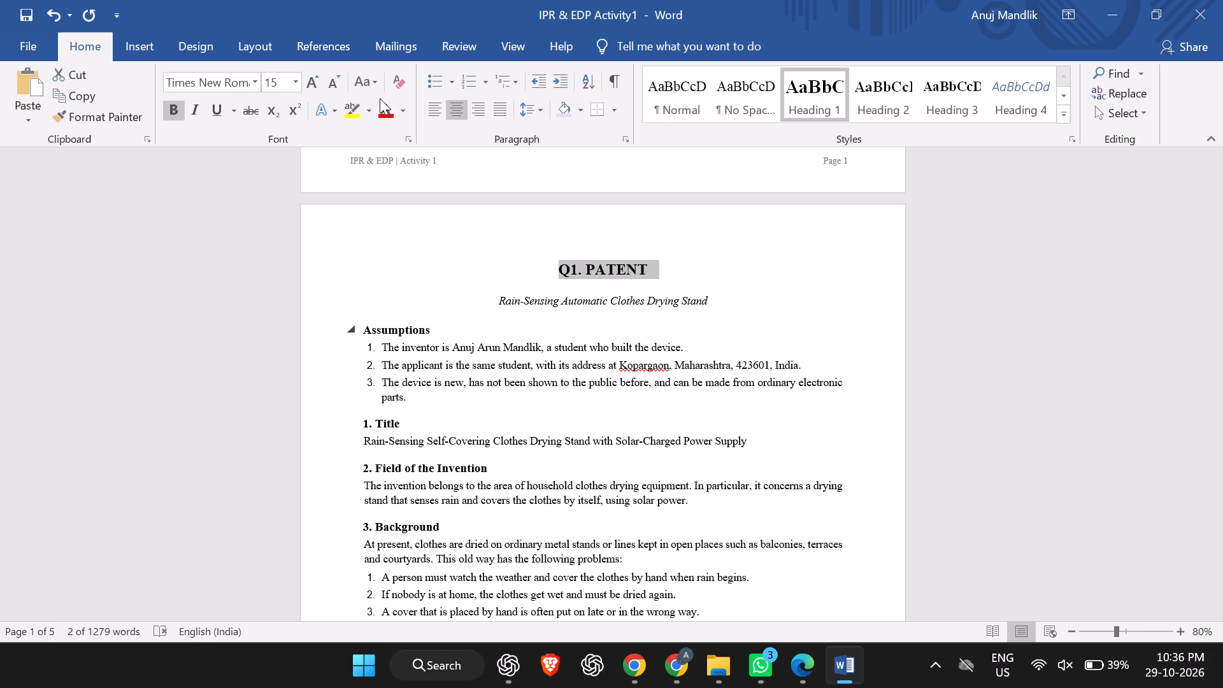
{"action": "left_click", "coordinate": [403, 105]}
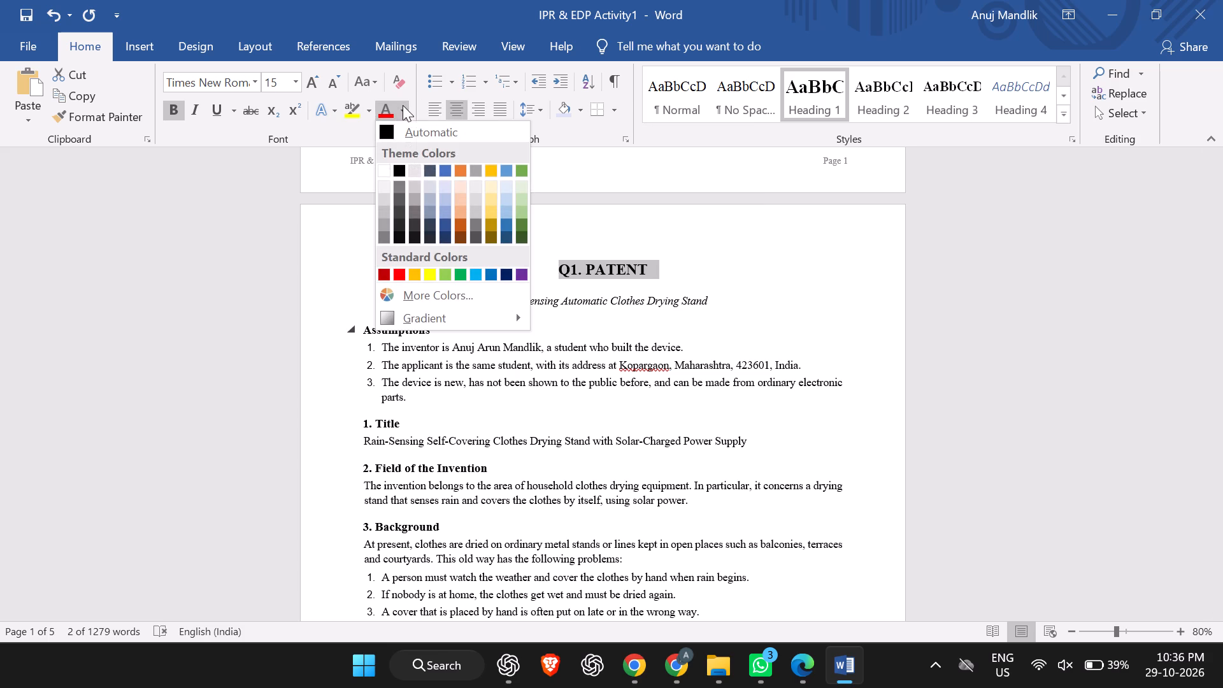
{"action": "left_click", "coordinate": [506, 276]}
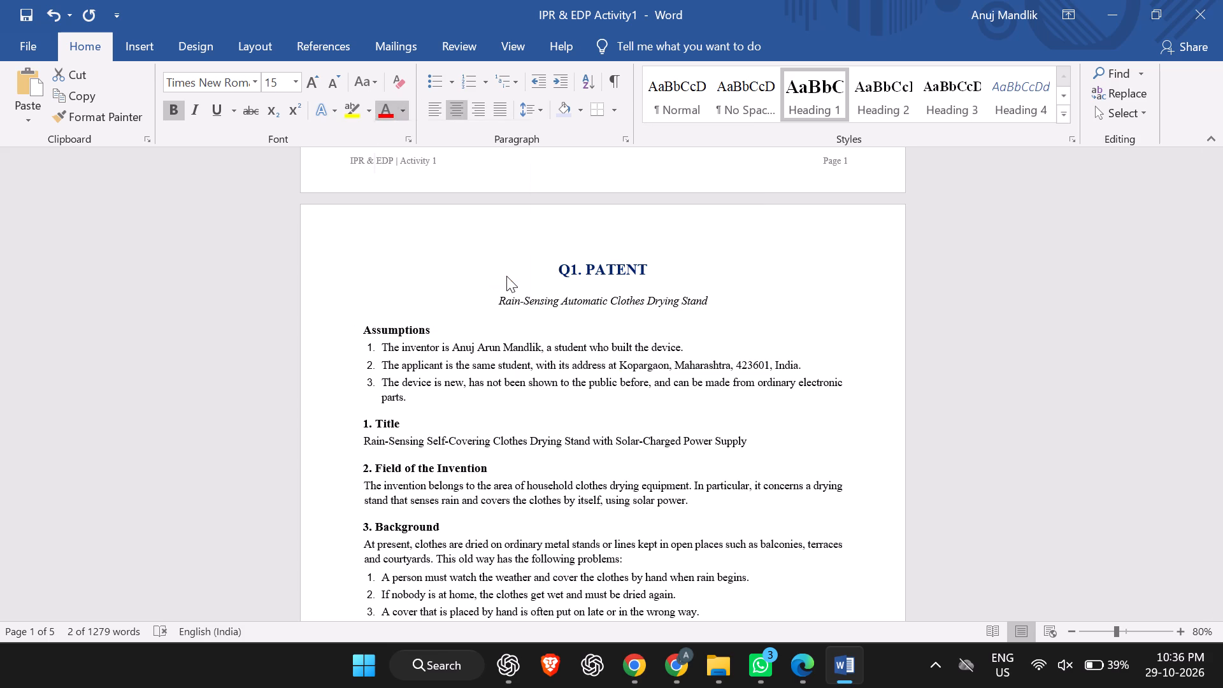
Insert two blank lines above the 7. Claims heading on page 3 to push it onto the next page.
{"action": "scroll", "coordinate": [697, 502], "scroll_direction": "down", "scroll_amount": 6}
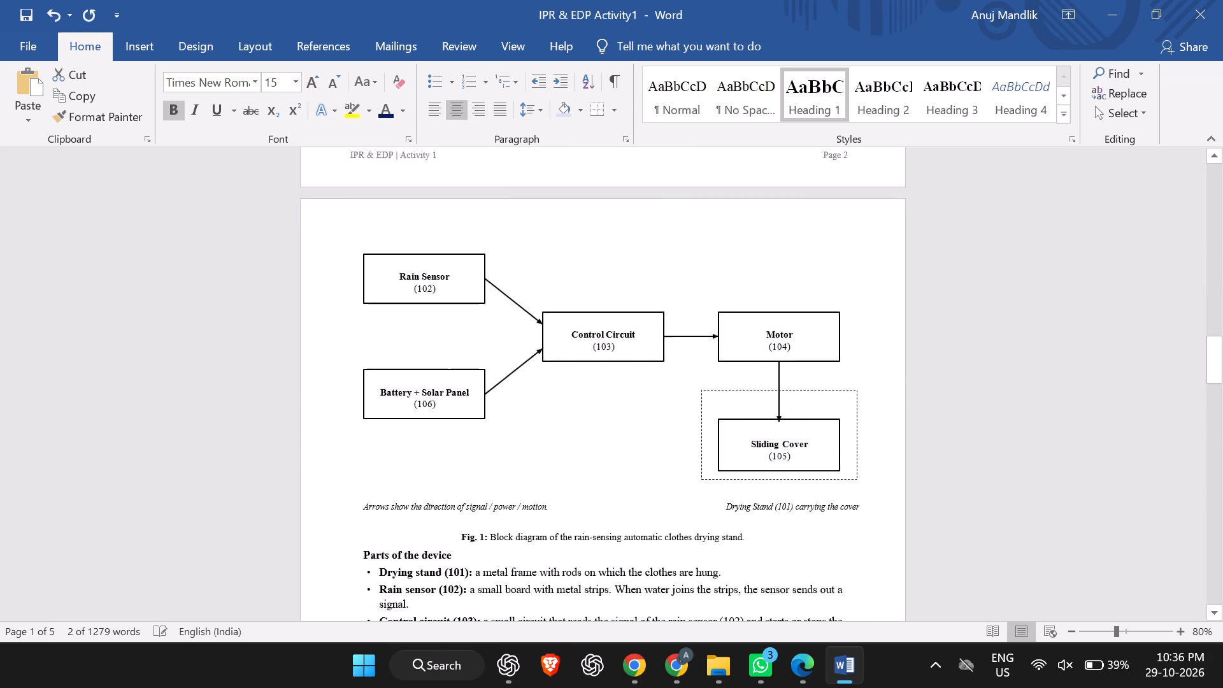
{"action": "scroll", "coordinate": [697, 502], "scroll_direction": "down", "scroll_amount": 8}
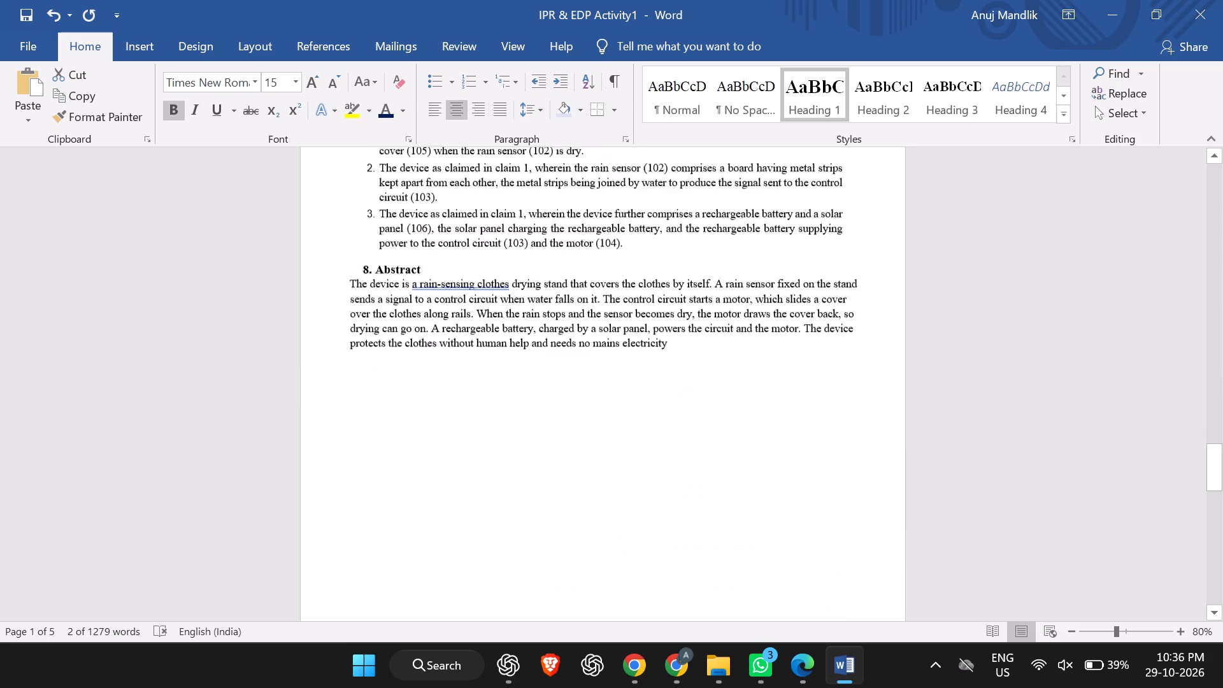
{"action": "scroll", "coordinate": [697, 502], "scroll_direction": "down", "scroll_amount": 1}
{"action": "scroll", "coordinate": [521, 307], "scroll_direction": "up", "scroll_amount": 2}
{"action": "left_click", "coordinate": [397, 367]}
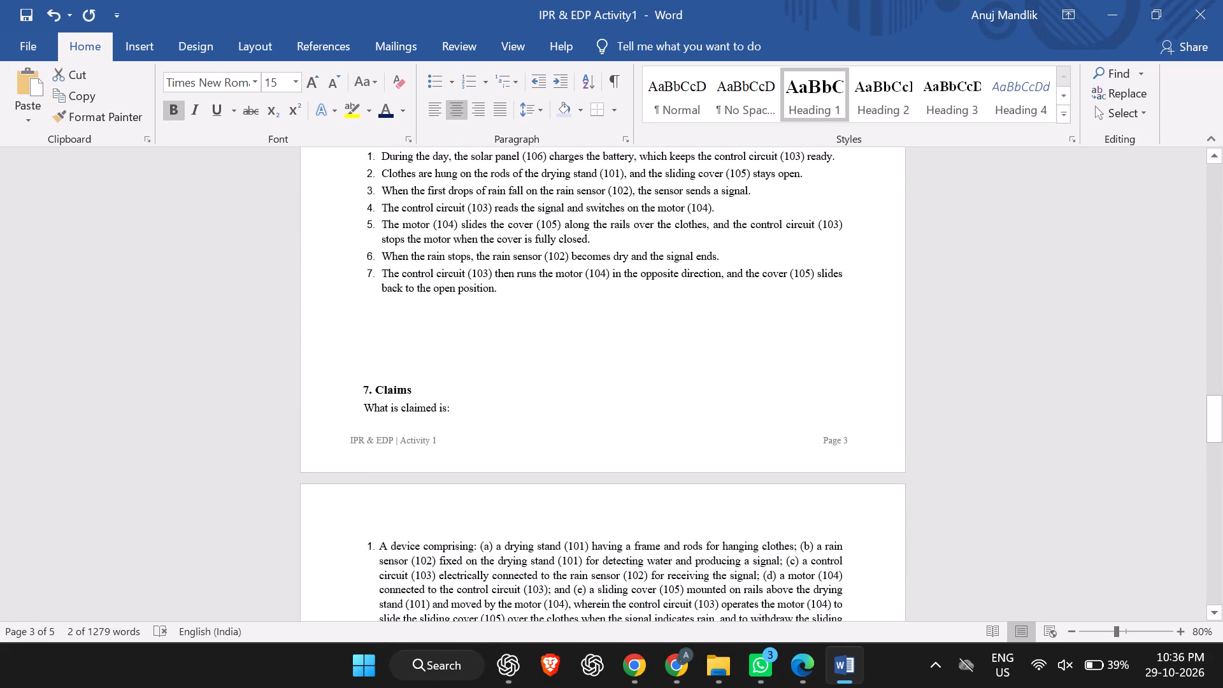
{"action": "key", "text": "Return"}
{"action": "key", "text": "Return"}
Locate the 6. Detailed Description heading at the foot of page 2, separated from its block diagram.
{"action": "scroll", "coordinate": [397, 367], "scroll_direction": "up", "scroll_amount": 2}
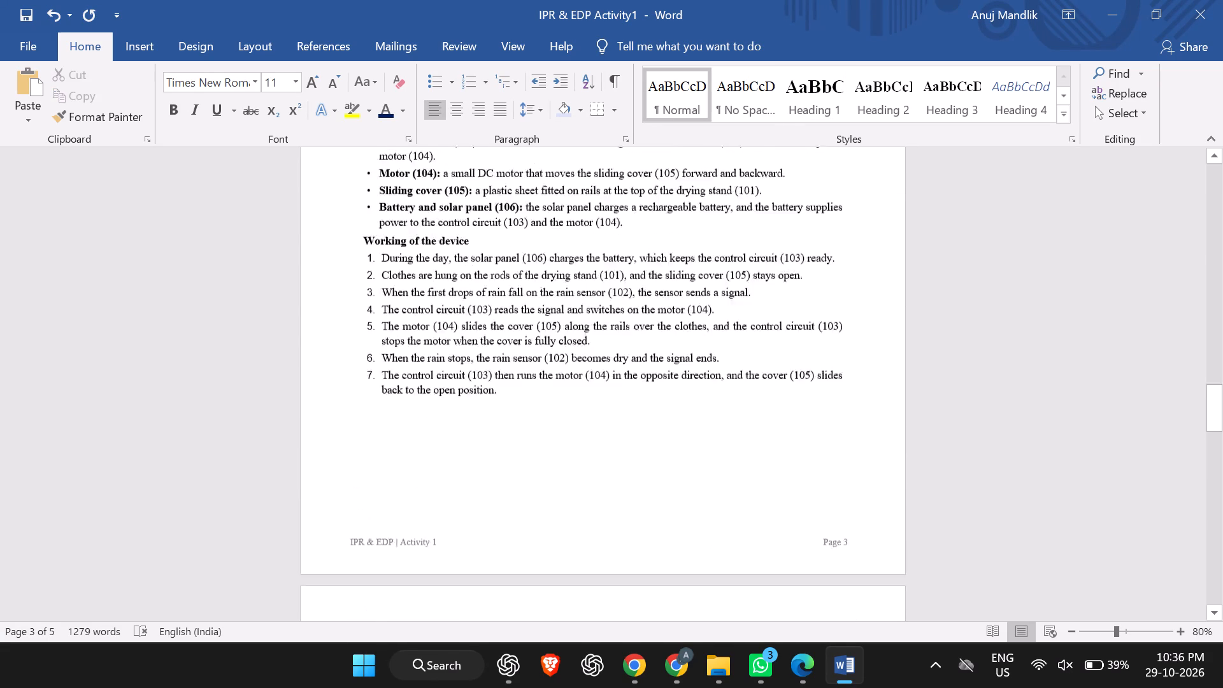
{"action": "scroll", "coordinate": [397, 367], "scroll_direction": "up", "scroll_amount": 5}
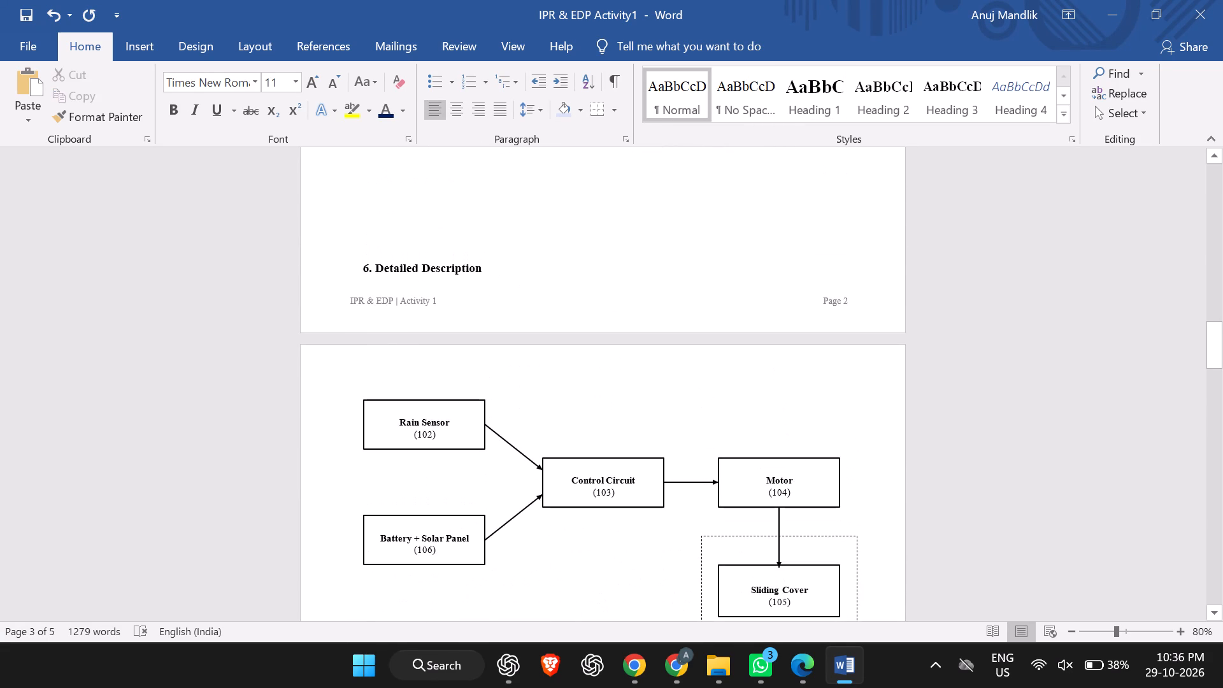
{"action": "scroll", "coordinate": [418, 236], "scroll_direction": "up", "scroll_amount": 1}
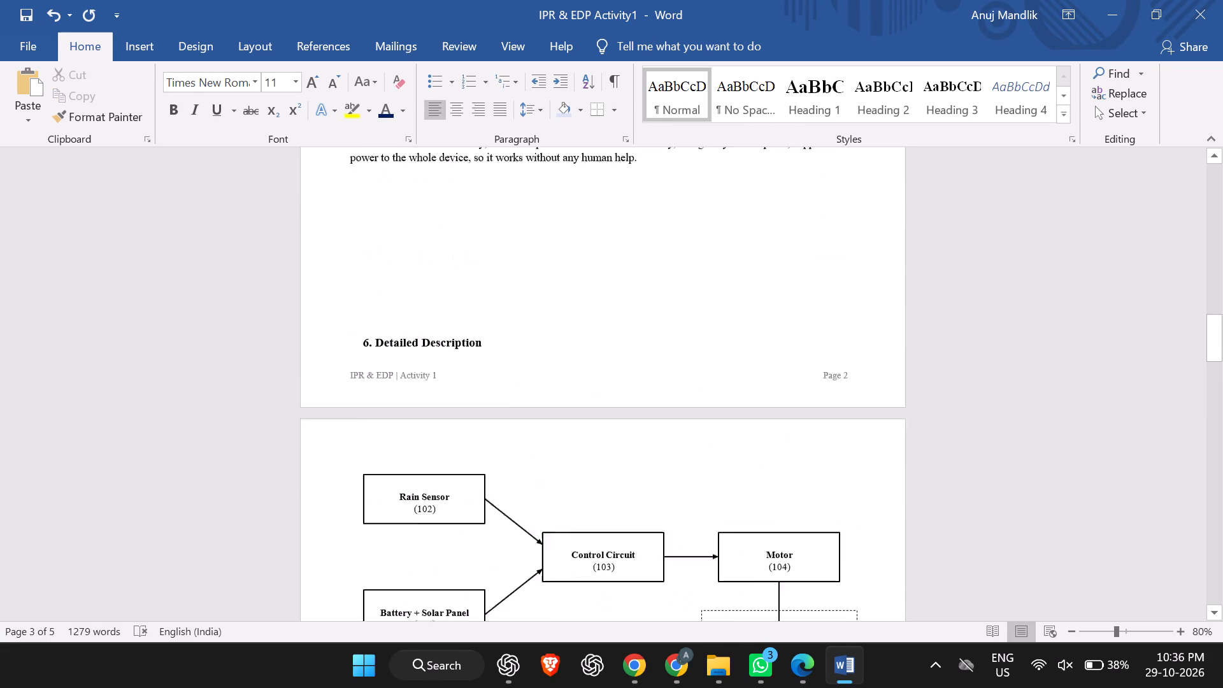
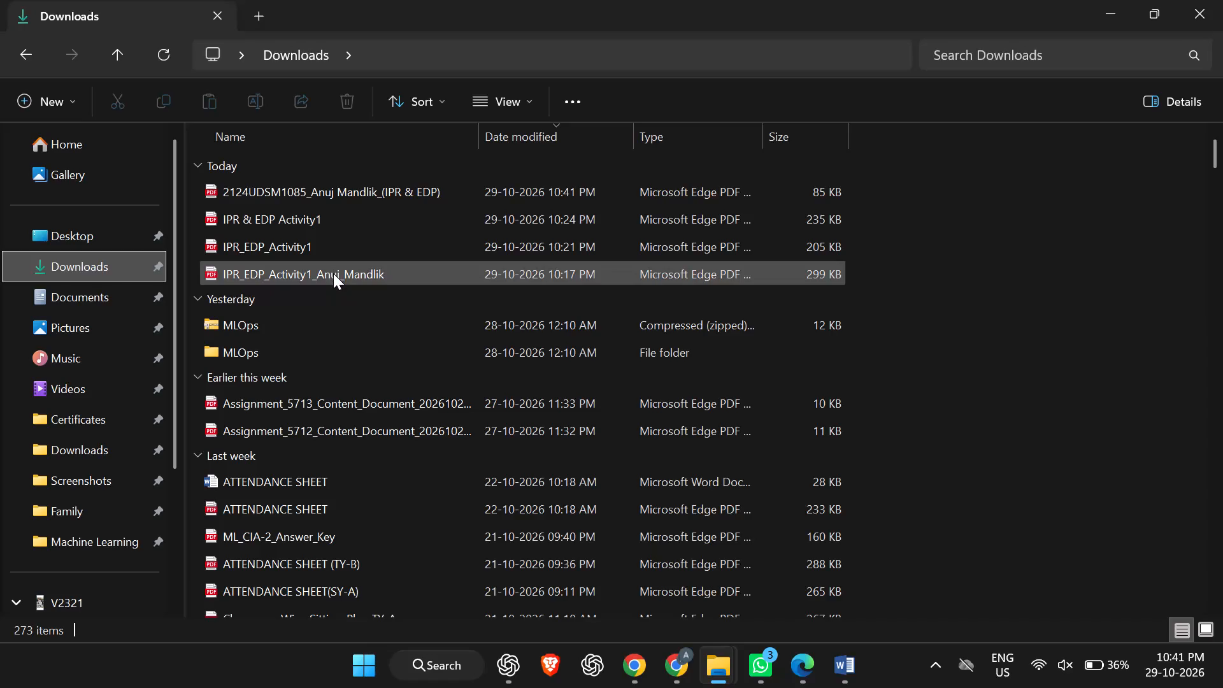
Check the IPR_EDP_Activity1 PDF that has the student's name in its file name, and delete it from Downloads.
{"action": "double_click", "coordinate": [333, 273]}
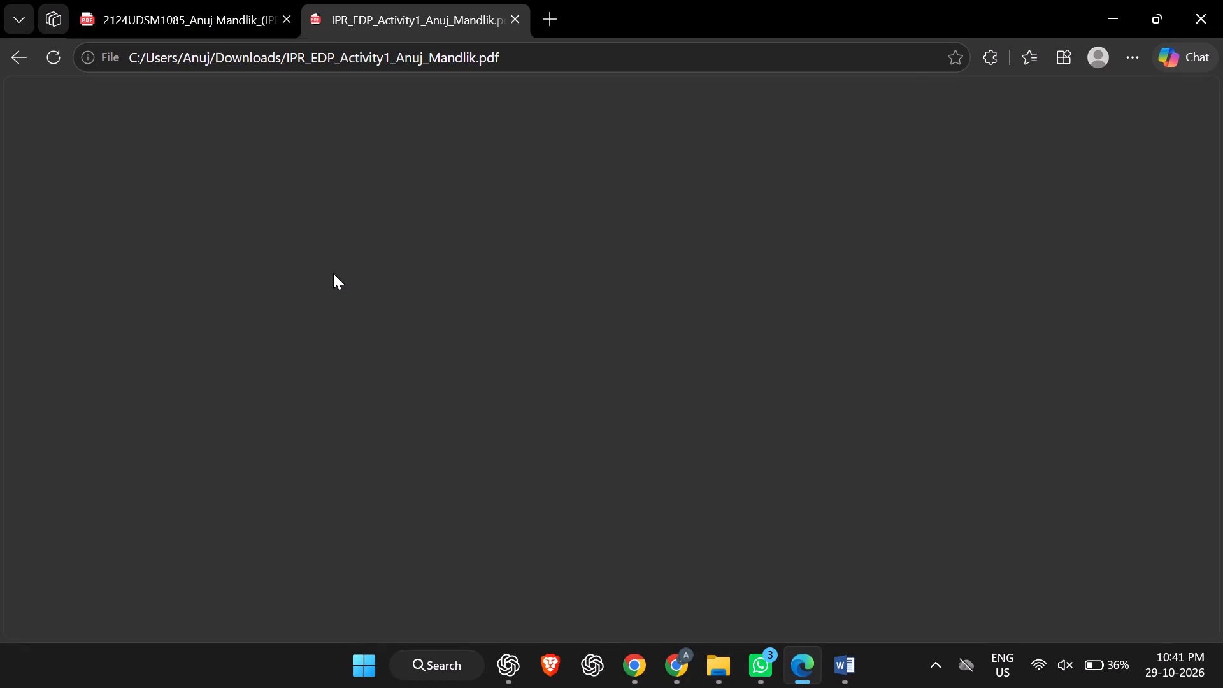
{"action": "scroll", "coordinate": [584, 373], "scroll_direction": "down", "scroll_amount": 1}
{"action": "left_click", "coordinate": [1196, 0]}
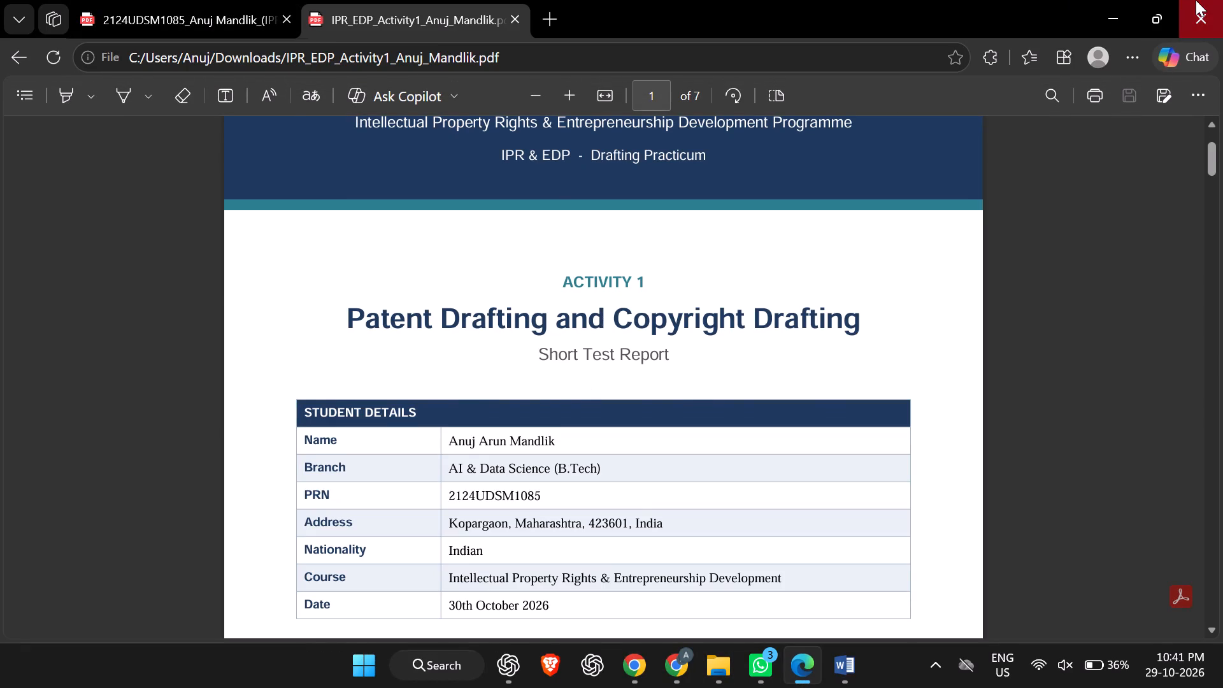
{"action": "left_click", "coordinate": [359, 103]}
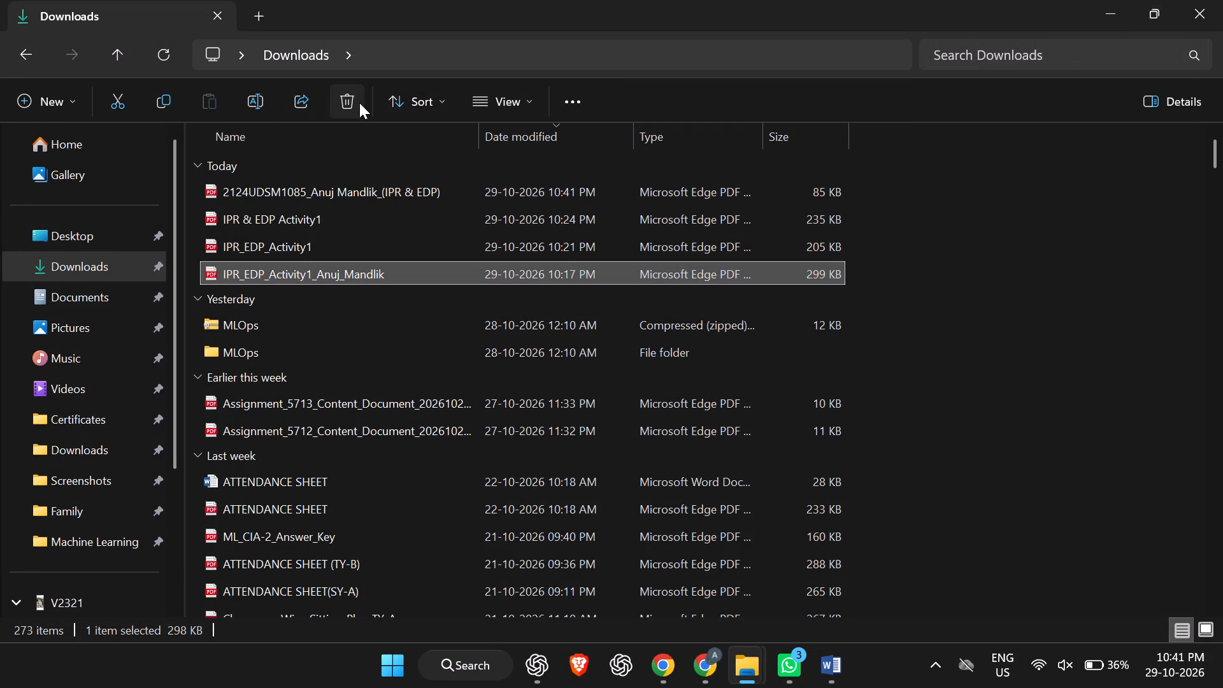
Check the contents of the IPR_EDP_Activity1 PDF and delete that file from Downloads.
{"action": "double_click", "coordinate": [305, 251]}
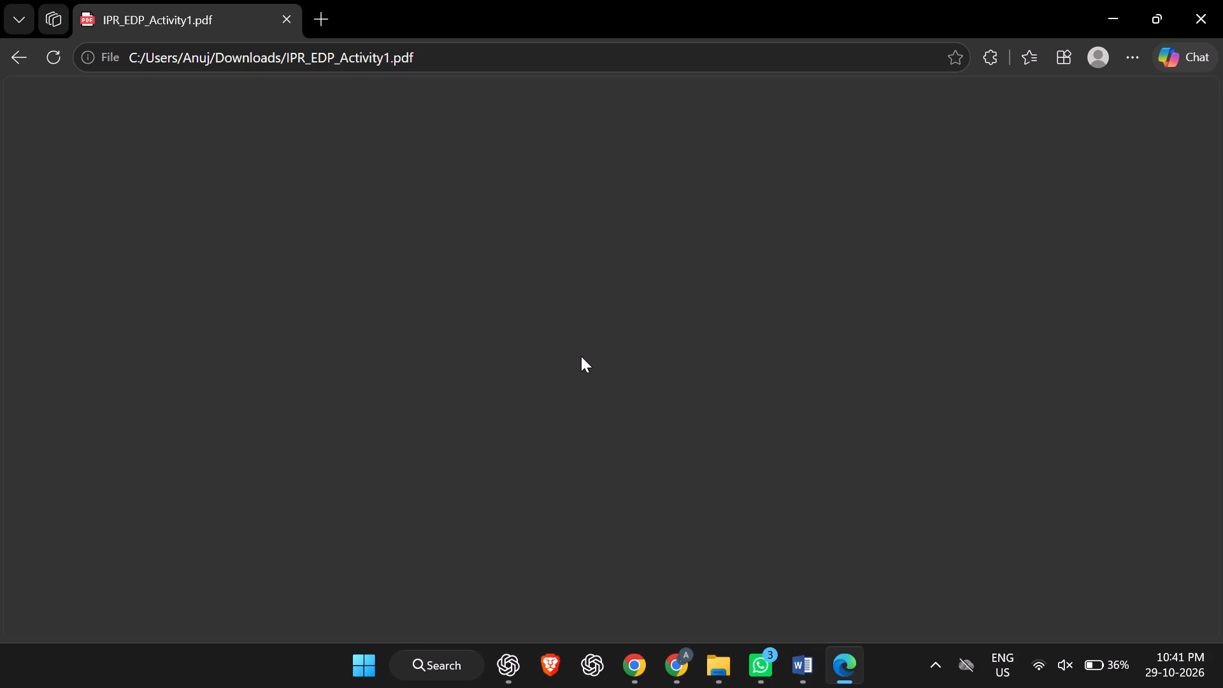
{"action": "scroll", "coordinate": [581, 356], "scroll_direction": "down", "scroll_amount": 3}
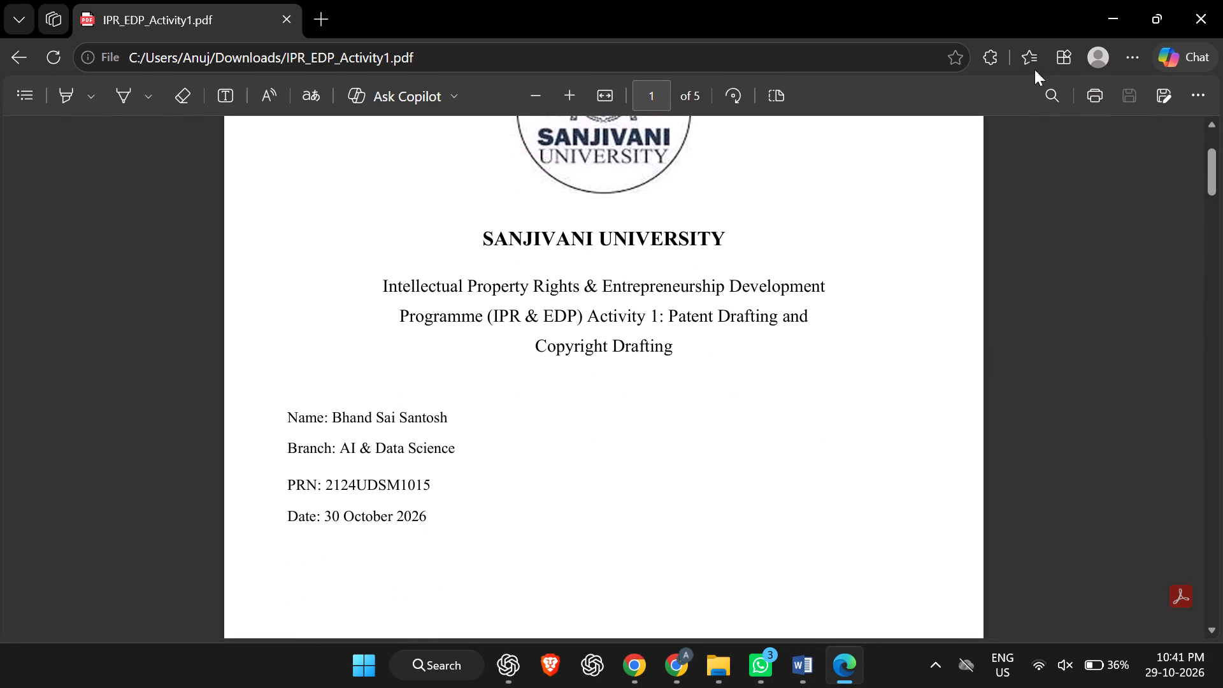
{"action": "left_click", "coordinate": [1222, 0]}
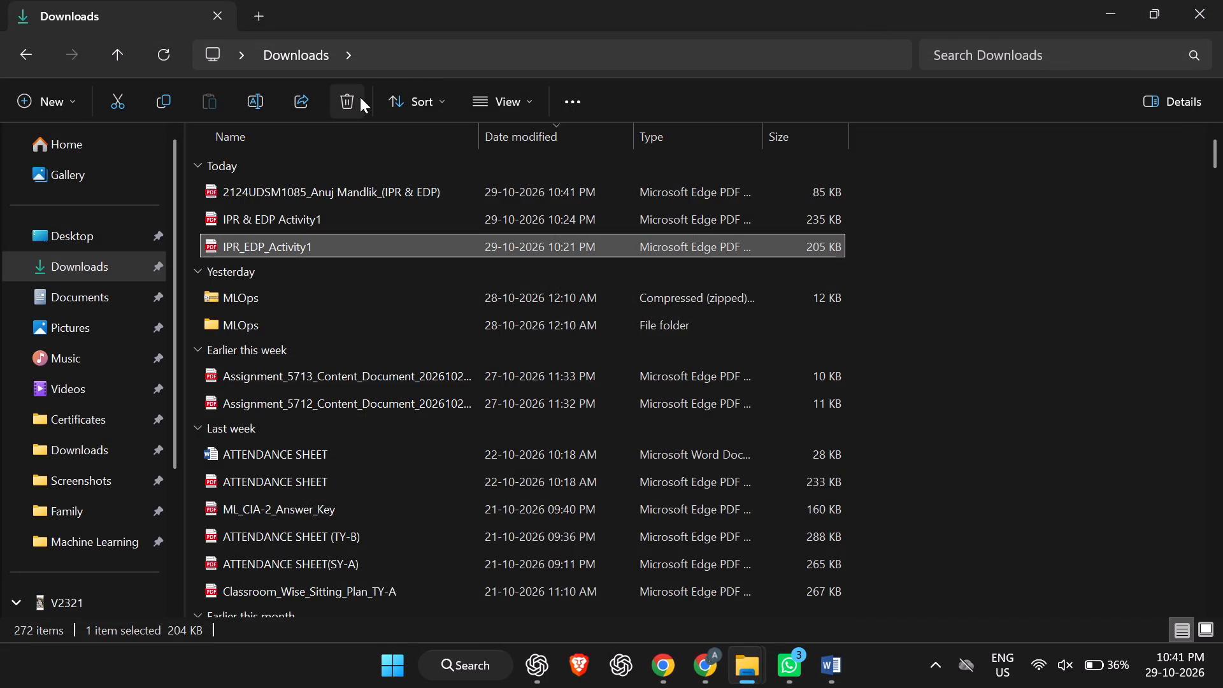
{"action": "left_click", "coordinate": [360, 97]}
Review the IPR & EDP Activity1 PDF from its cover page through to the copyright section, and close it.
{"action": "double_click", "coordinate": [303, 224]}
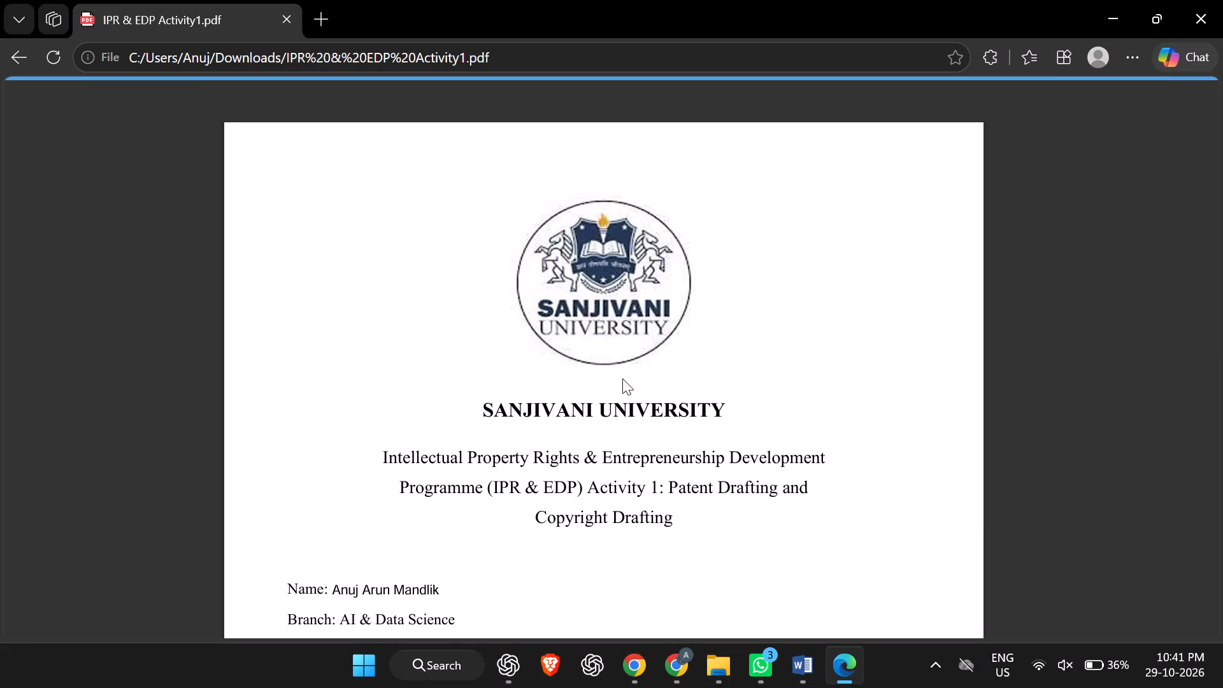
{"action": "scroll", "coordinate": [622, 378], "scroll_direction": "down", "scroll_amount": 3}
{"action": "scroll", "coordinate": [622, 378], "scroll_direction": "up", "scroll_amount": 13}
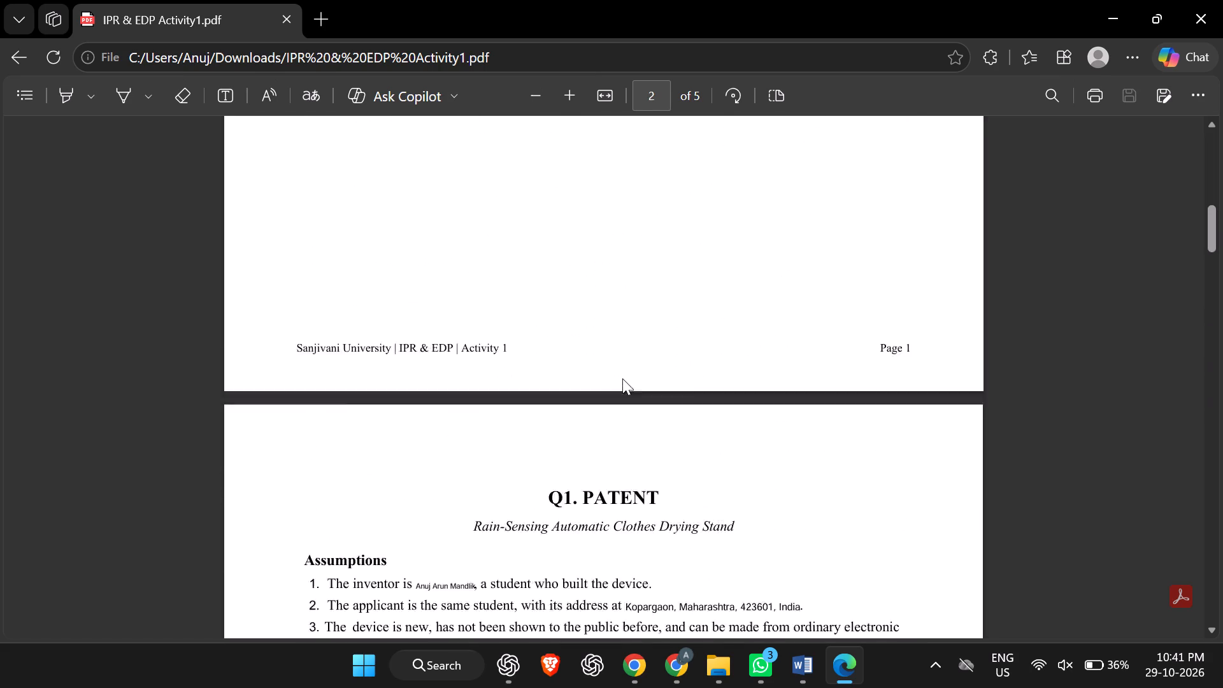
{"action": "scroll", "coordinate": [569, 534], "scroll_direction": "down", "scroll_amount": 1}
{"action": "scroll", "coordinate": [569, 534], "scroll_direction": "up", "scroll_amount": 3}
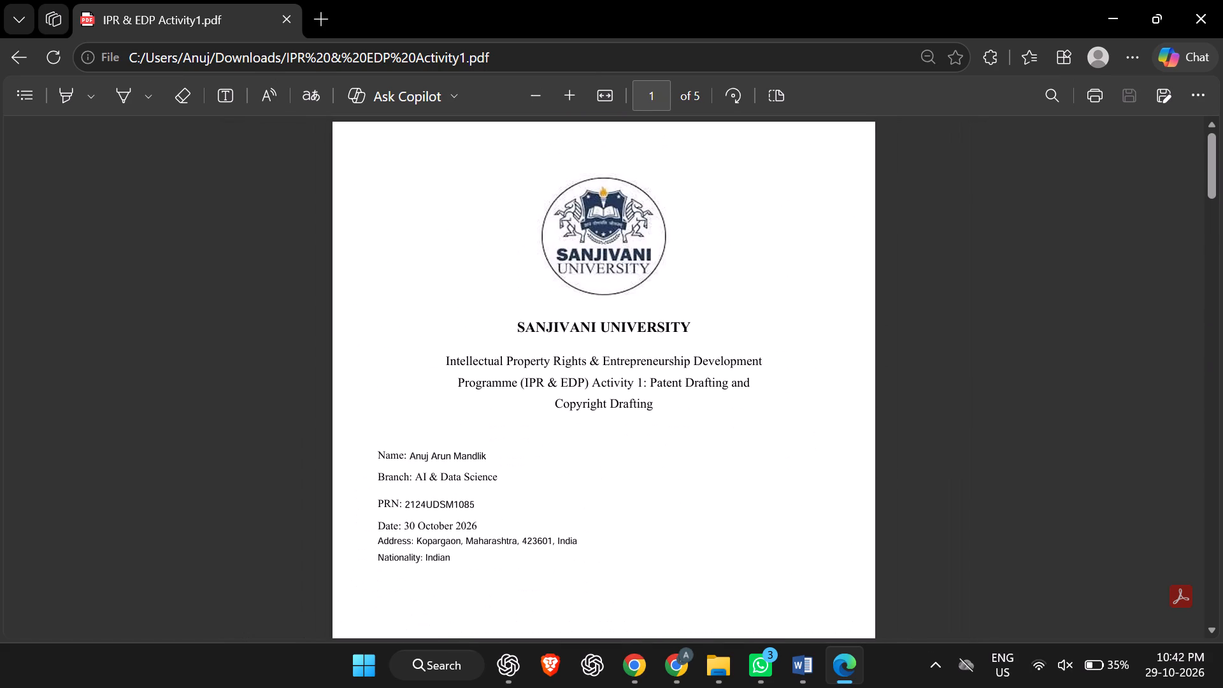
{"action": "scroll", "coordinate": [569, 534], "scroll_direction": "up", "scroll_amount": 1}
{"action": "scroll", "coordinate": [534, 475], "scroll_direction": "down", "scroll_amount": 5}
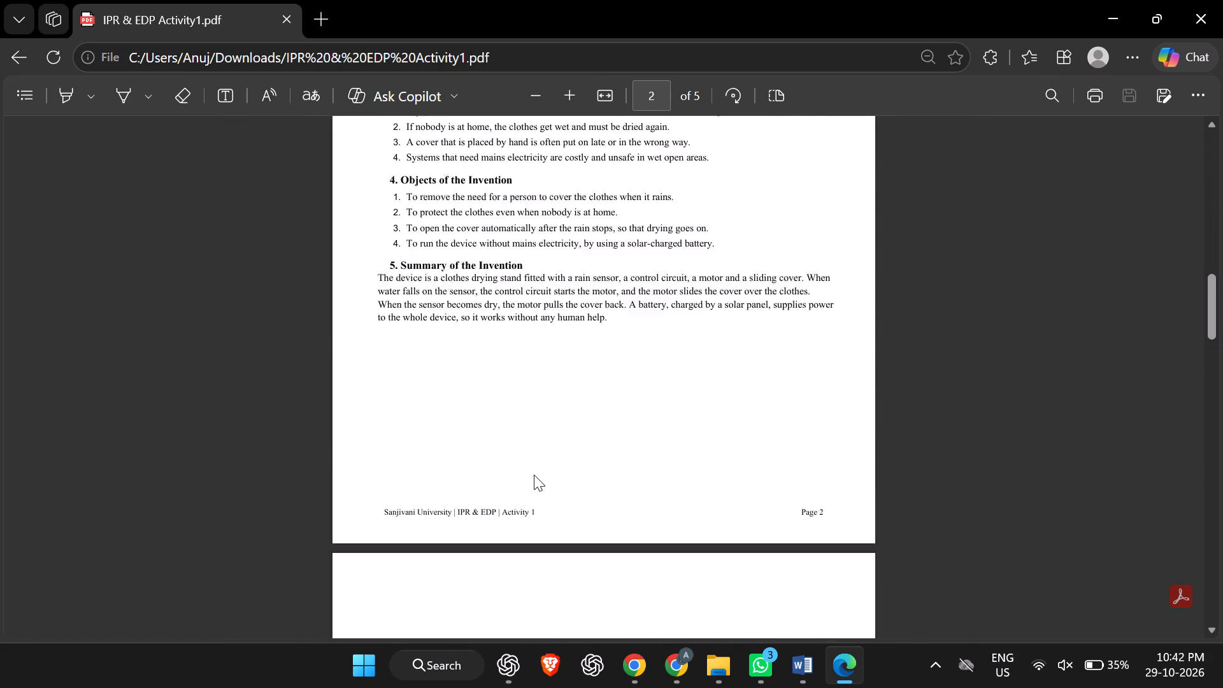
{"action": "scroll", "coordinate": [534, 475], "scroll_direction": "down", "scroll_amount": 9}
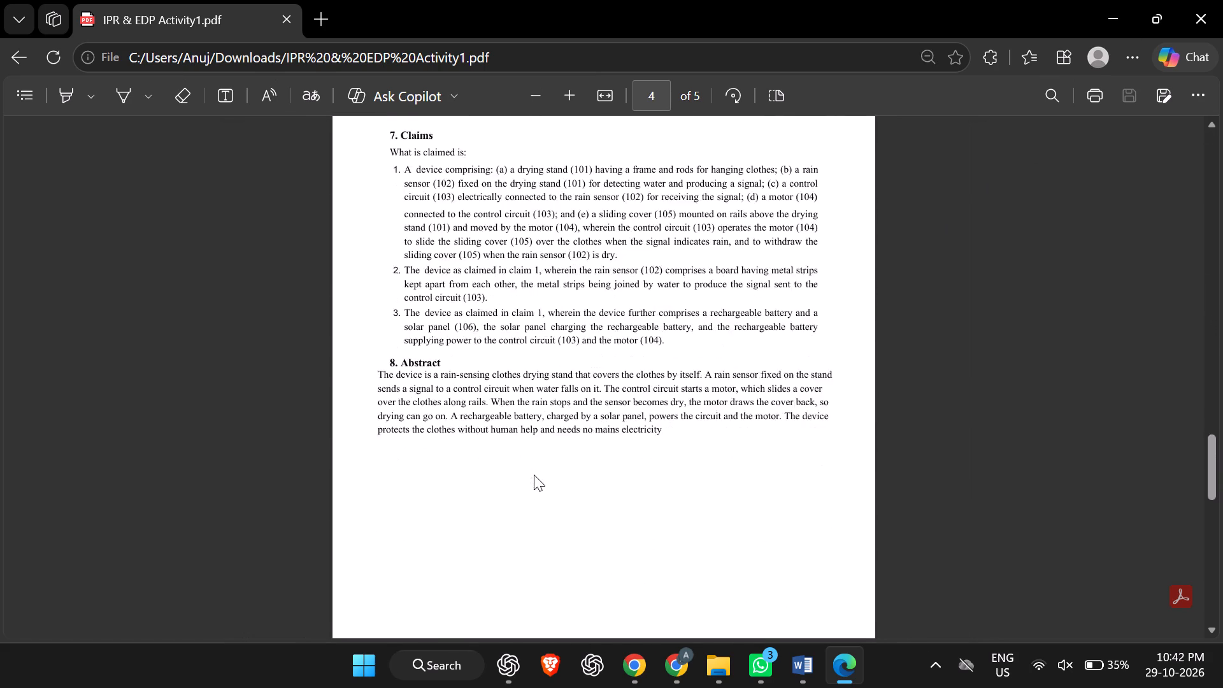
{"action": "scroll", "coordinate": [534, 475], "scroll_direction": "down", "scroll_amount": 6}
{"action": "left_click", "coordinate": [1193, 0]}
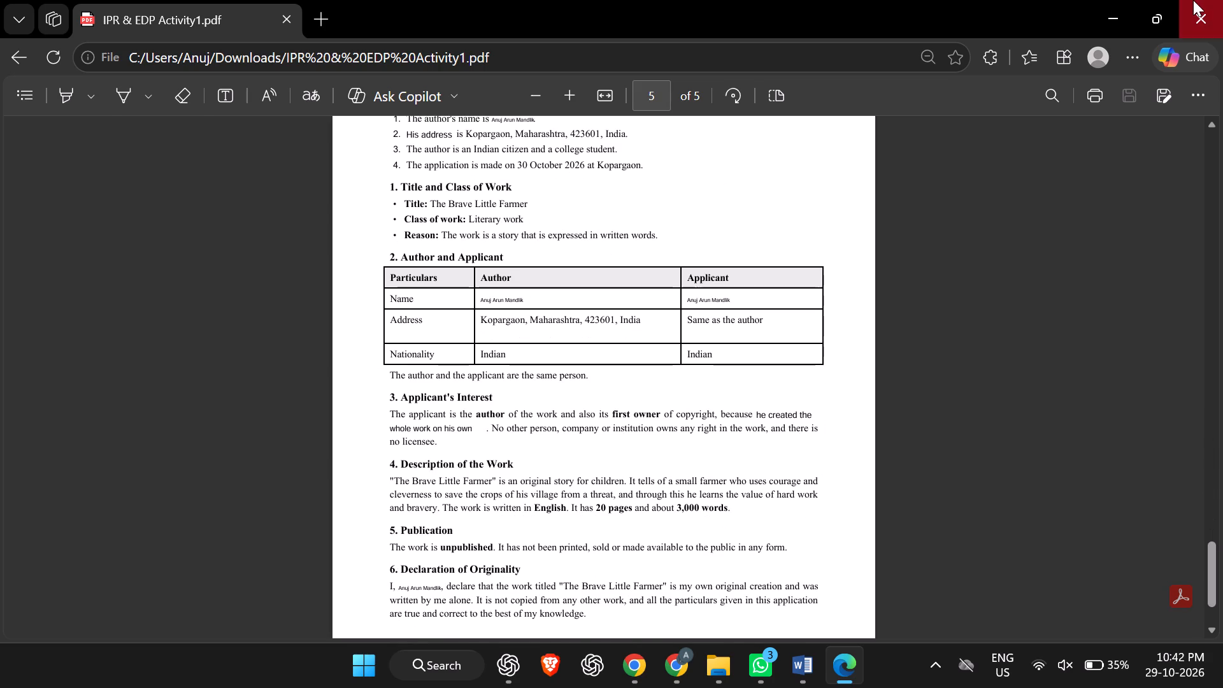
Open the exported PDF named with the student's PRN and name, and review it from cover page to signature block.
{"action": "left_click", "coordinate": [325, 178]}
{"action": "left_click", "coordinate": [327, 190]}
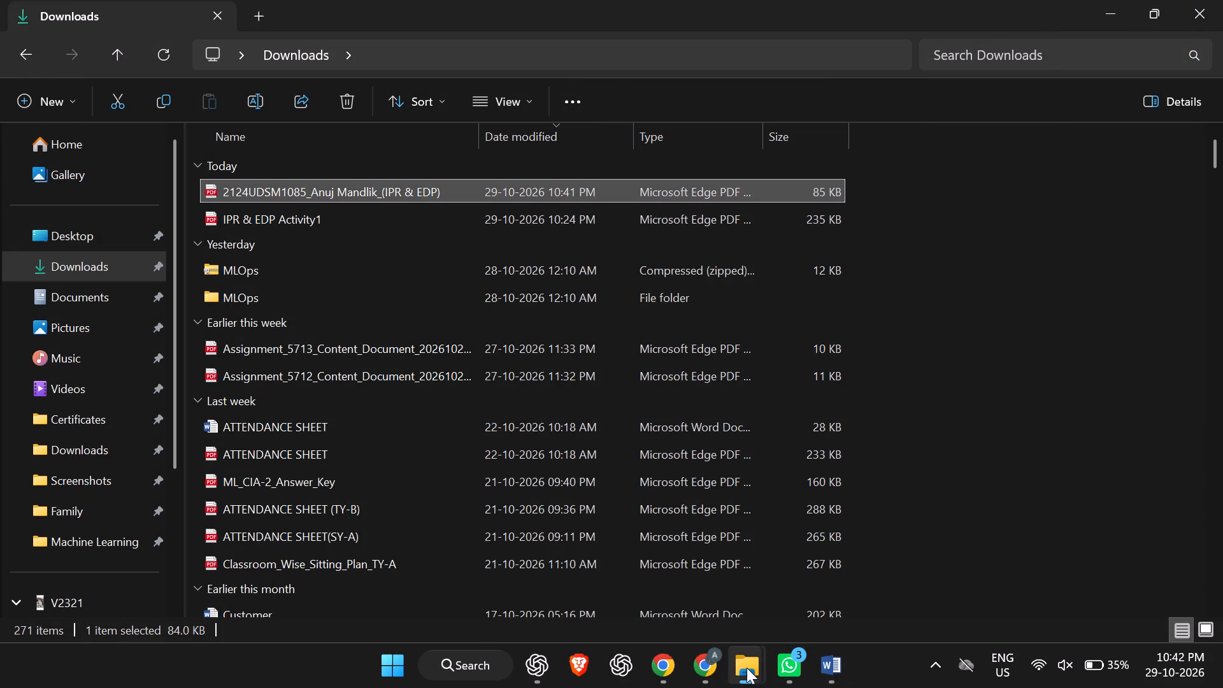
{"action": "left_click", "coordinate": [688, 499]}
{"action": "double_click", "coordinate": [377, 188]}
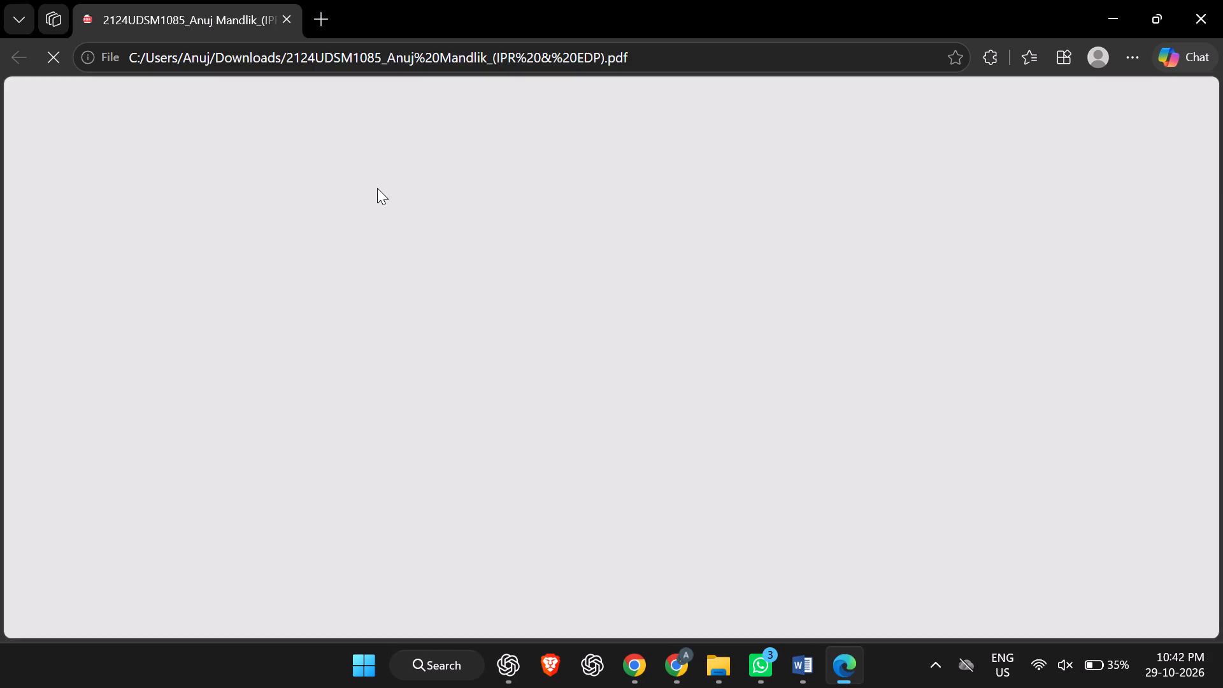
{"action": "scroll", "coordinate": [624, 422], "scroll_direction": "down", "scroll_amount": 2}
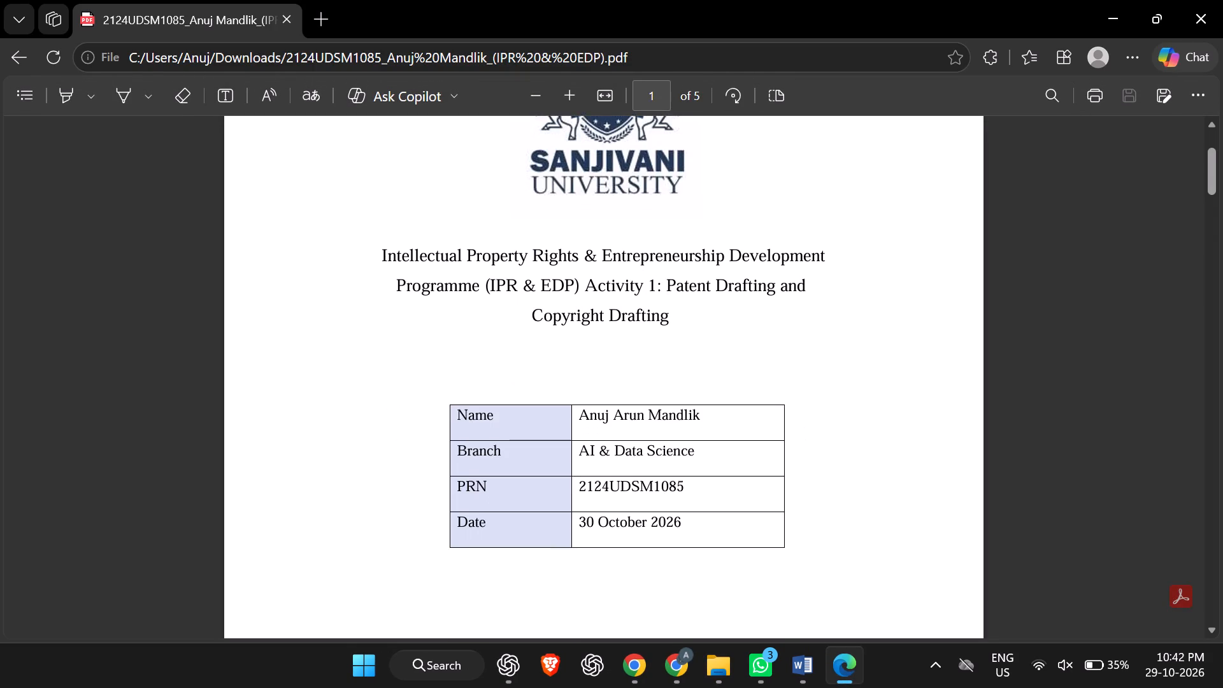
{"action": "scroll", "coordinate": [624, 422], "scroll_direction": "down", "scroll_amount": 3}
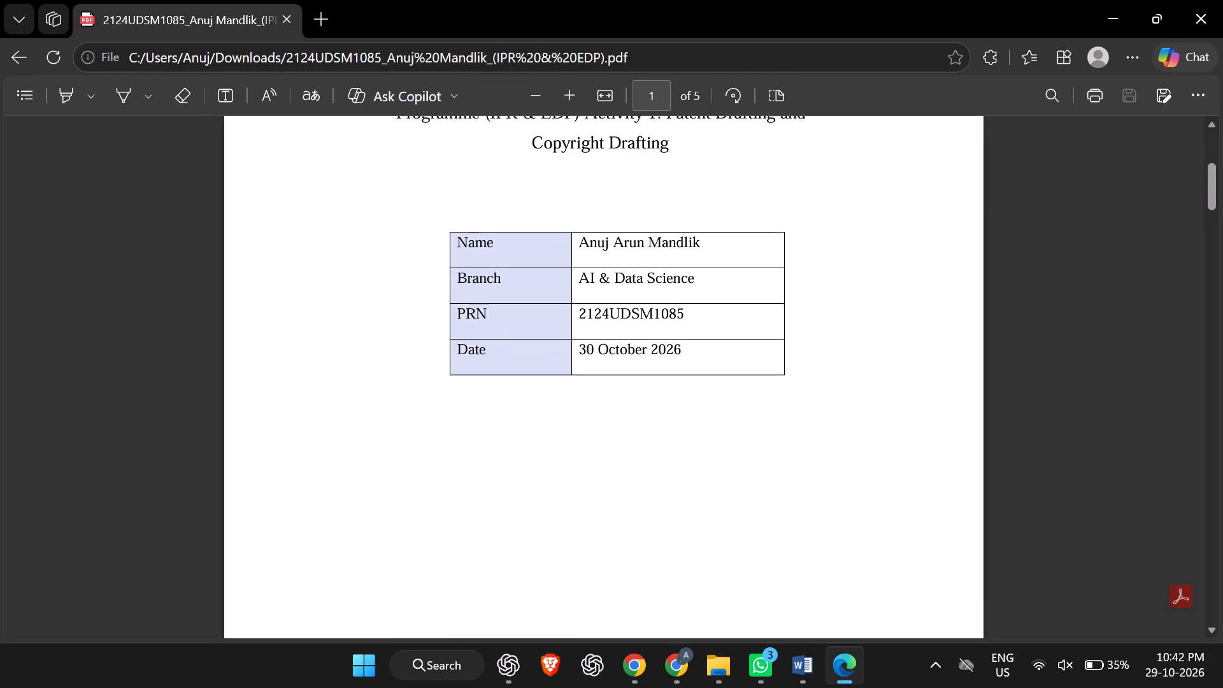
{"action": "scroll", "coordinate": [624, 422], "scroll_direction": "down", "scroll_amount": 5}
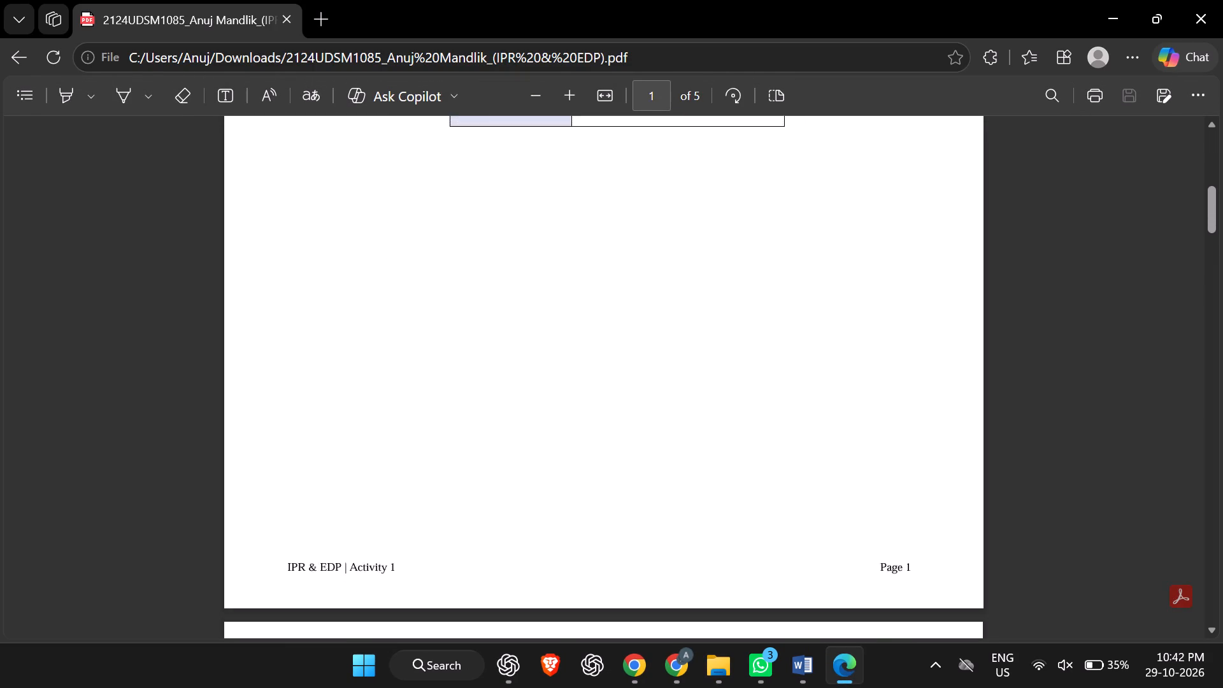
{"action": "scroll", "coordinate": [624, 422], "scroll_direction": "down", "scroll_amount": 19}
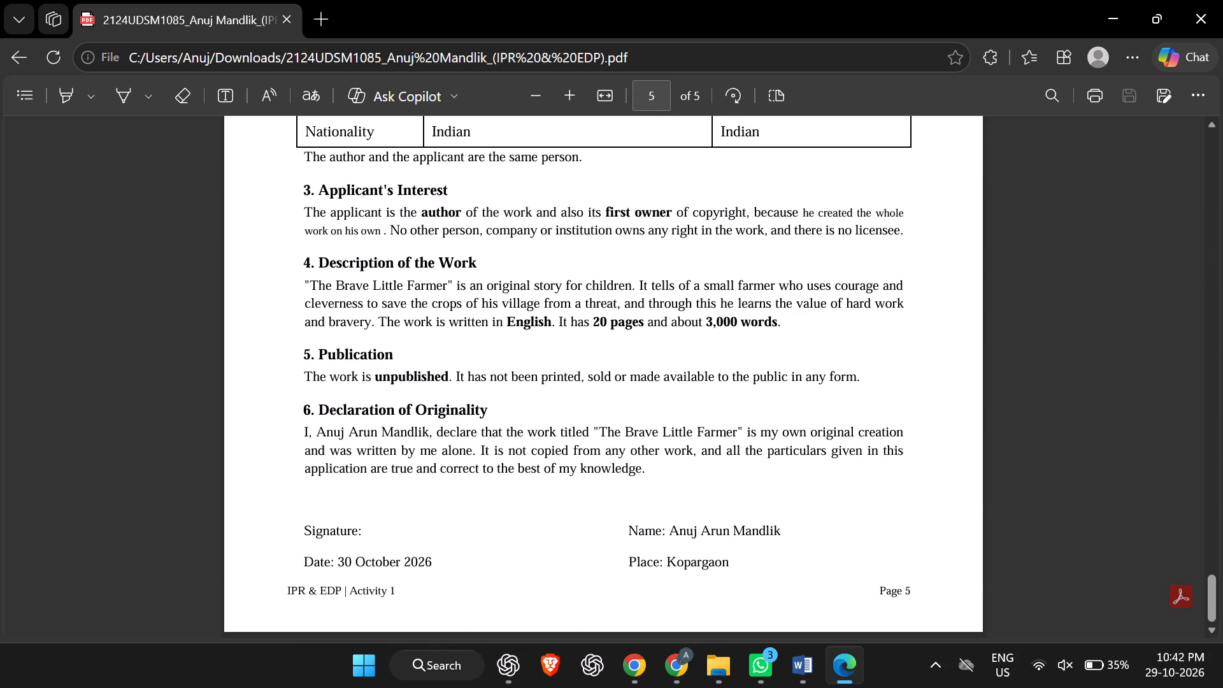
In Chrome, open the submission page for Activity 1 - Drafting Patent & Copyright and download its assignment document.
{"action": "left_click", "coordinate": [675, 673]}
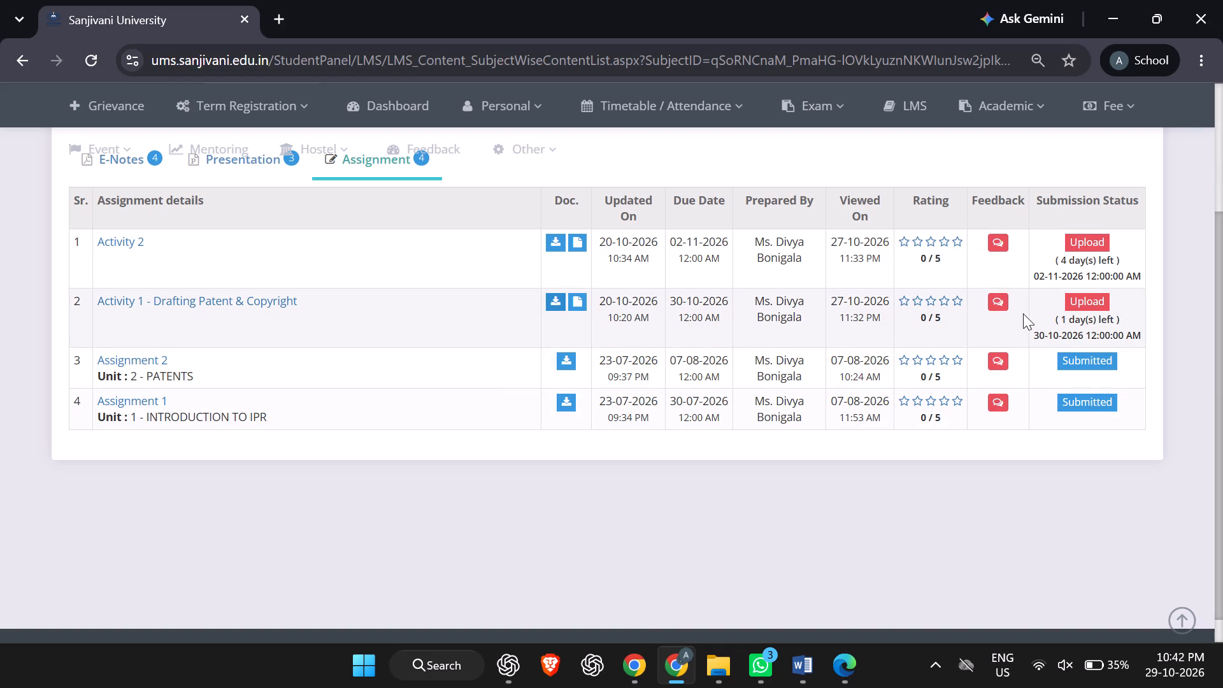
{"action": "left_click", "coordinate": [1088, 306]}
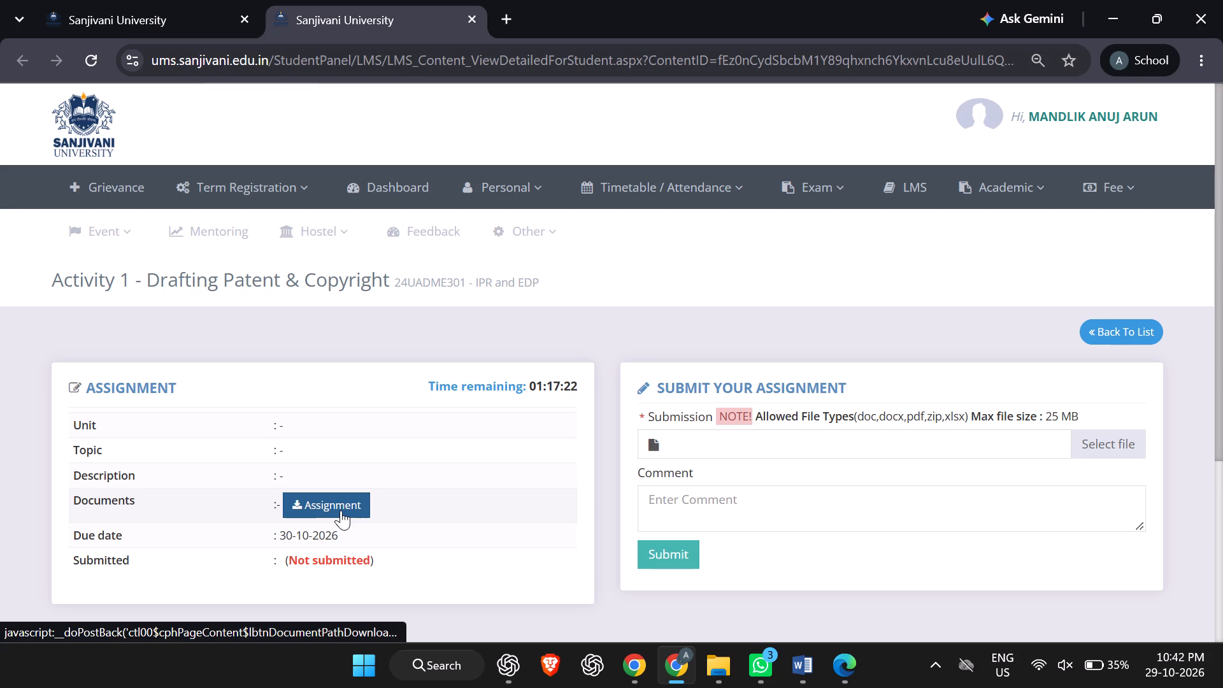
{"action": "left_click", "coordinate": [341, 510]}
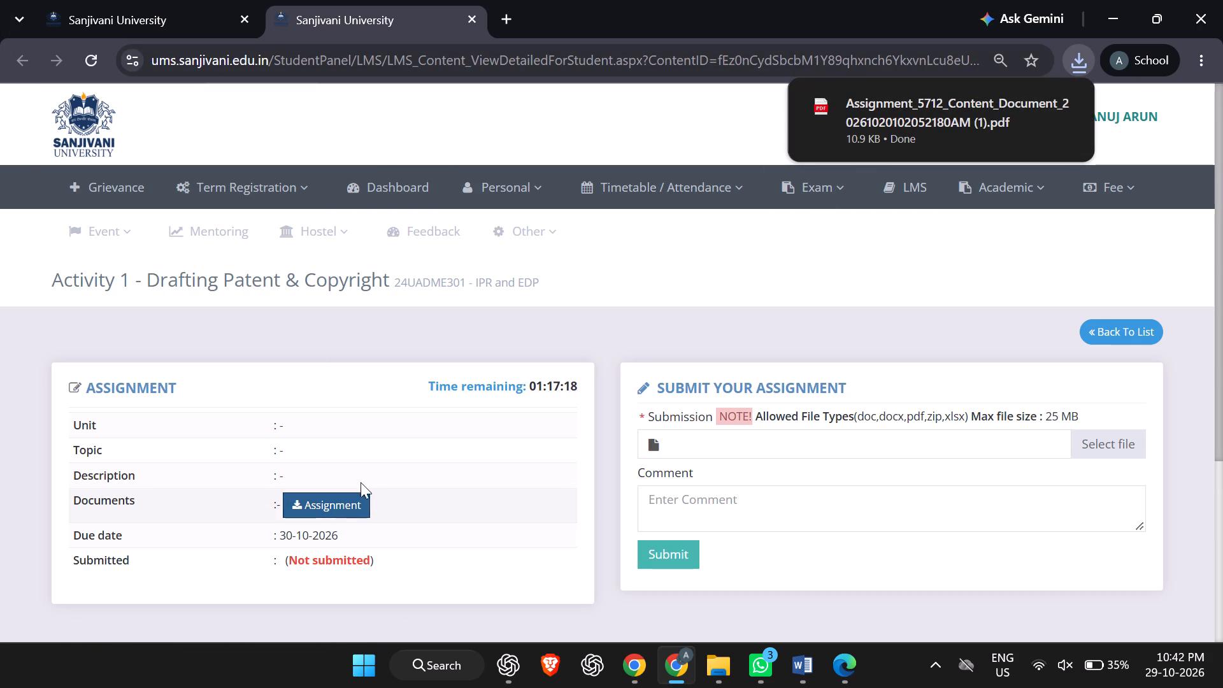
Attach the exported IPR & EDP PDF named with the student's PRN from Downloads and submit it for Activity 1.
{"action": "left_click", "coordinate": [702, 498]}
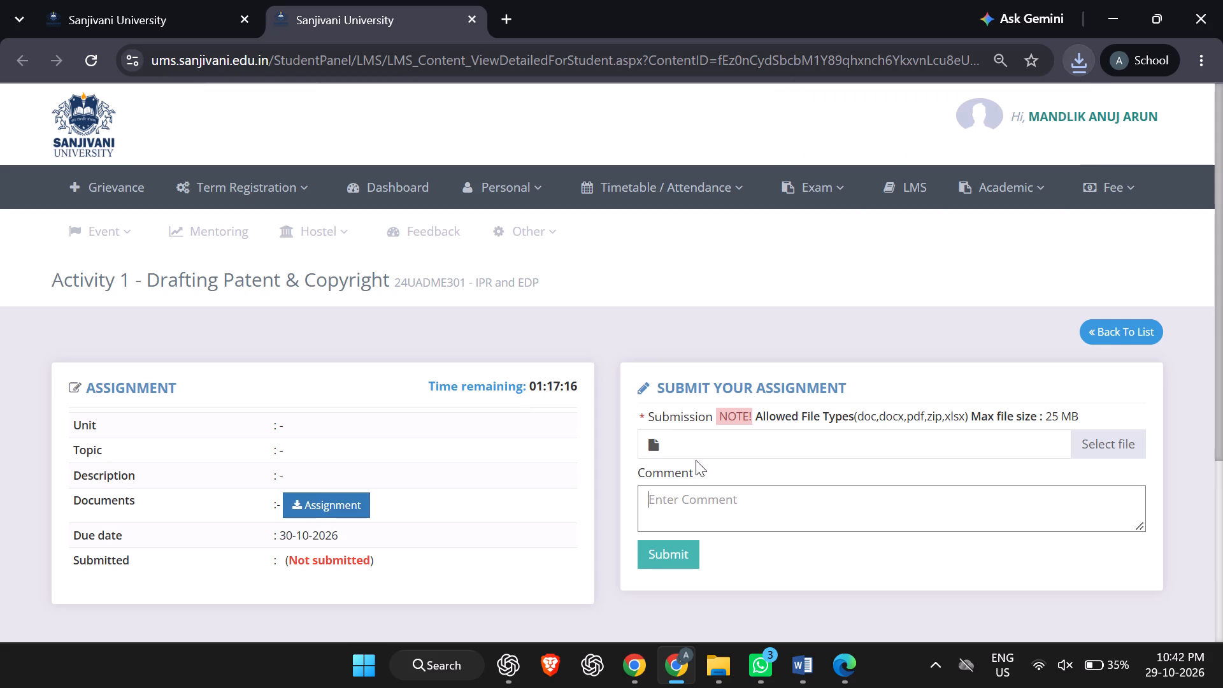
{"action": "left_click", "coordinate": [685, 436]}
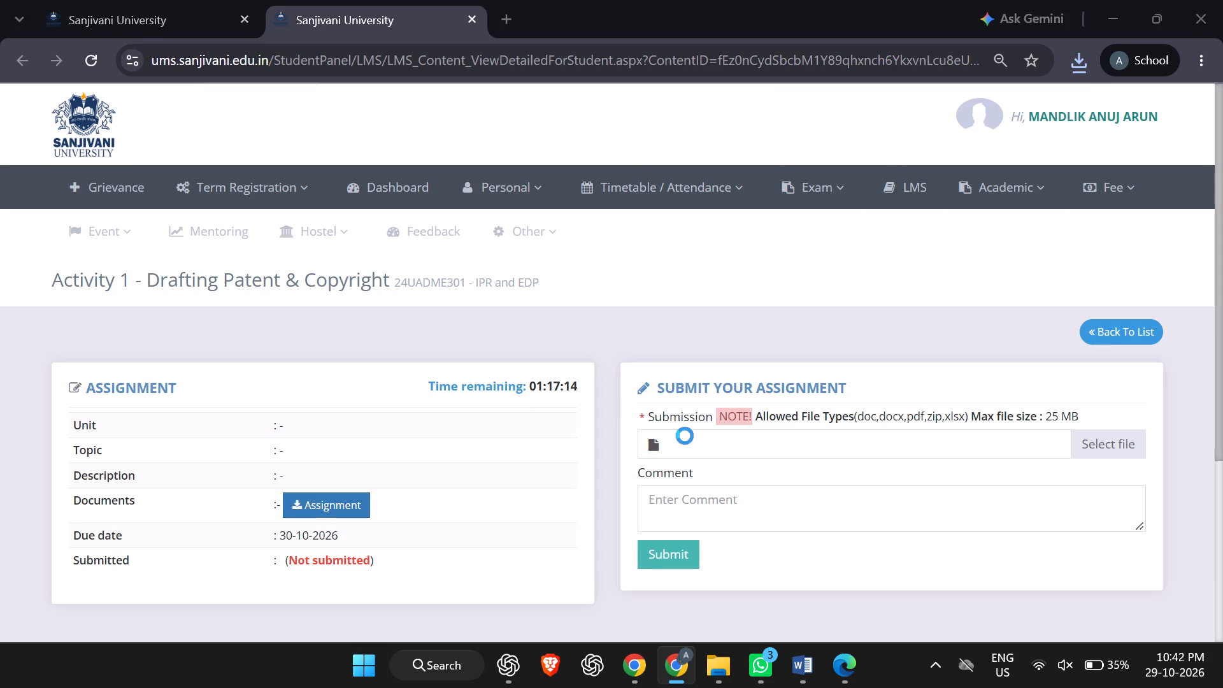
{"action": "left_click", "coordinate": [79, 214]}
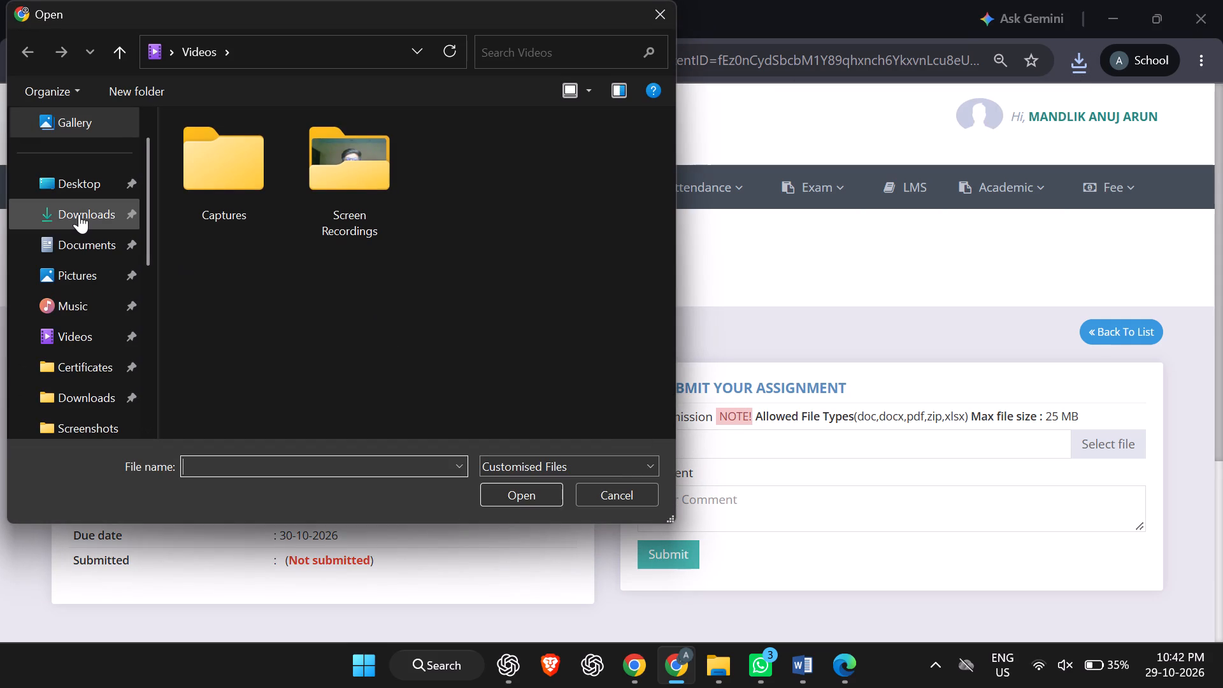
{"action": "left_click", "coordinate": [306, 199]}
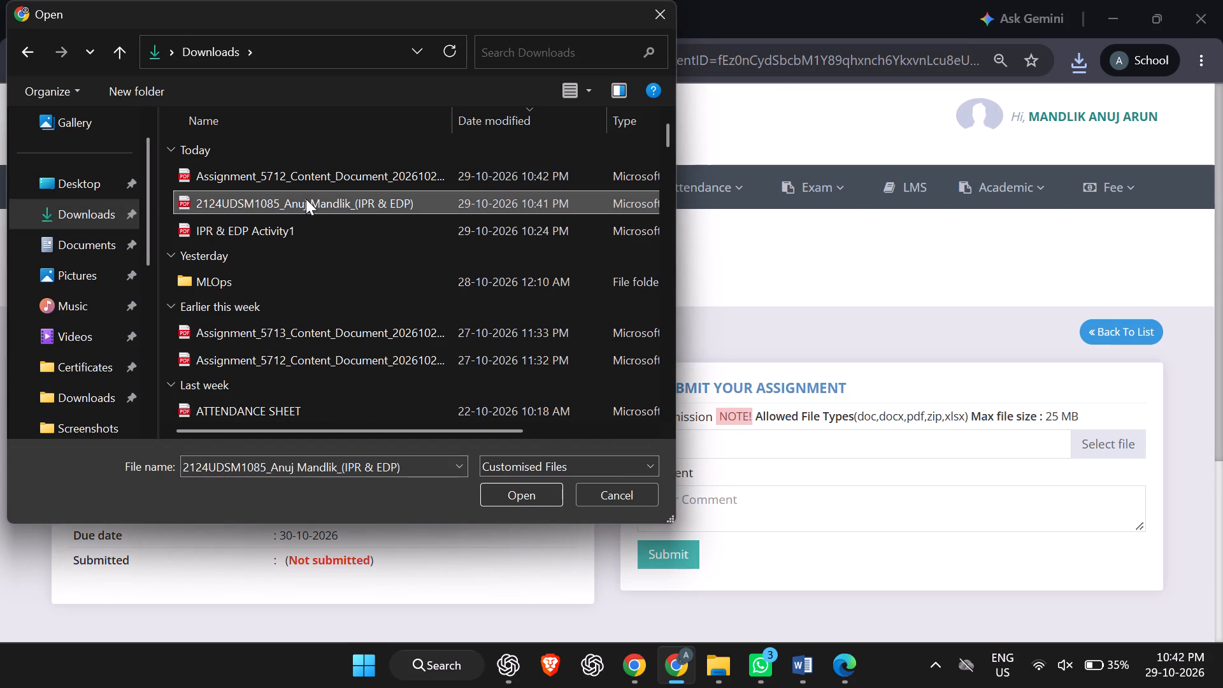
{"action": "left_click", "coordinate": [543, 496]}
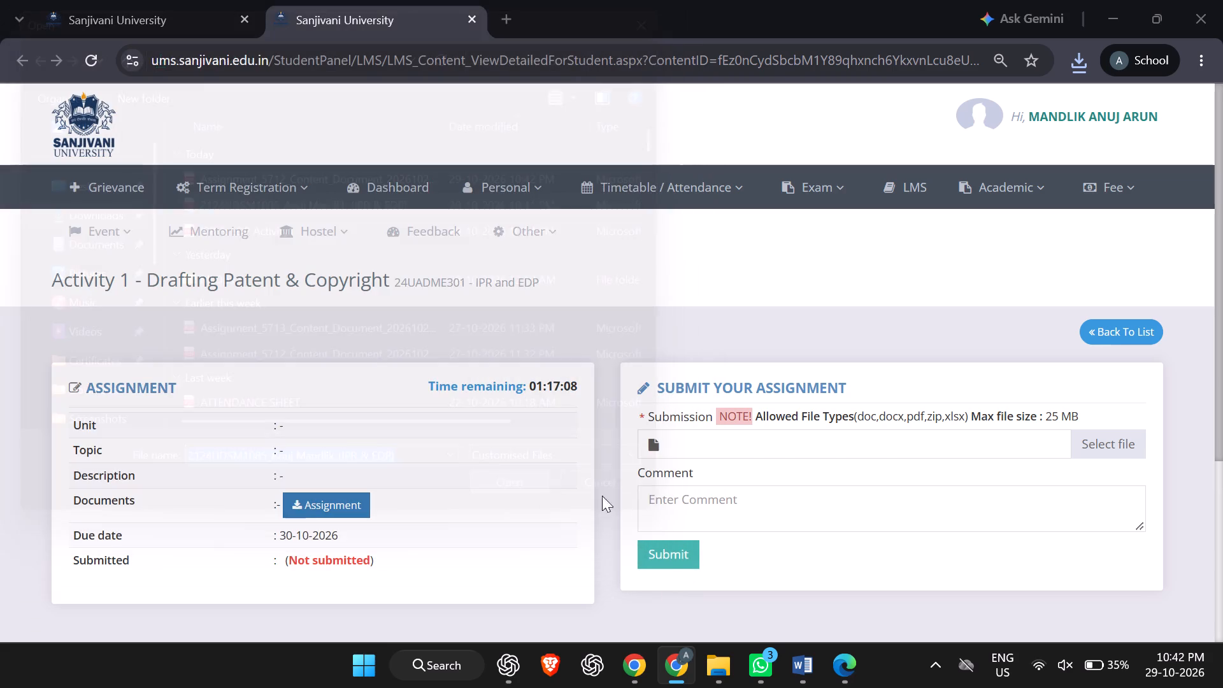
{"action": "left_click", "coordinate": [676, 555]}
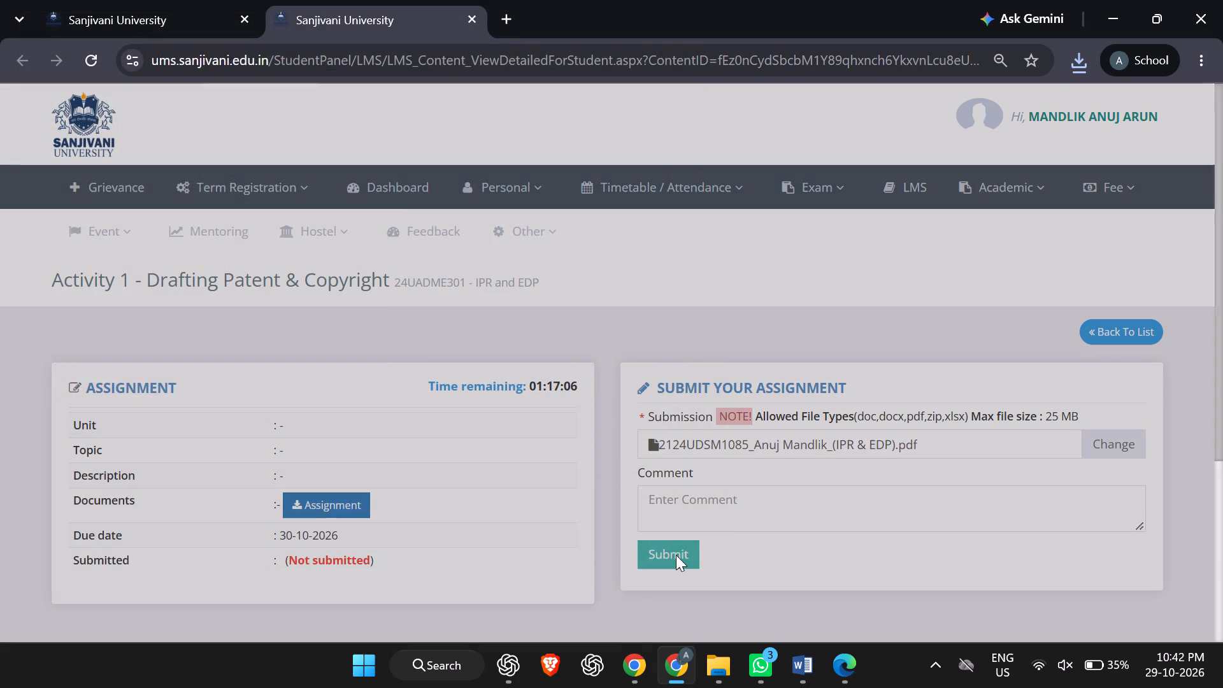
{"action": "left_click", "coordinate": [826, 256]}
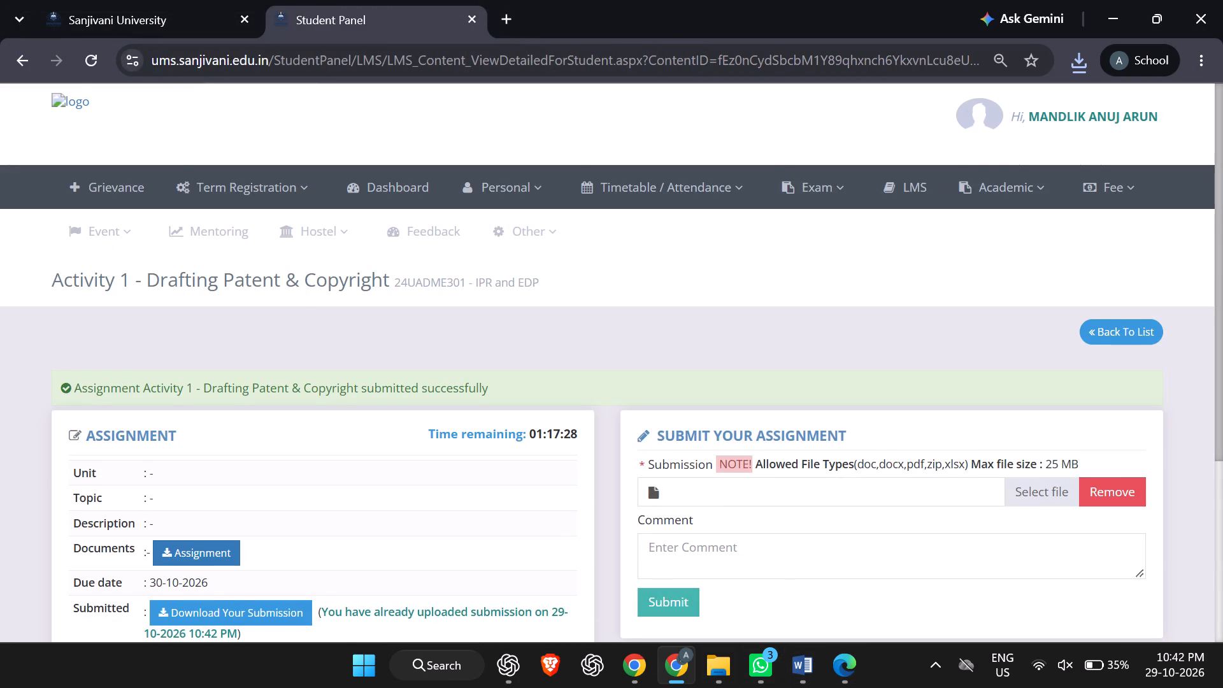
Check Activity 1's submission status in the LMS assignment list for 24UADME301 - IPR and EDP.
{"action": "scroll", "coordinate": [496, 354], "scroll_direction": "up", "scroll_amount": 4}
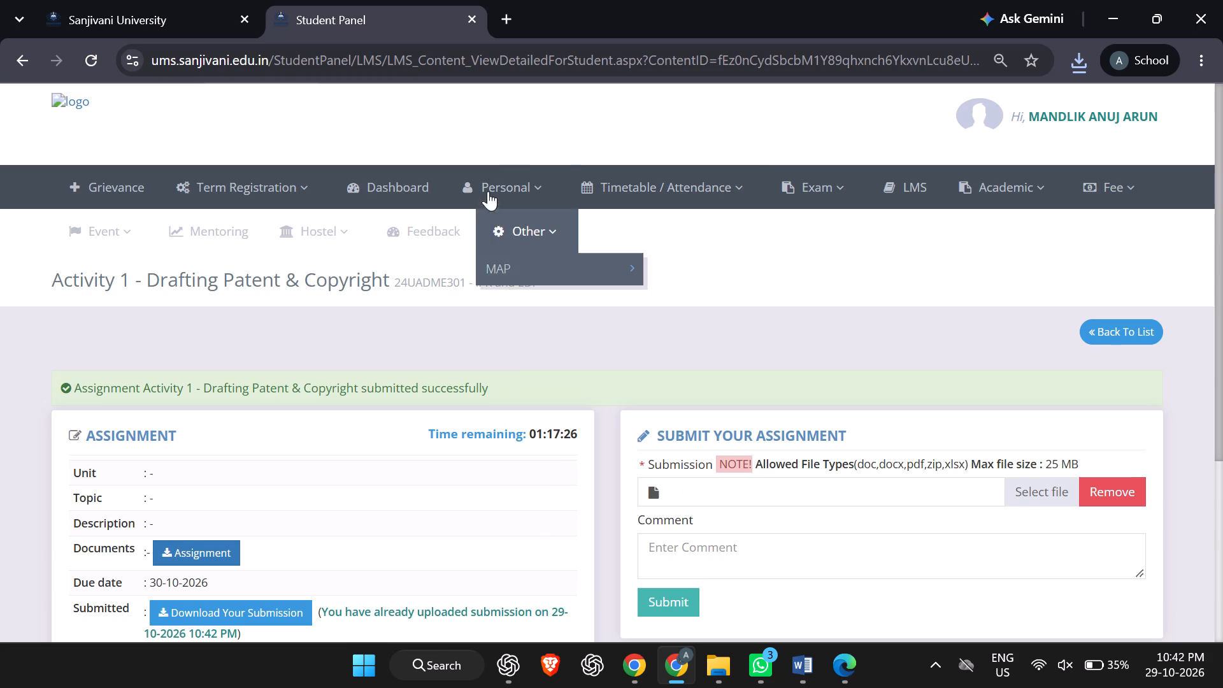
{"action": "left_click", "coordinate": [893, 182]}
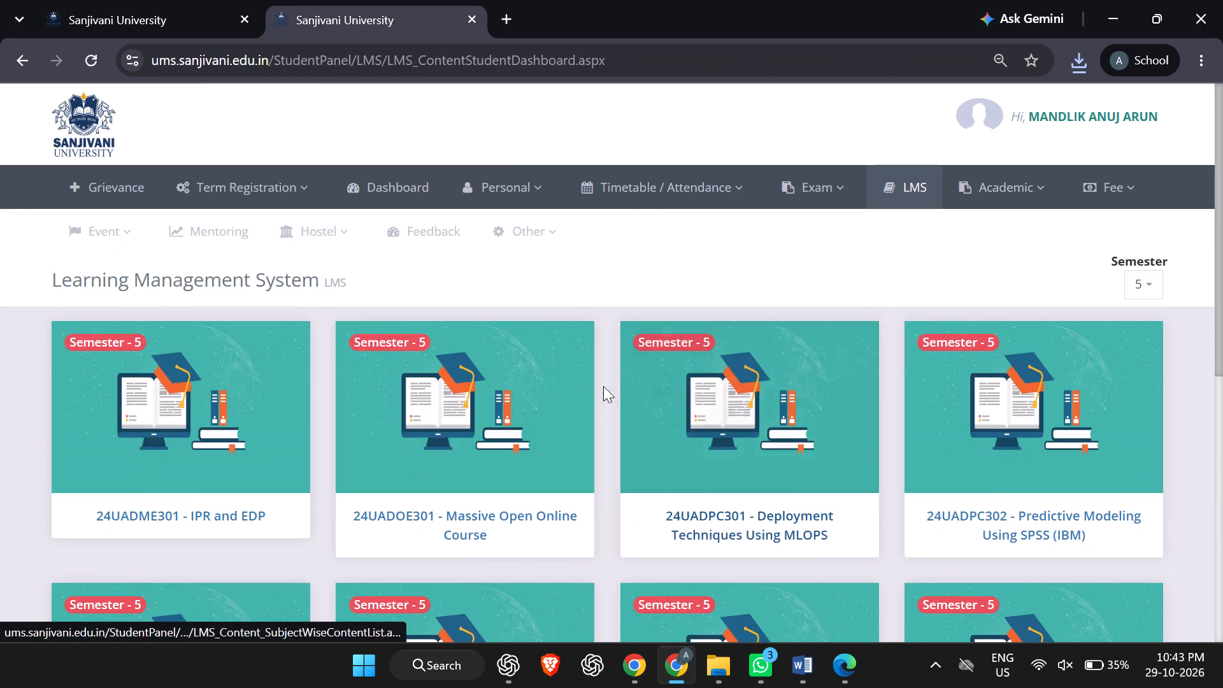
{"action": "left_click", "coordinate": [224, 396]}
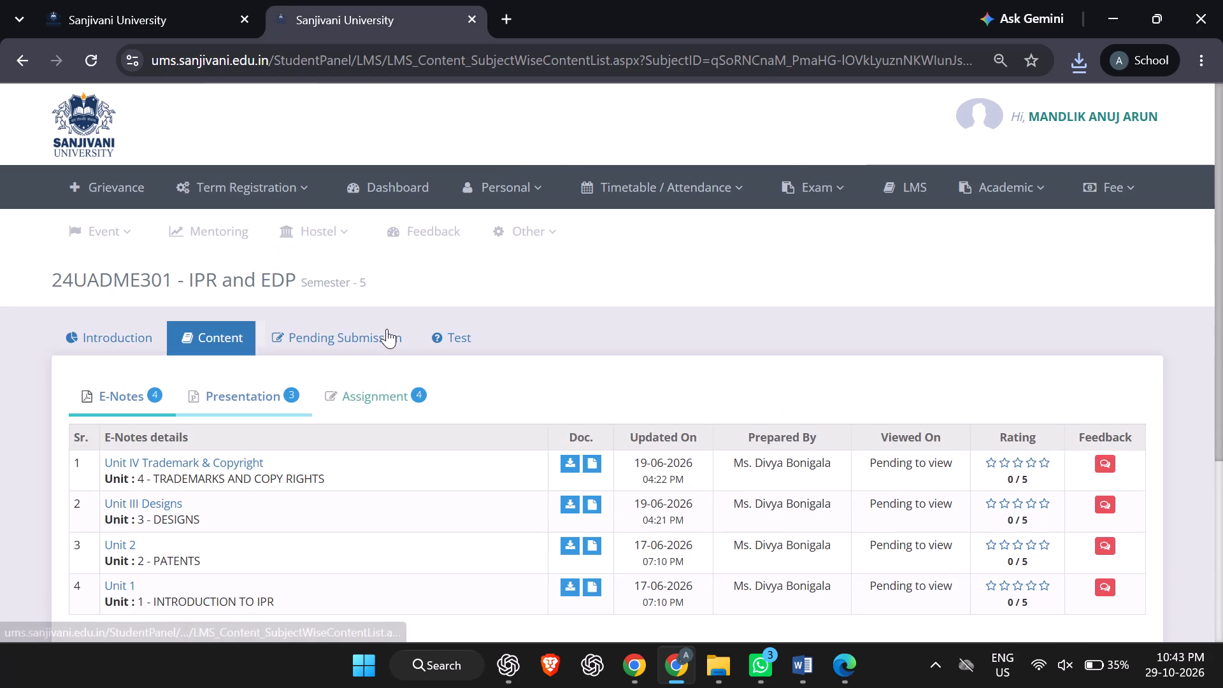
{"action": "left_click", "coordinate": [390, 392]}
{"action": "scroll", "coordinate": [506, 486], "scroll_direction": "down", "scroll_amount": 1}
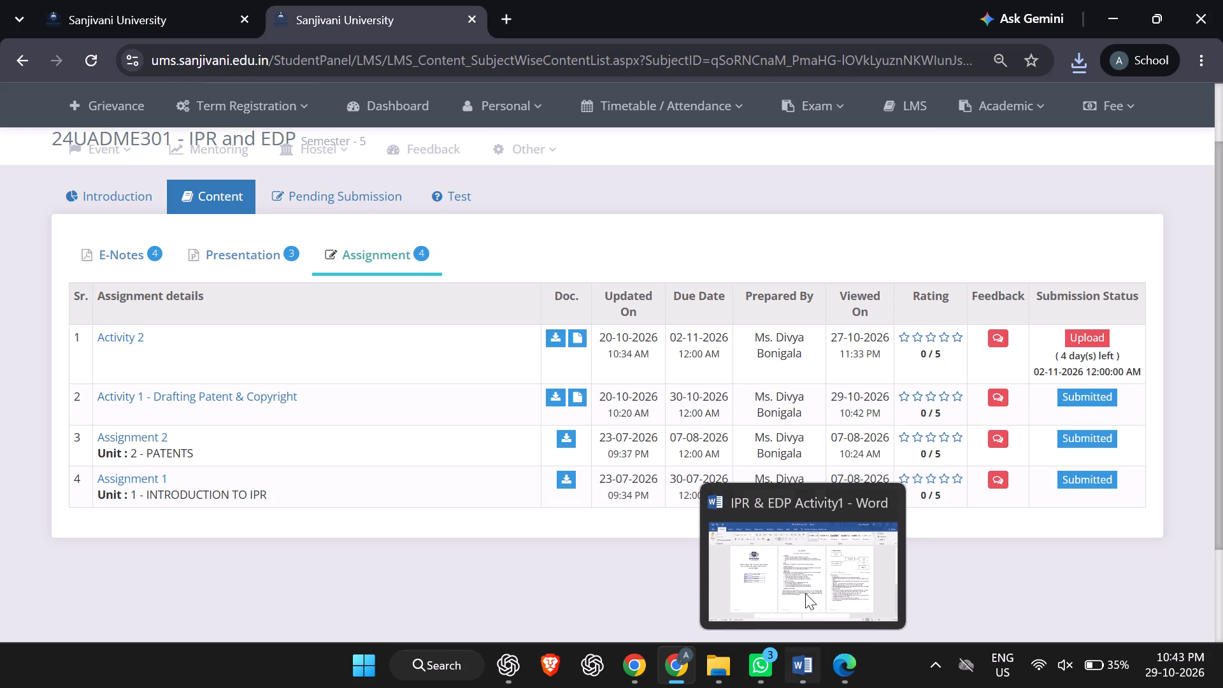
In Word, start saving the IPR & EDP Activity1 report as PDF in Downloads to copy the exported PDF's file name, and cancel the save.
{"action": "left_click", "coordinate": [805, 588]}
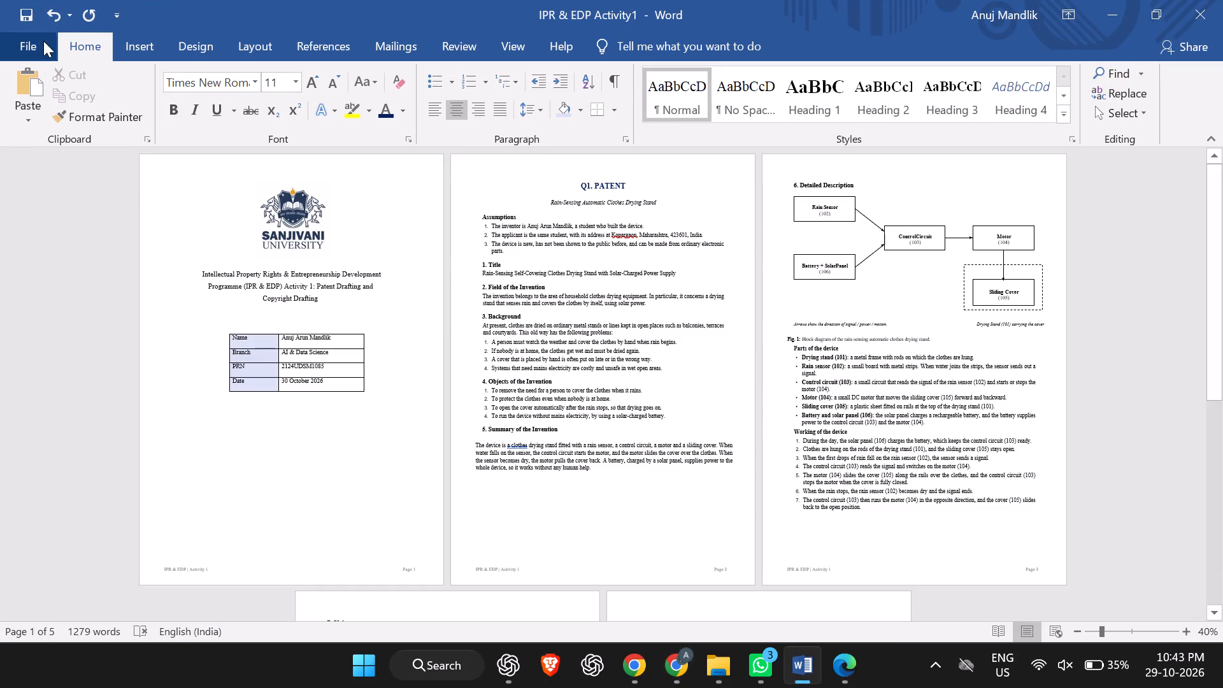
{"action": "left_click", "coordinate": [43, 41]}
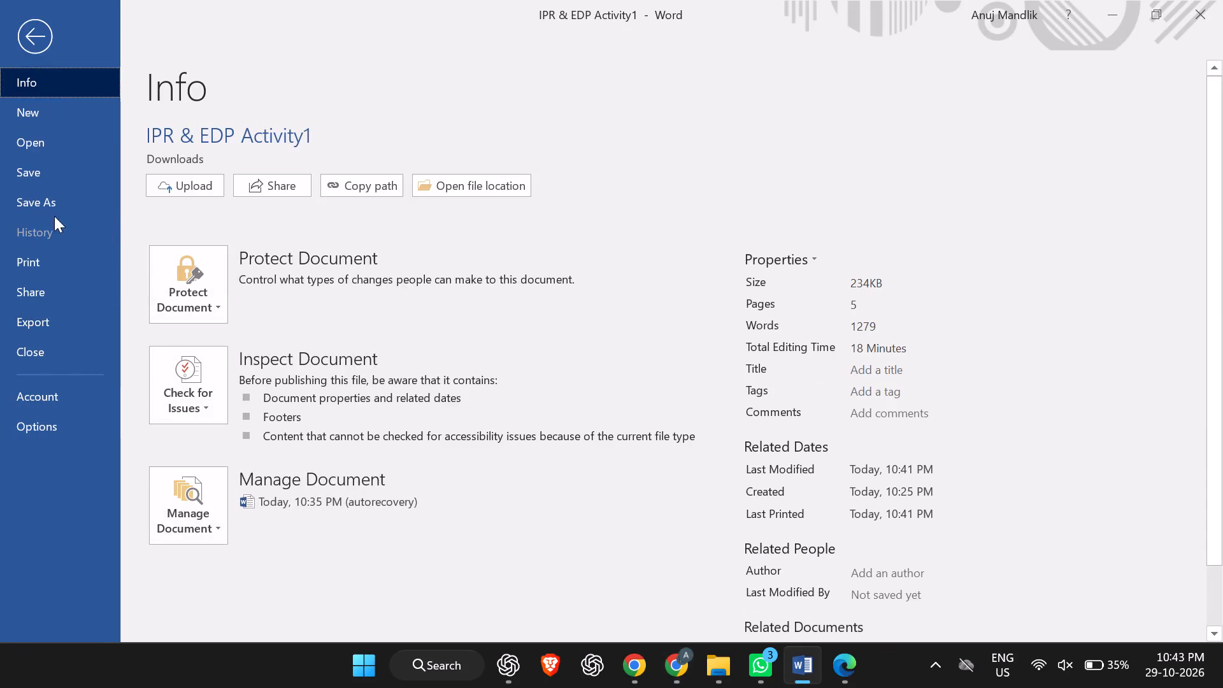
{"action": "left_click", "coordinate": [54, 204]}
{"action": "left_click", "coordinate": [222, 383]}
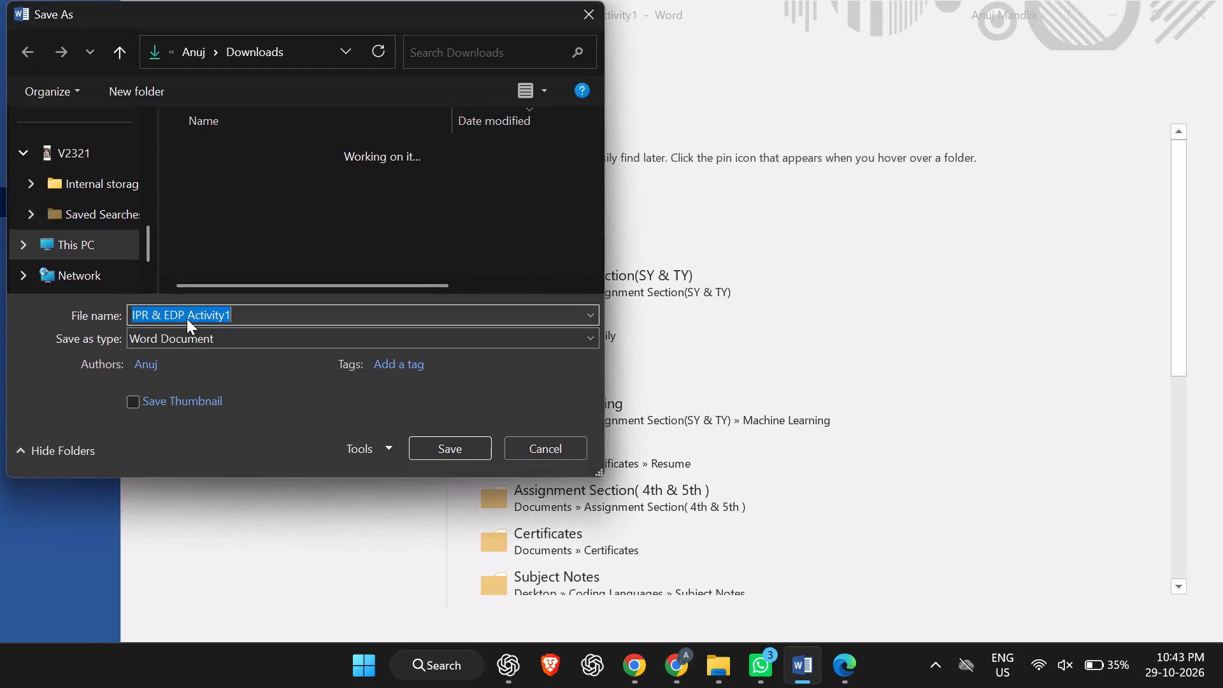
{"action": "scroll", "coordinate": [106, 180], "scroll_direction": "up", "scroll_amount": 7}
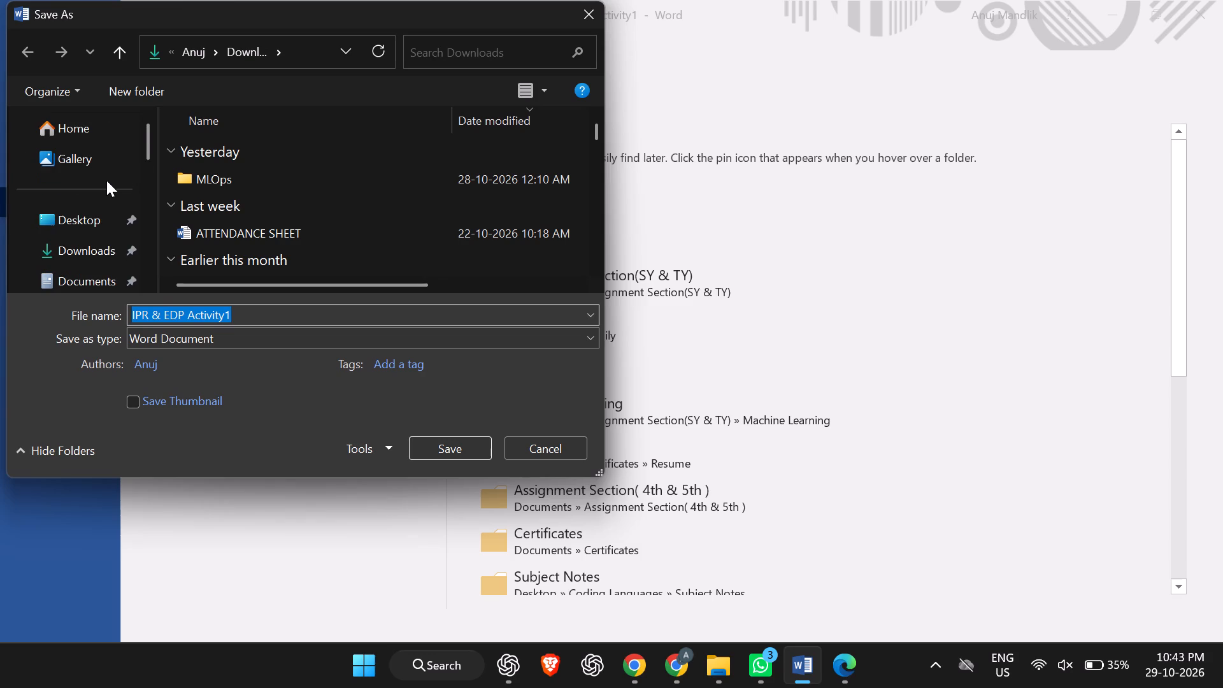
{"action": "left_click", "coordinate": [104, 236]}
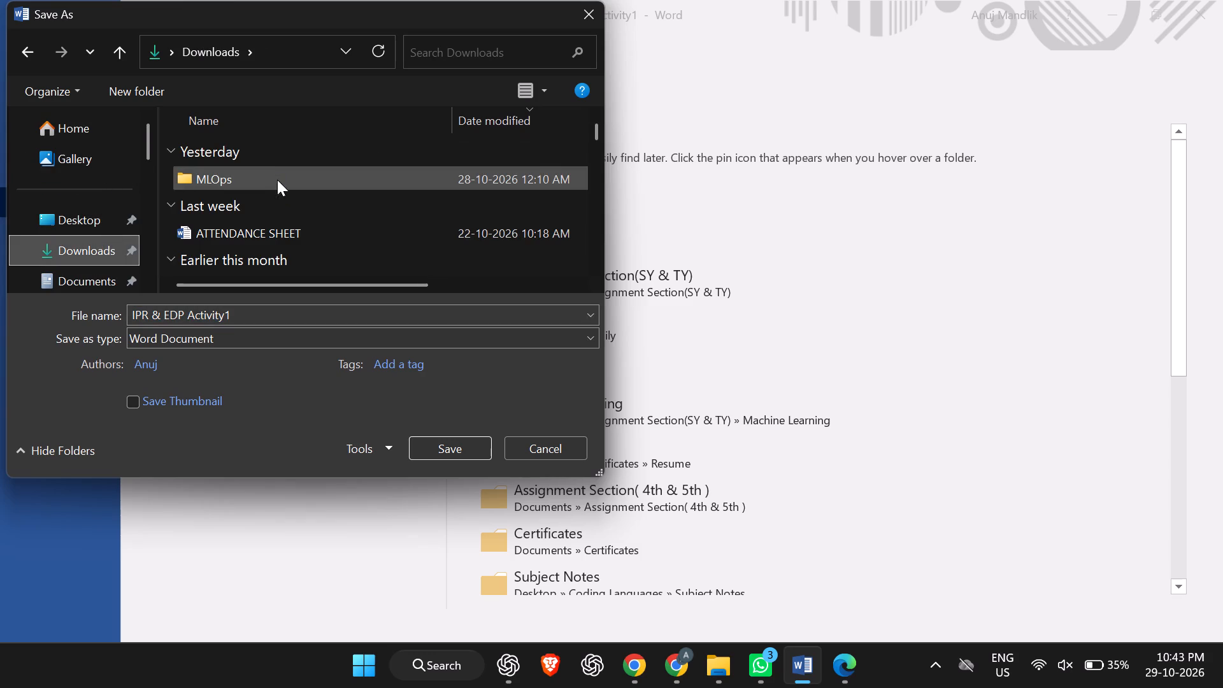
{"action": "left_click", "coordinate": [271, 338]}
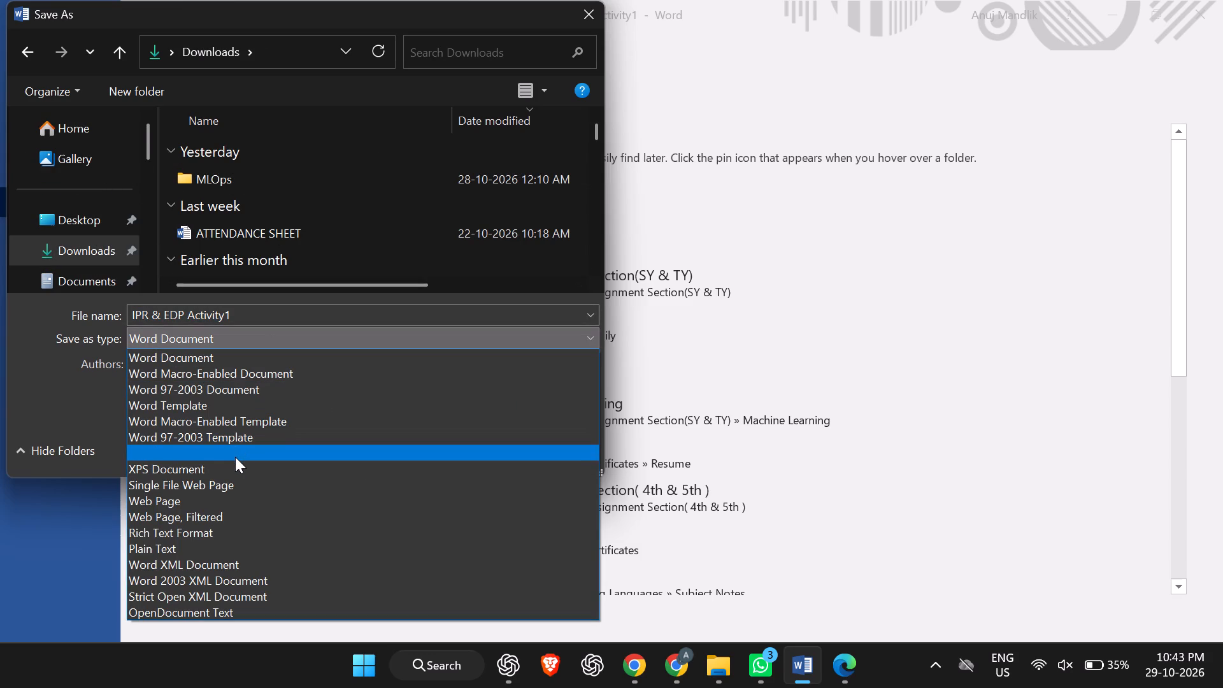
{"action": "left_click", "coordinate": [235, 457]}
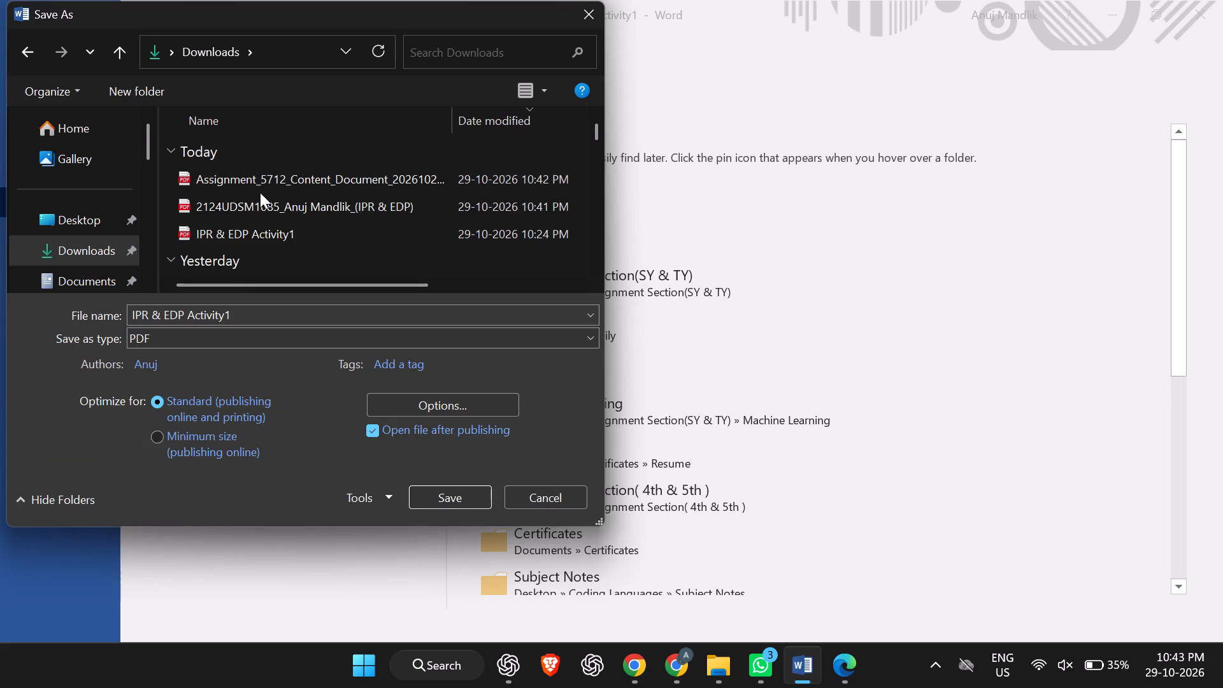
{"action": "left_click", "coordinate": [278, 202]}
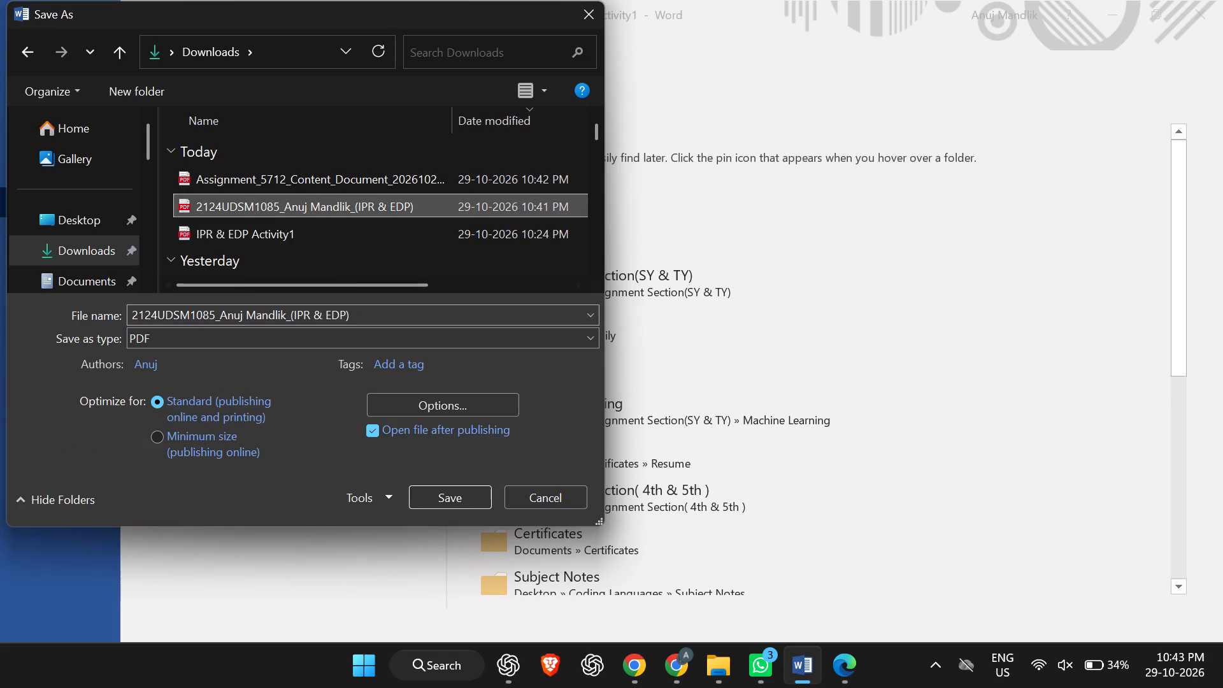
{"action": "left_click", "coordinate": [387, 318]}
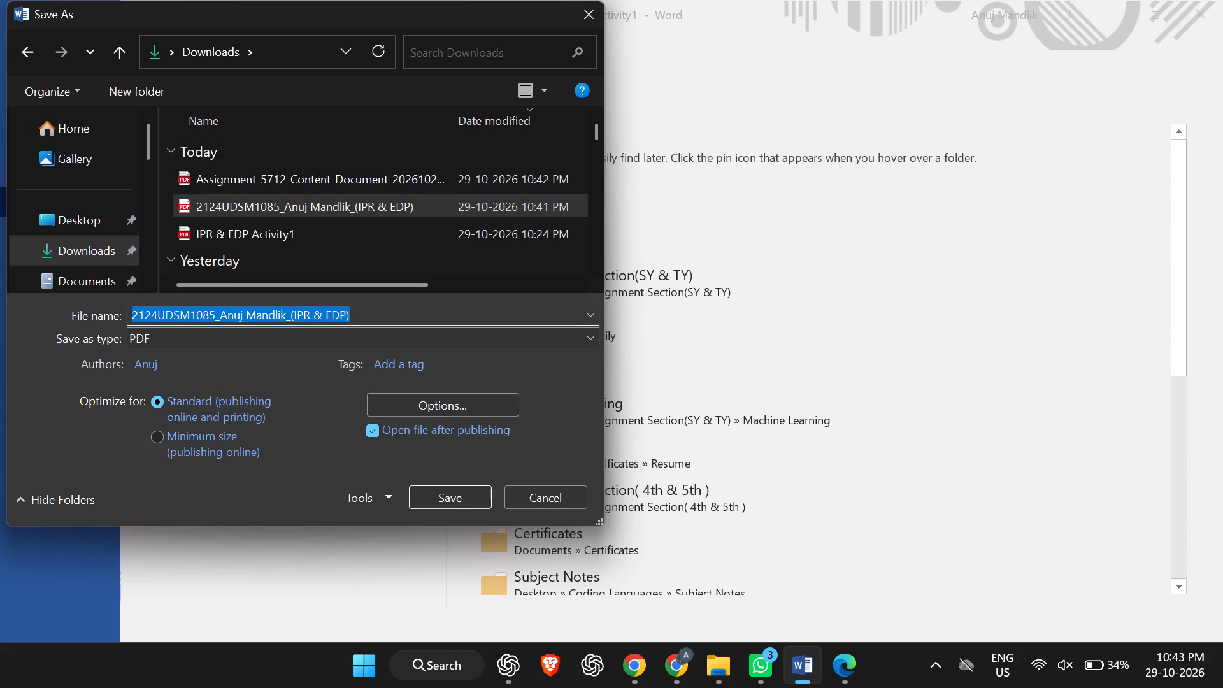
{"action": "key", "text": "ctrl+x"}
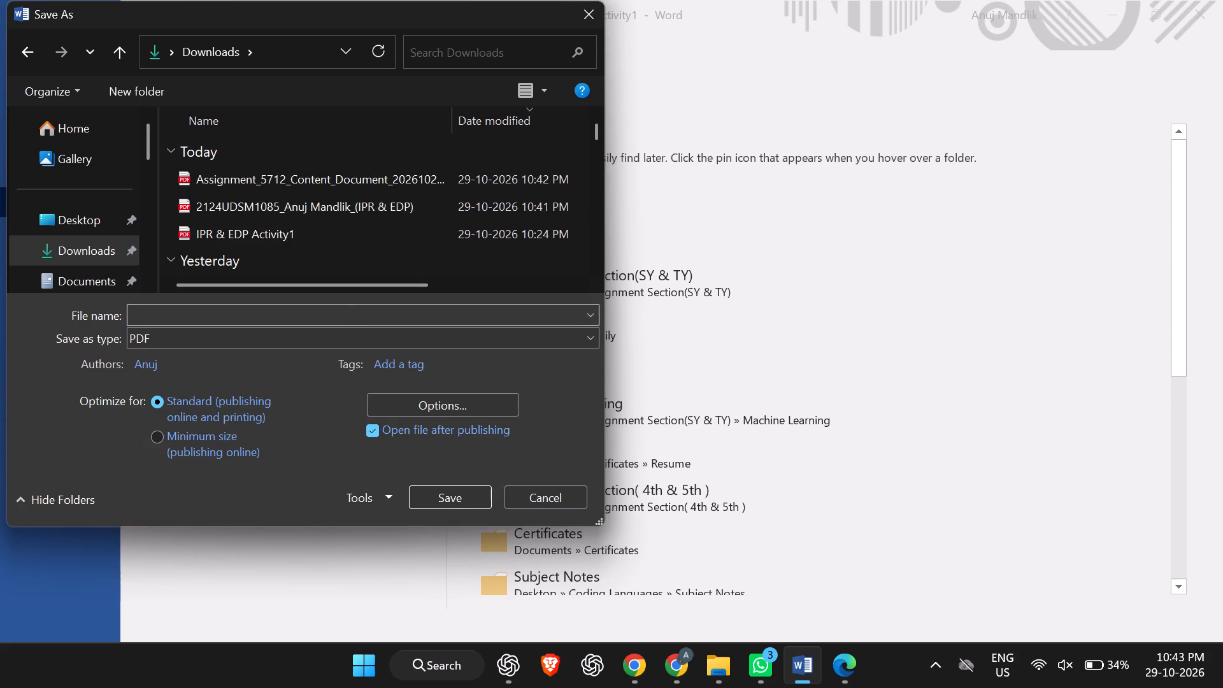
{"action": "key", "text": "ctrl+z"}
{"action": "key", "text": "ctrl+z"}
{"action": "key", "text": "ctrl+z"}
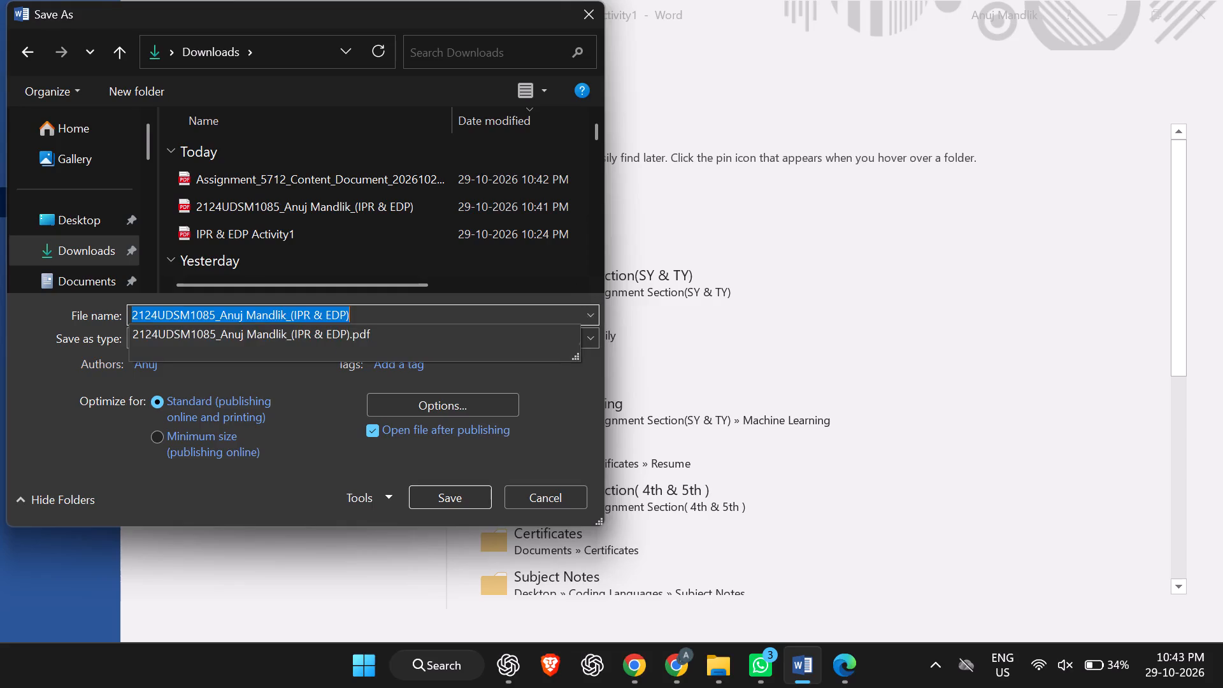
{"action": "key", "text": "ctrl+z"}
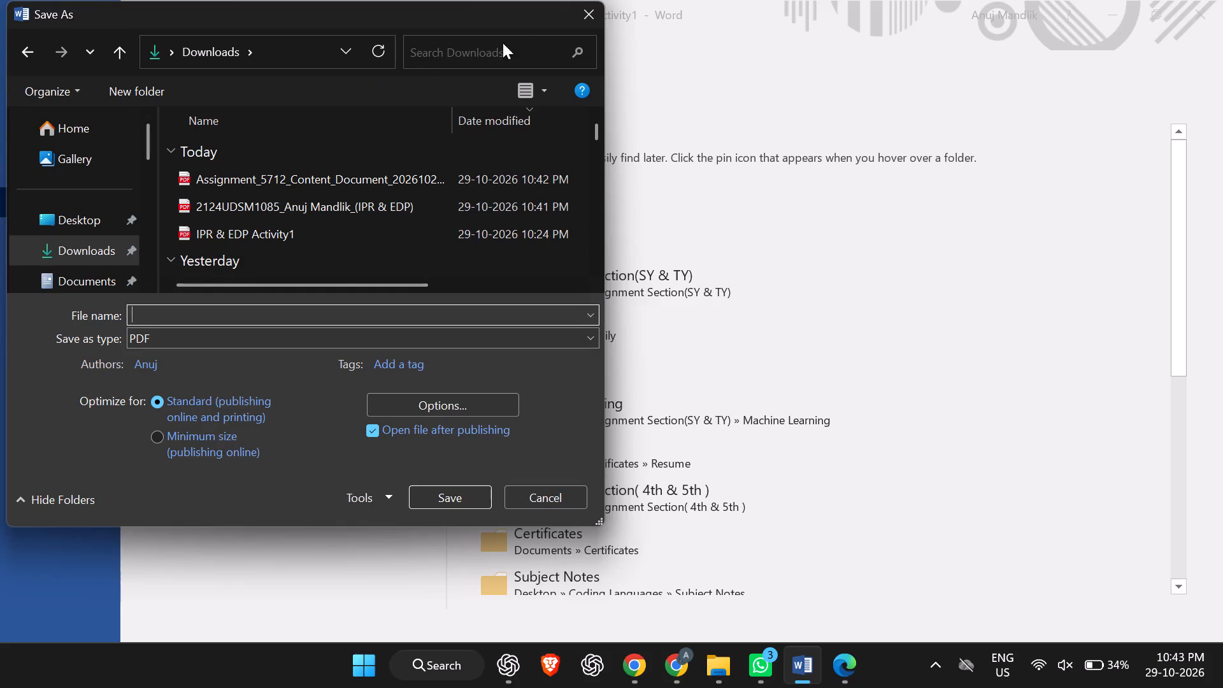
{"action": "left_click", "coordinate": [578, 17]}
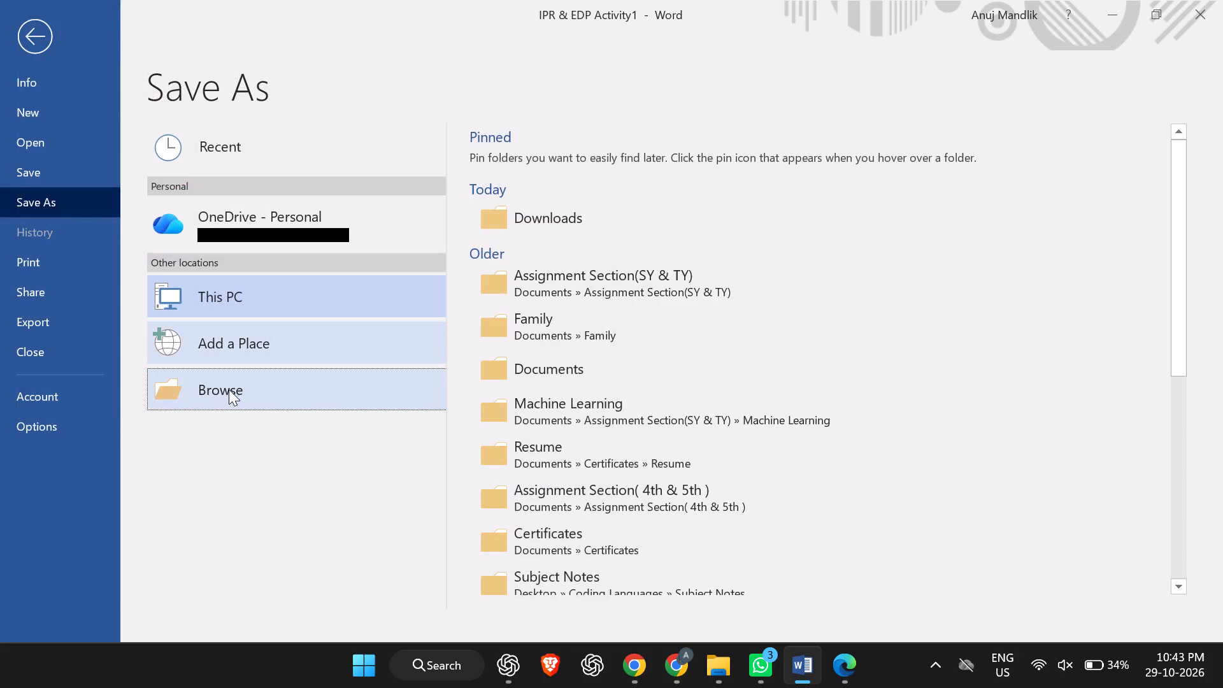
Save the report as a Word Document in Documents > Assignment Section(SY & TY) > Machine Learning under the copied PRN-and-name file name, and close Word.
{"action": "left_click", "coordinate": [229, 389]}
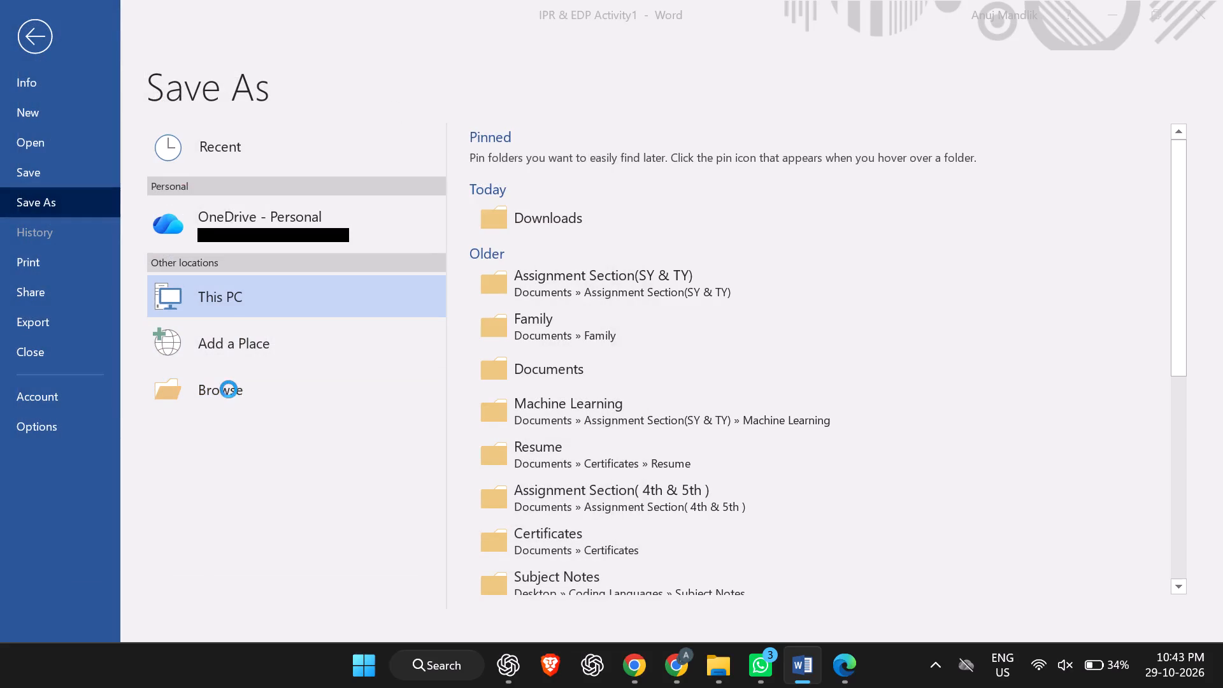
{"action": "scroll", "coordinate": [99, 209], "scroll_direction": "up", "scroll_amount": 4}
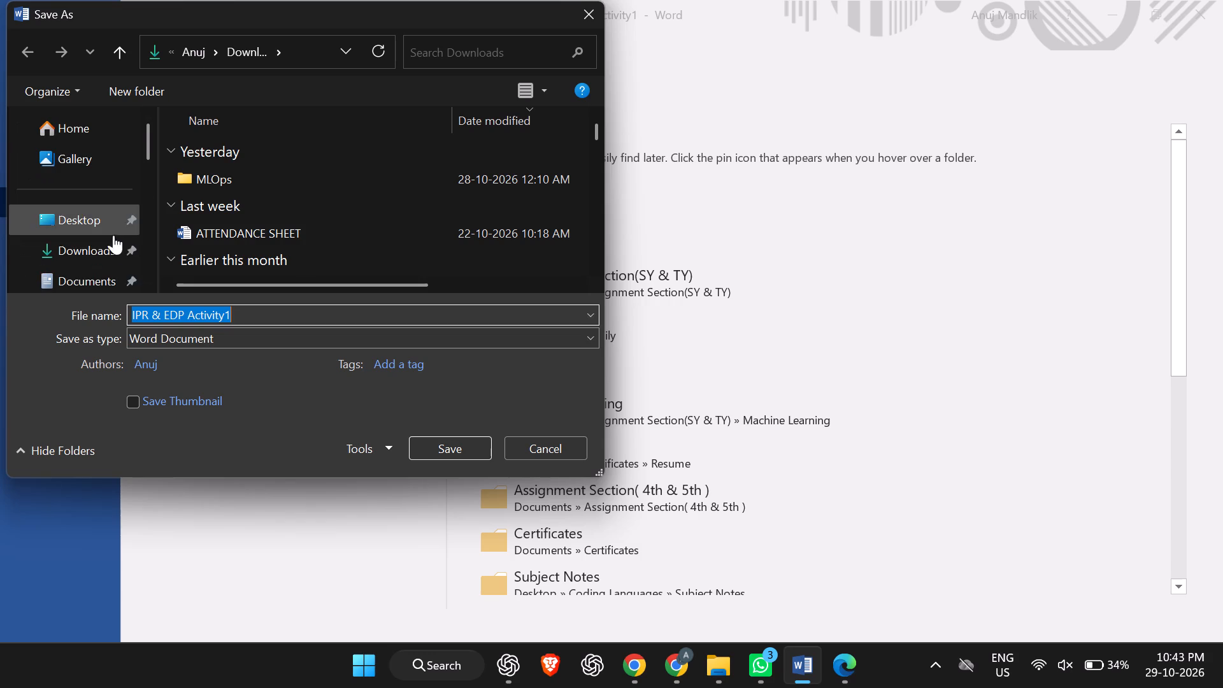
{"action": "left_click", "coordinate": [108, 271]}
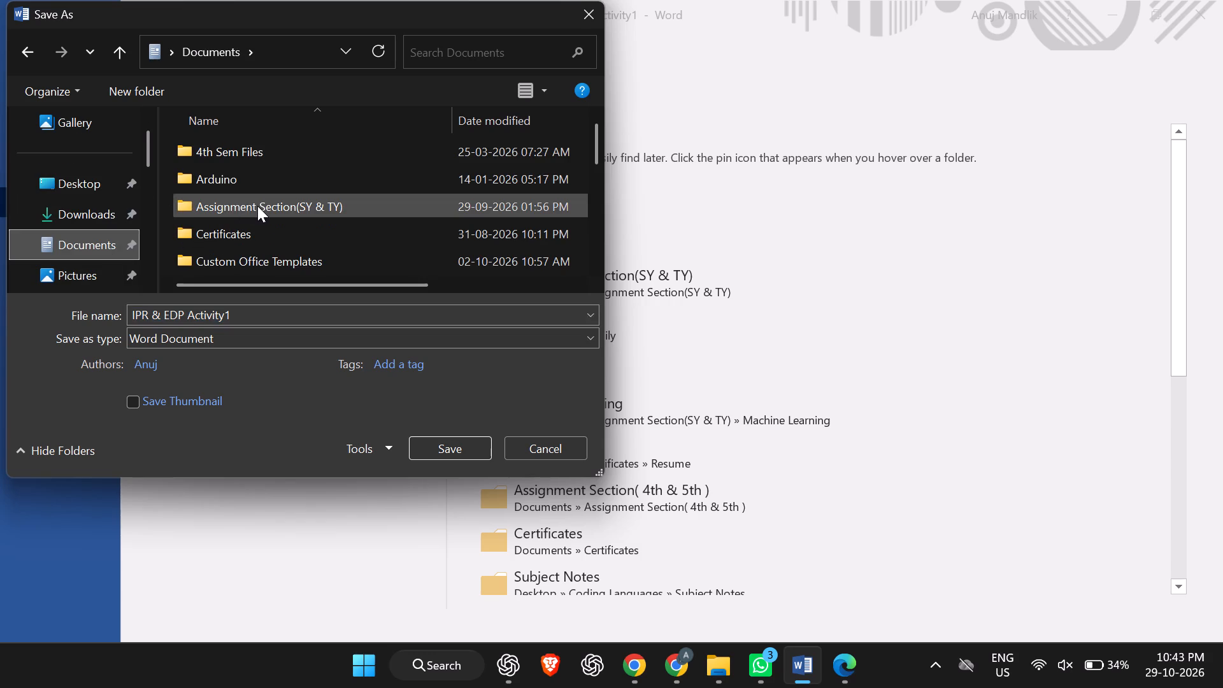
{"action": "double_click", "coordinate": [257, 206]}
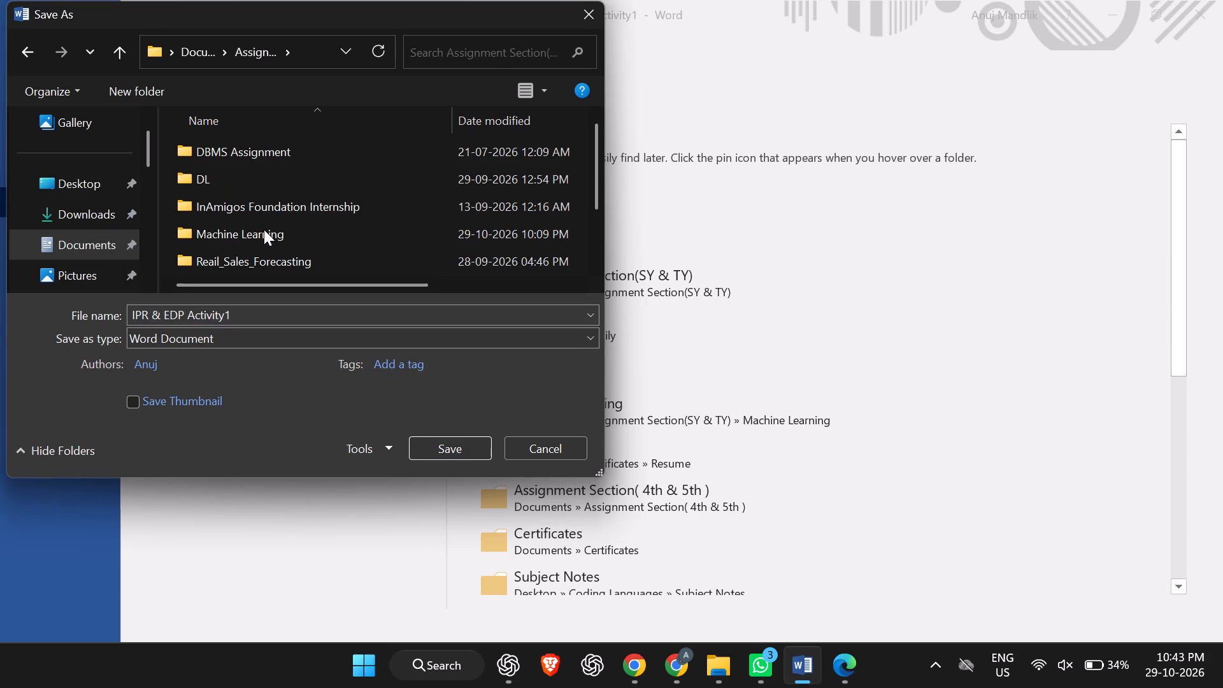
{"action": "double_click", "coordinate": [264, 230]}
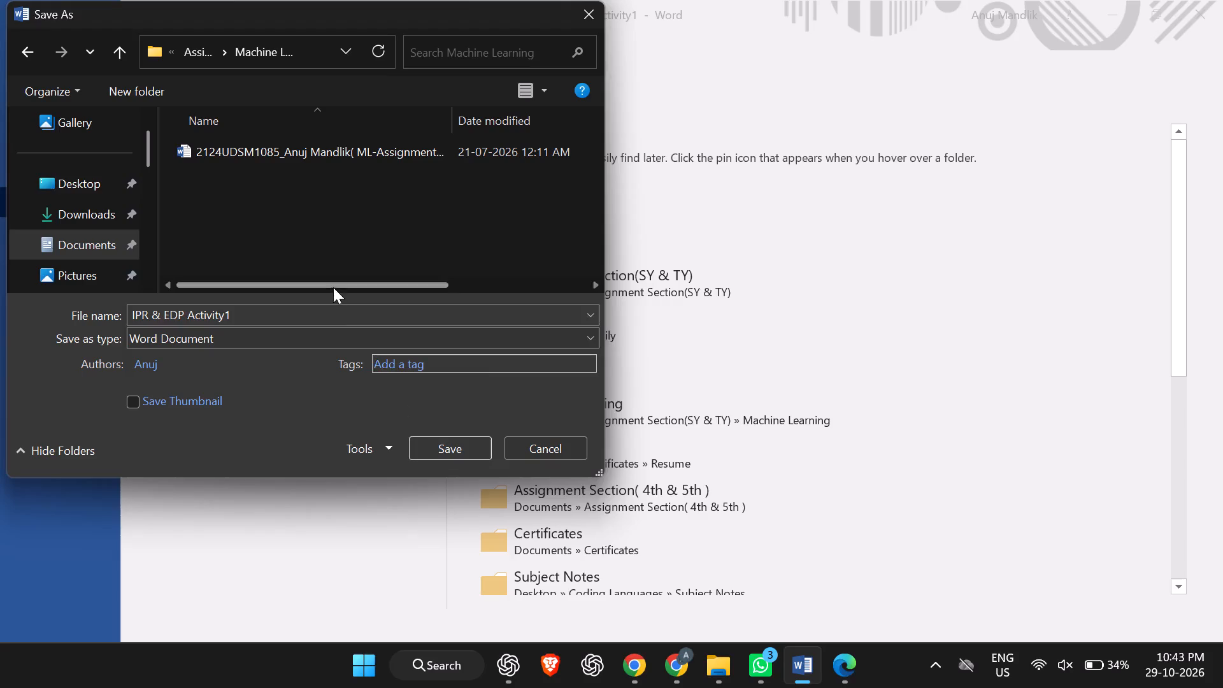
{"action": "left_click", "coordinate": [351, 316]}
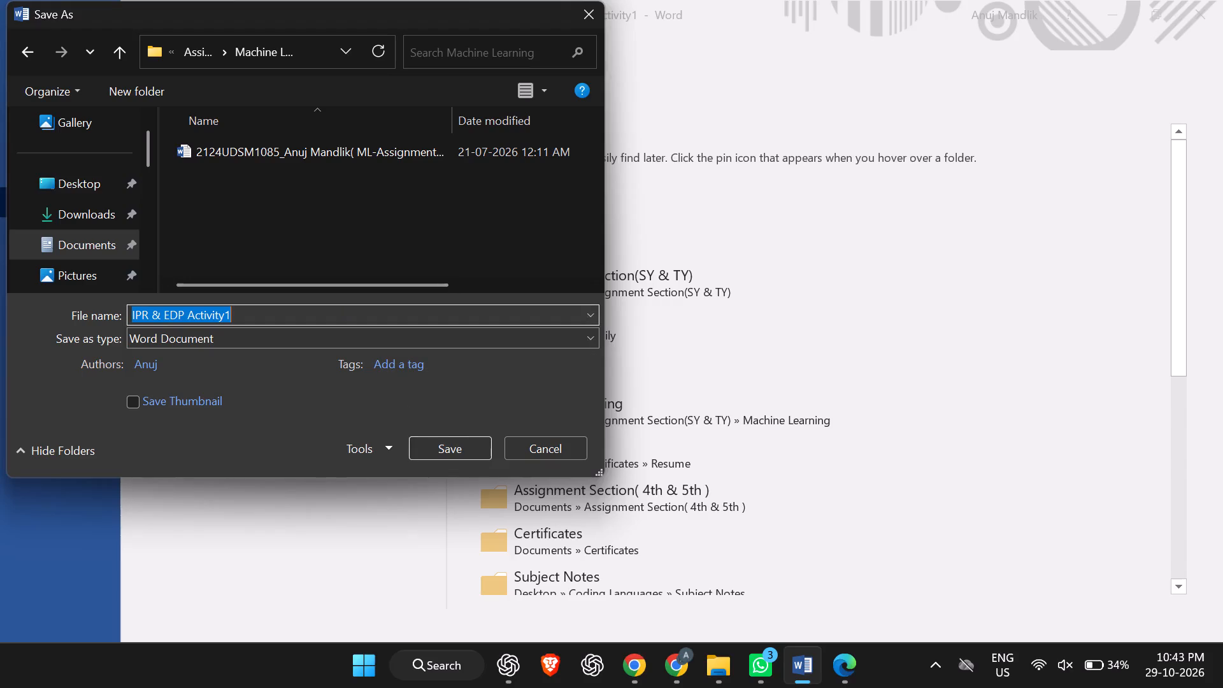
{"action": "key", "text": "ctrl+v"}
{"action": "left_click", "coordinate": [456, 448]}
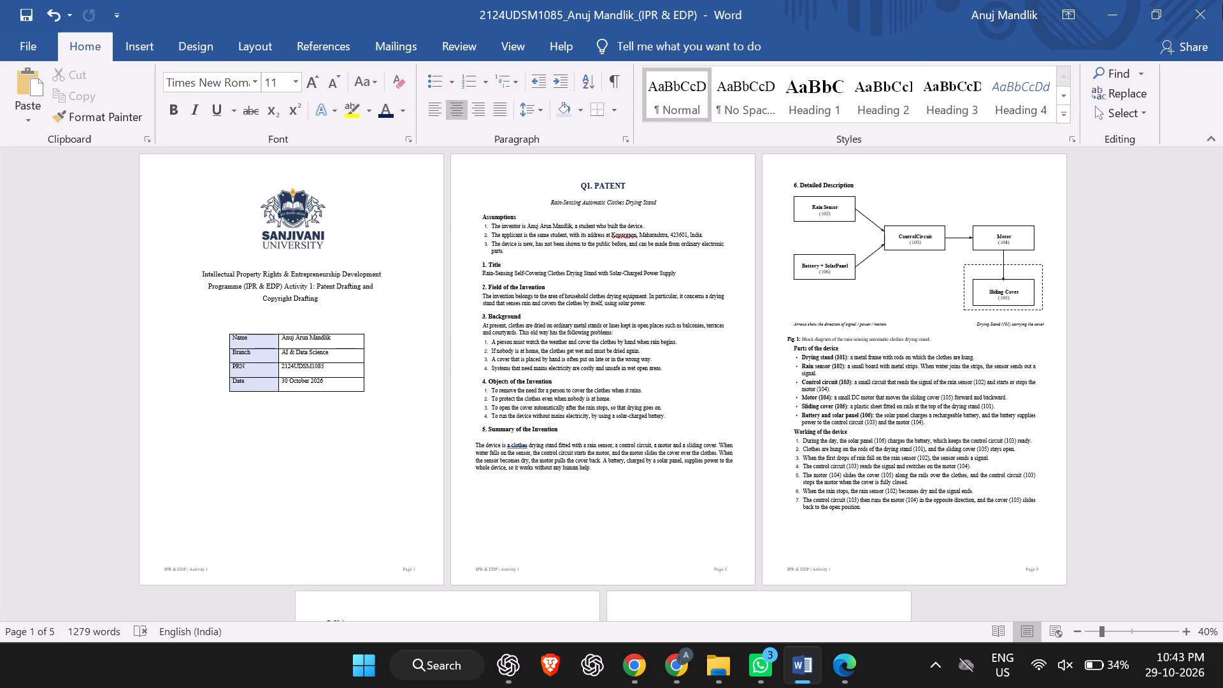
{"action": "left_click", "coordinate": [1222, 4]}
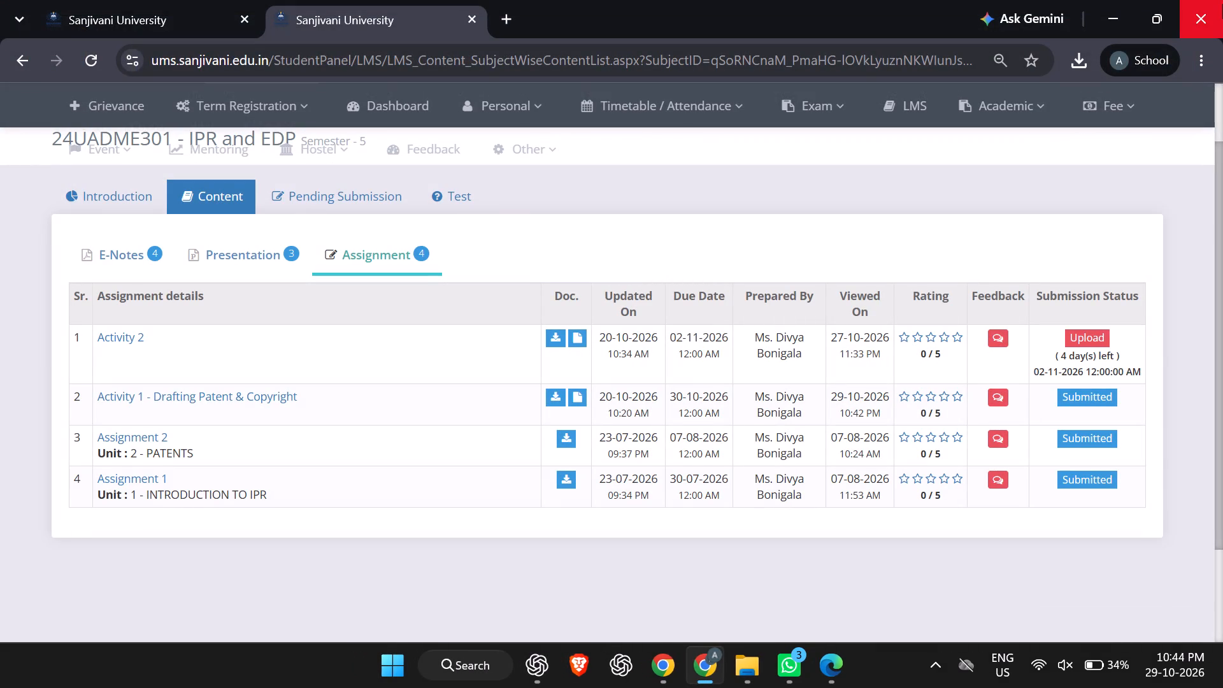
Compare the two open Sanjivani University LMS tabs in Chrome and close the second one.
{"action": "left_click", "coordinate": [178, 0]}
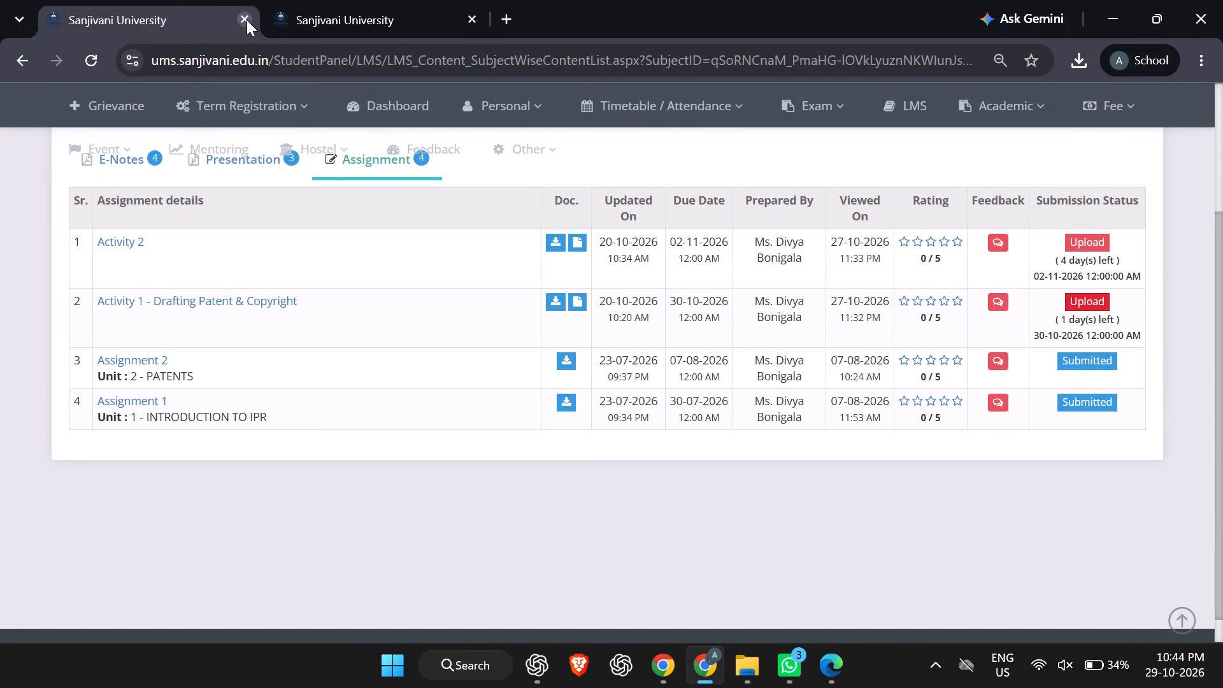
{"action": "left_click", "coordinate": [309, 8]}
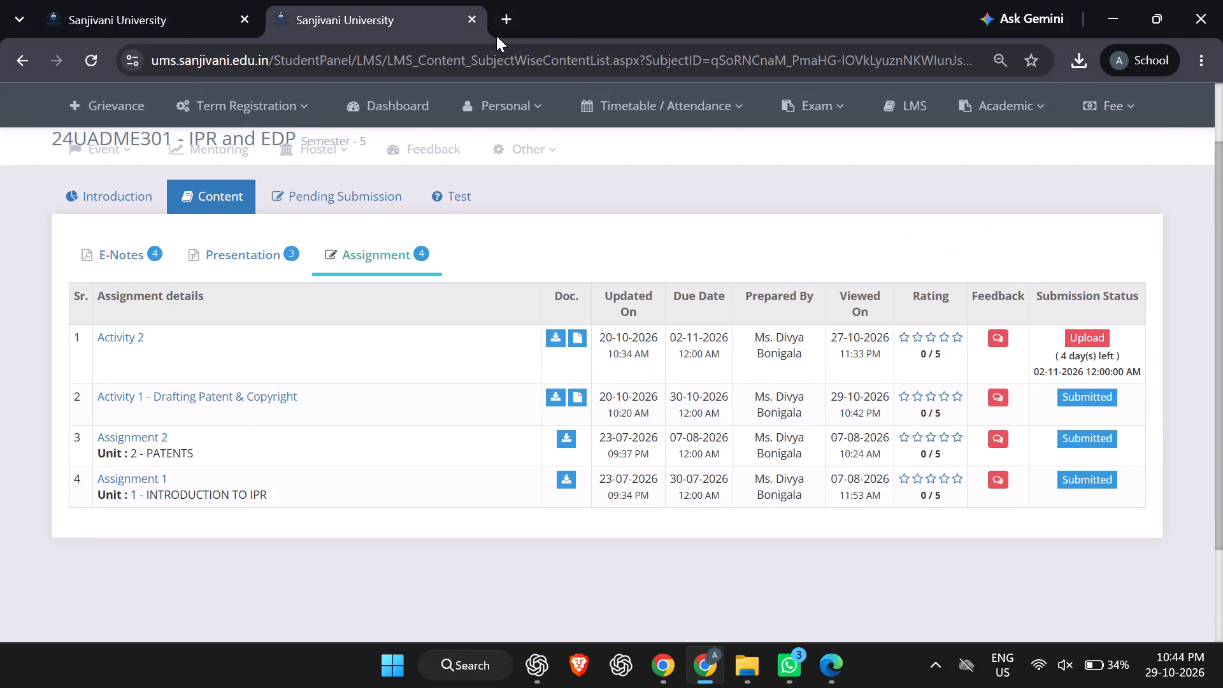
{"action": "left_click", "coordinate": [471, 22]}
Reload the 24UADME301 - IPR and EDP content page and recheck Activity 1's submission status in its assignment list.
{"action": "scroll", "coordinate": [664, 384], "scroll_direction": "up", "scroll_amount": 5}
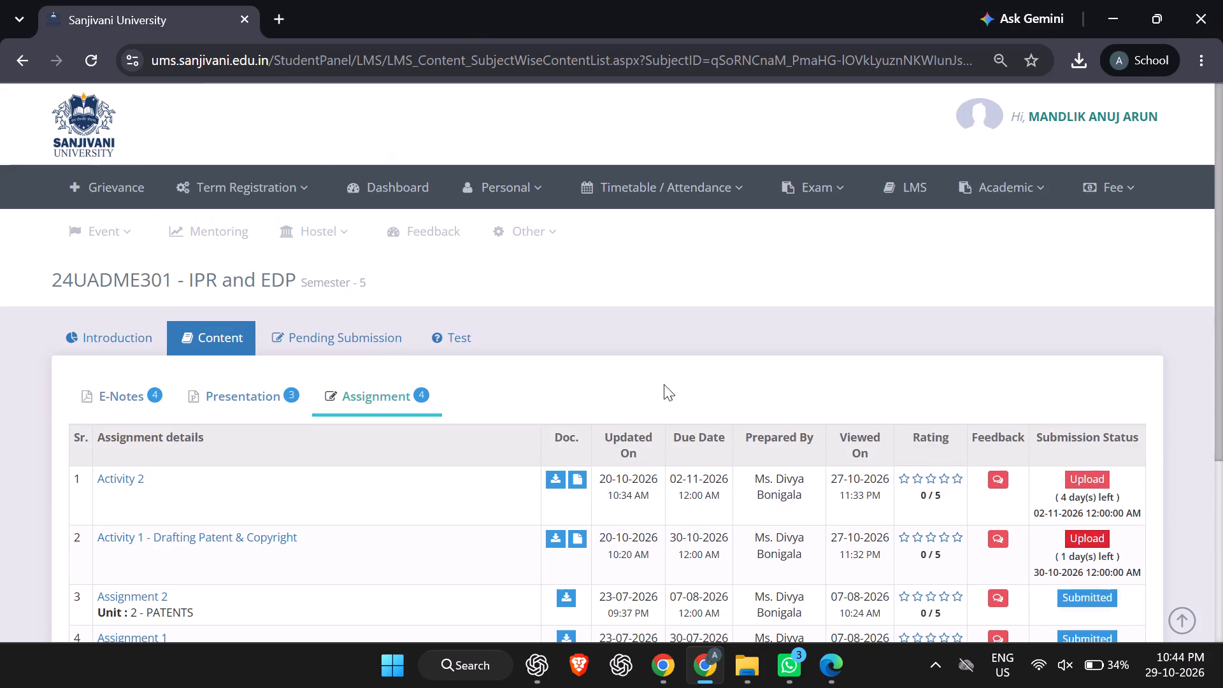
{"action": "scroll", "coordinate": [597, 576], "scroll_direction": "down", "scroll_amount": 1}
{"action": "scroll", "coordinate": [493, 491], "scroll_direction": "up", "scroll_amount": 1}
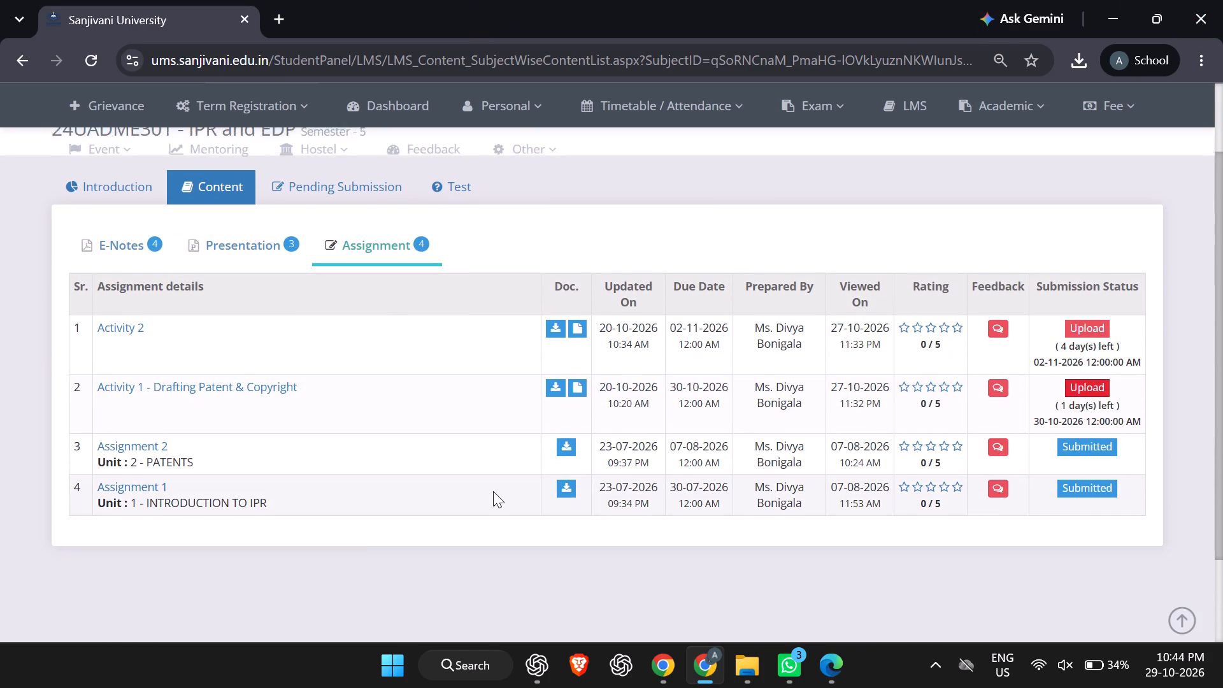
{"action": "scroll", "coordinate": [493, 491], "scroll_direction": "up", "scroll_amount": 1}
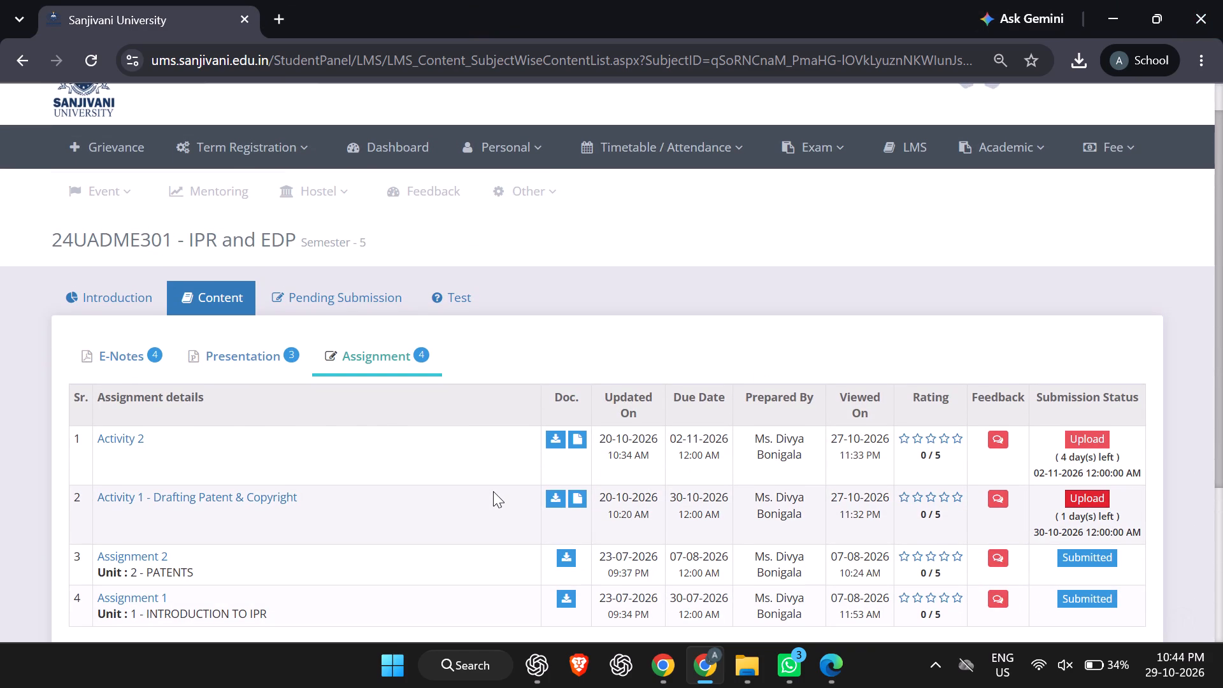
{"action": "scroll", "coordinate": [385, 525], "scroll_direction": "down", "scroll_amount": 1}
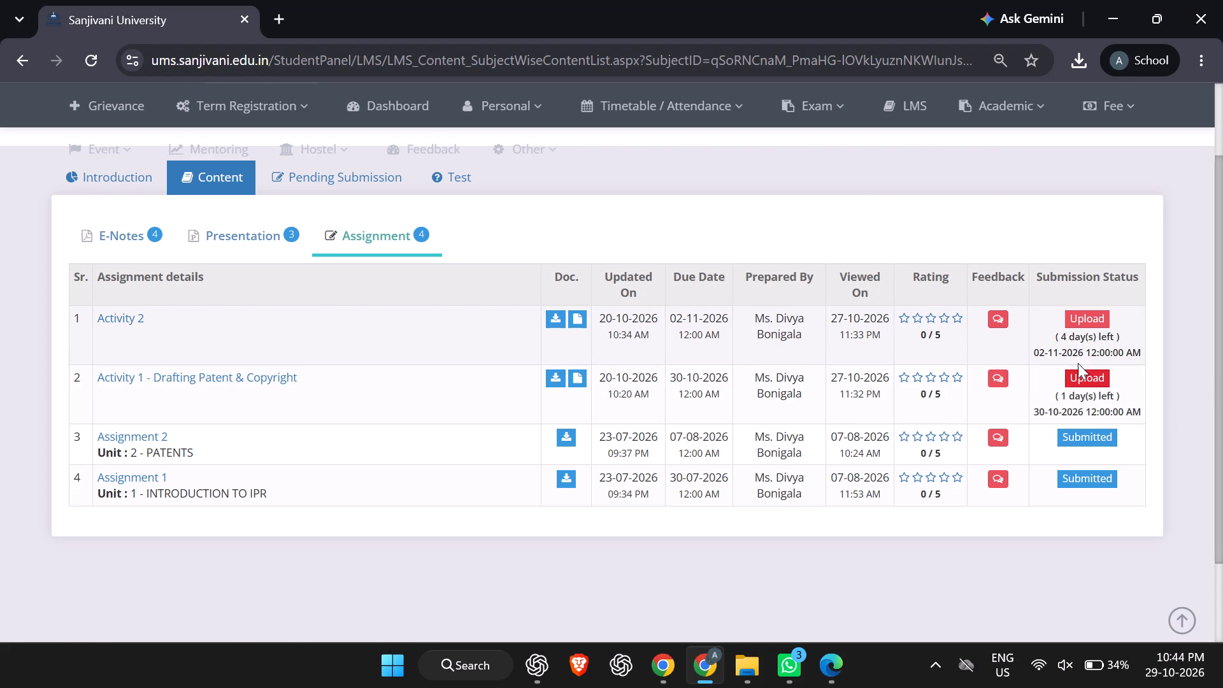
{"action": "left_click", "coordinate": [100, 62]}
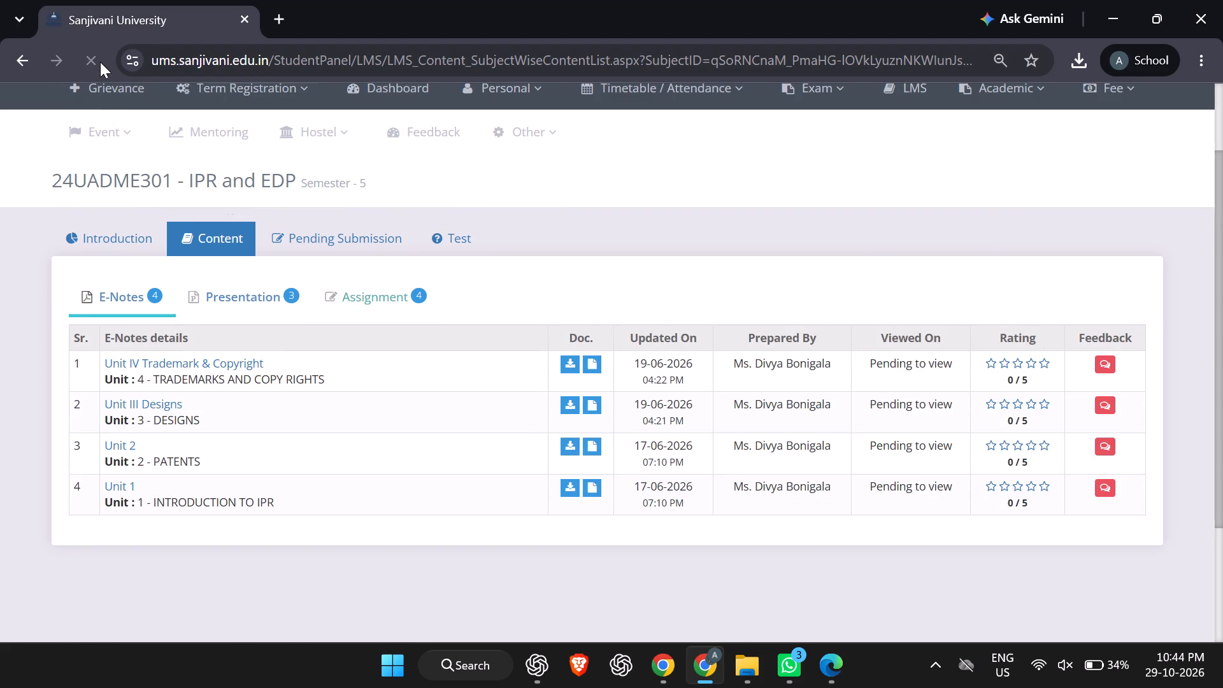
{"action": "left_click", "coordinate": [363, 297]}
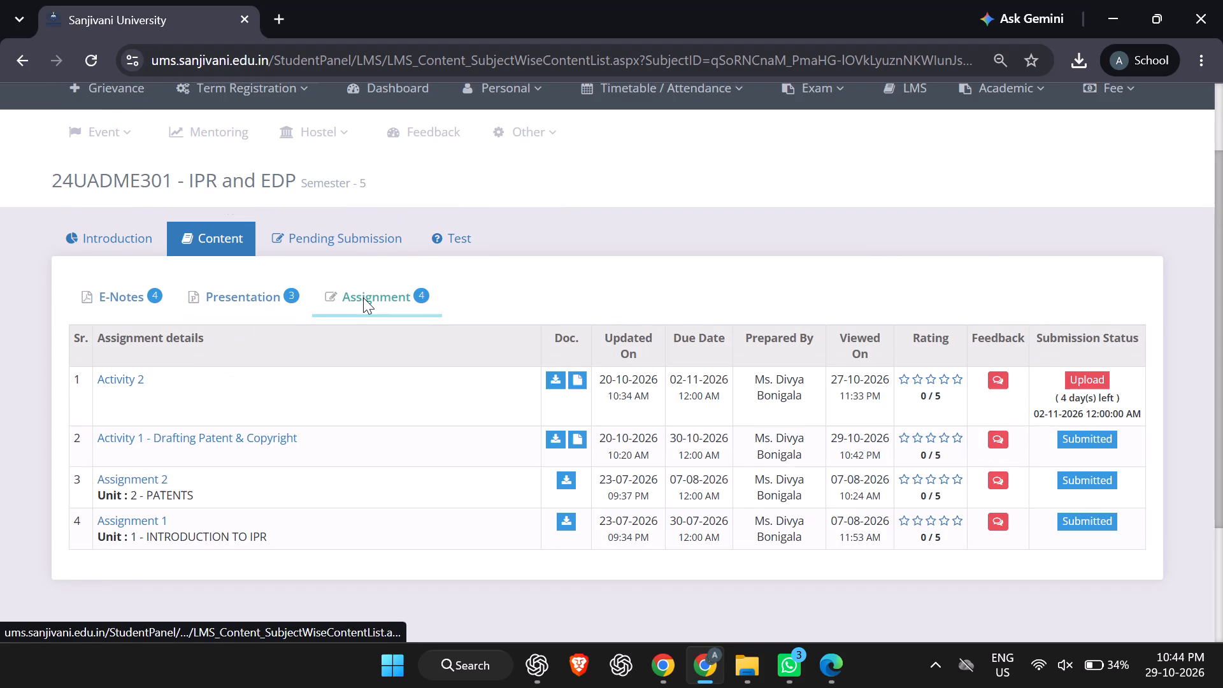
Close the LMS browser window, the exported PDF in Edge and the Downloads folder window.
{"action": "left_click", "coordinate": [1198, 20]}
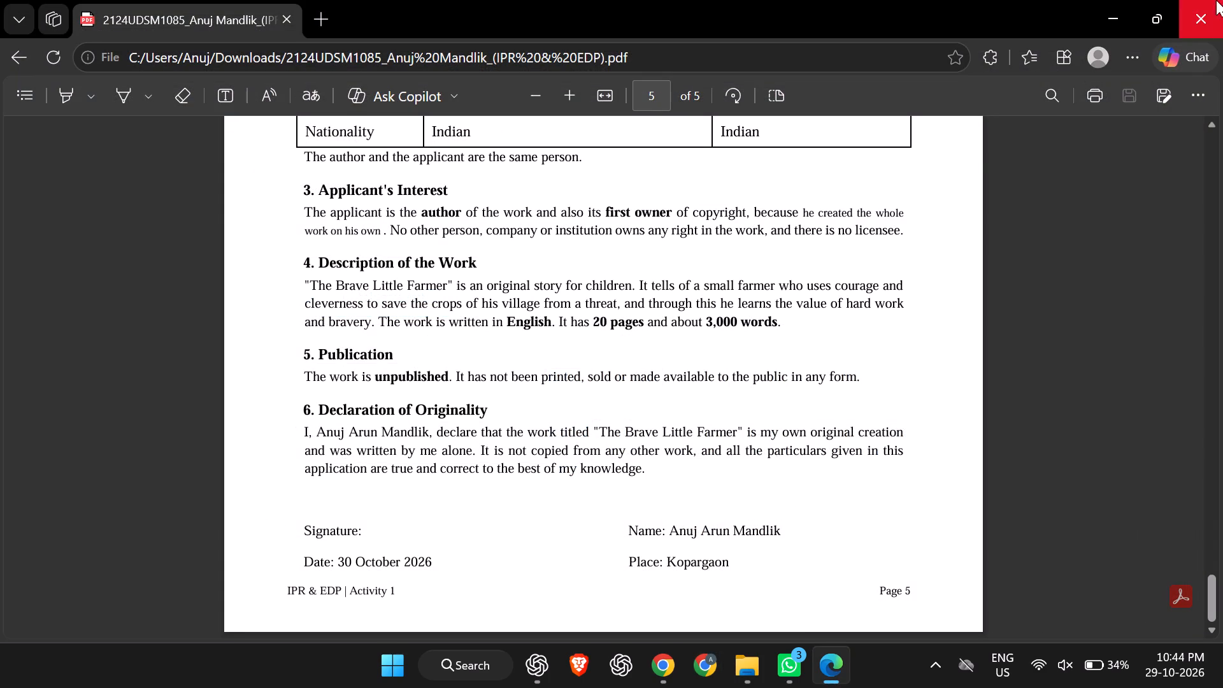
{"action": "left_click", "coordinate": [1222, 0]}
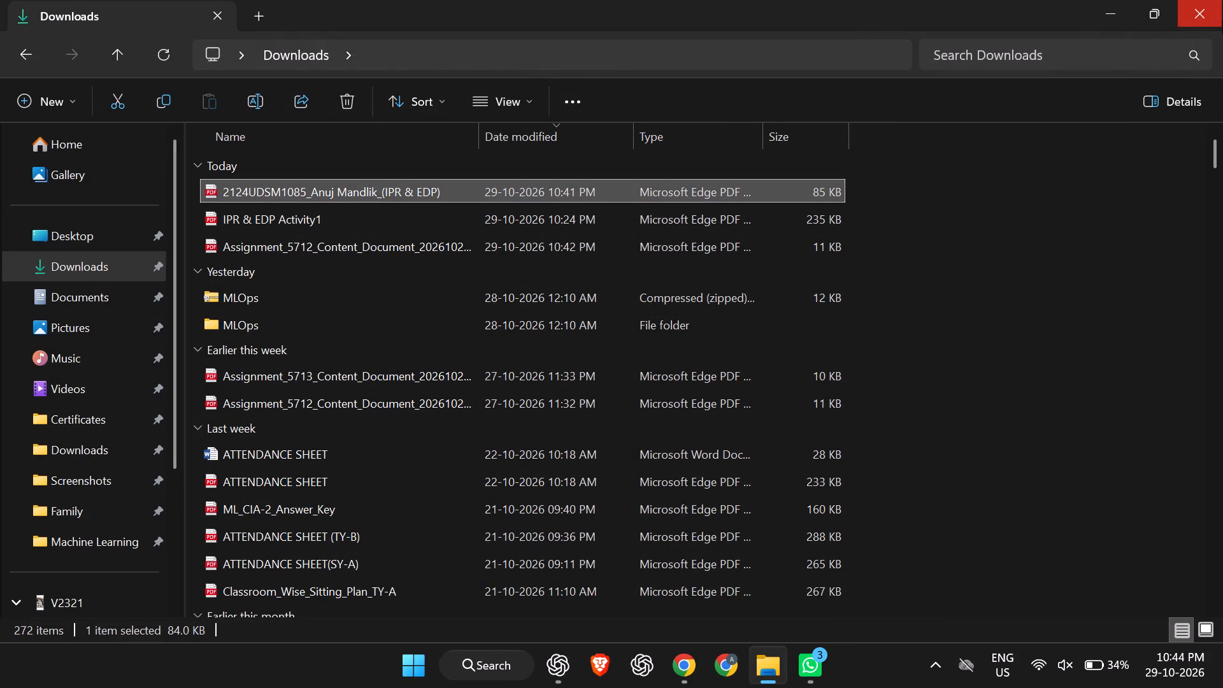
{"action": "left_click", "coordinate": [1222, 0]}
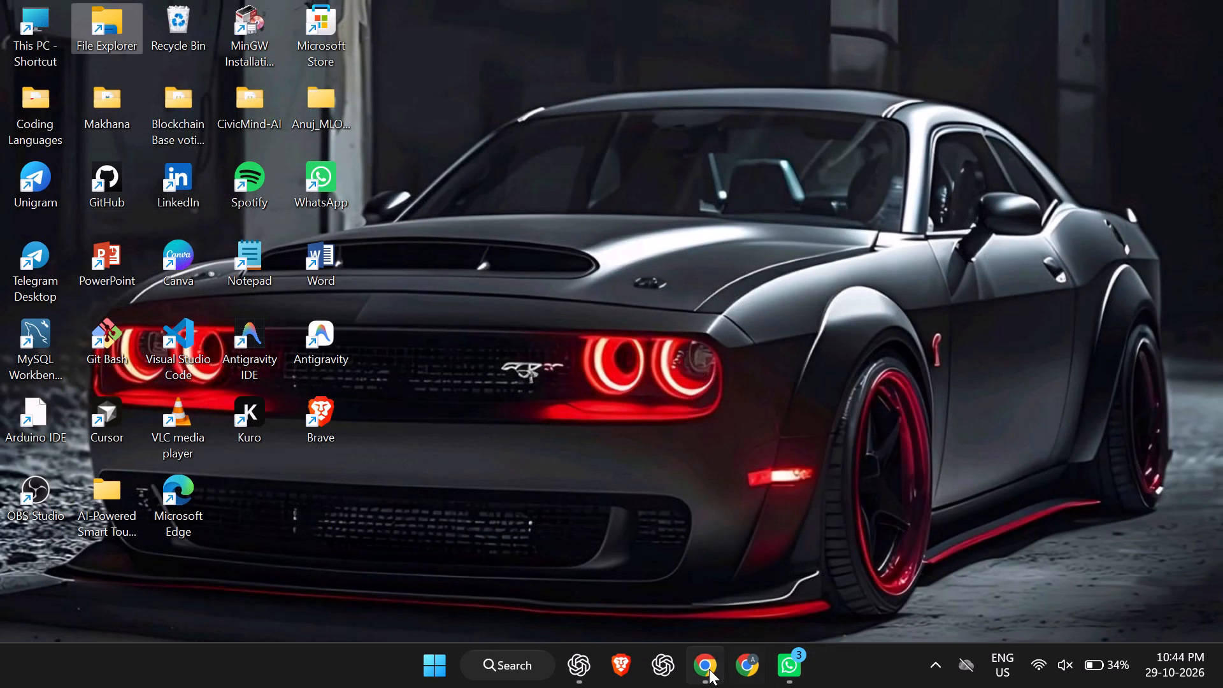
Bring up the Chrome window with the university logo search, and open Chrome with the School profile.
{"action": "left_click", "coordinate": [709, 669]}
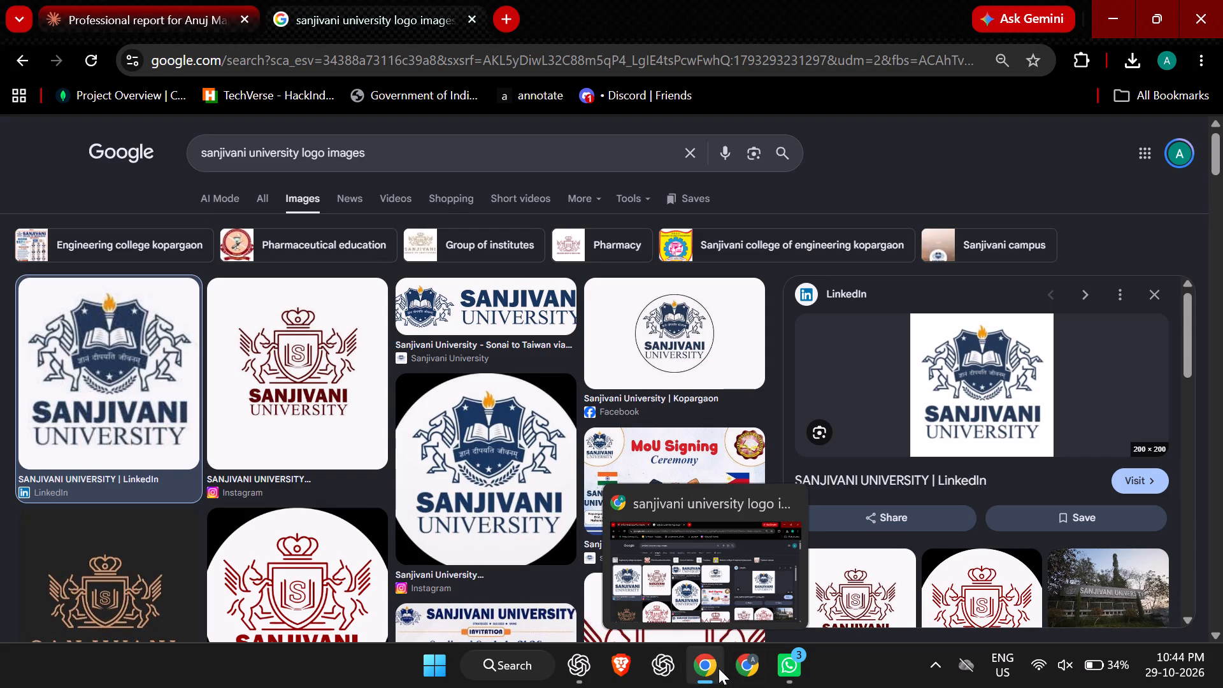
{"action": "left_click", "coordinate": [747, 665]}
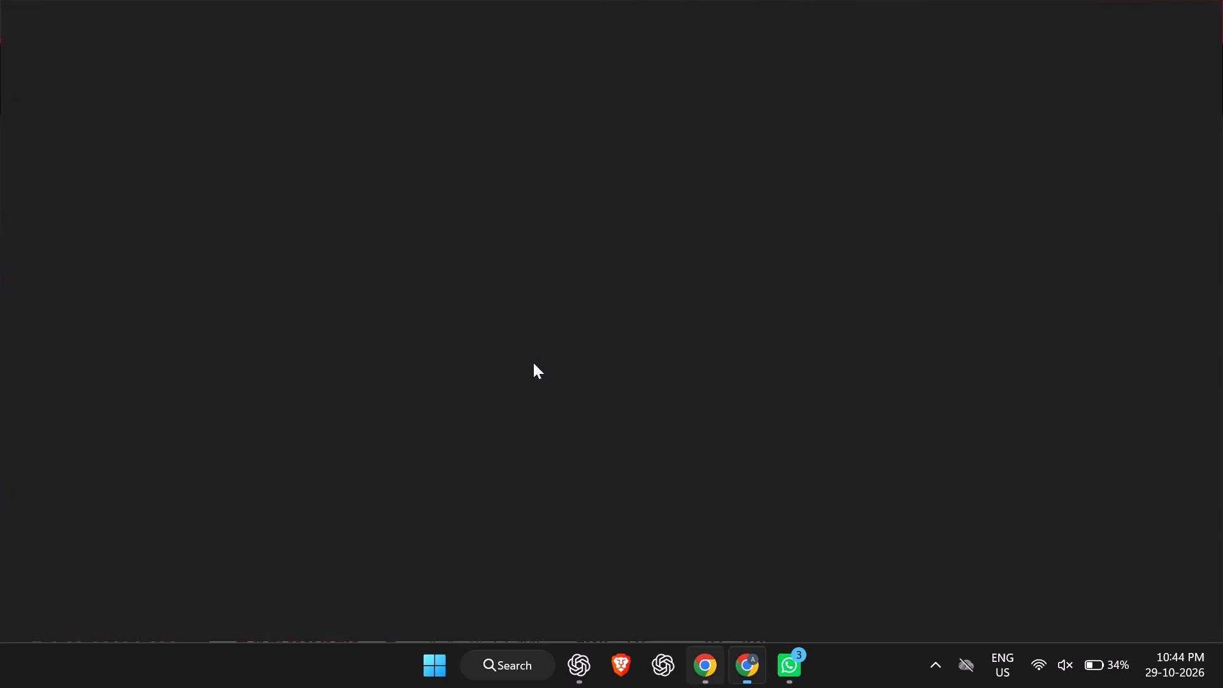
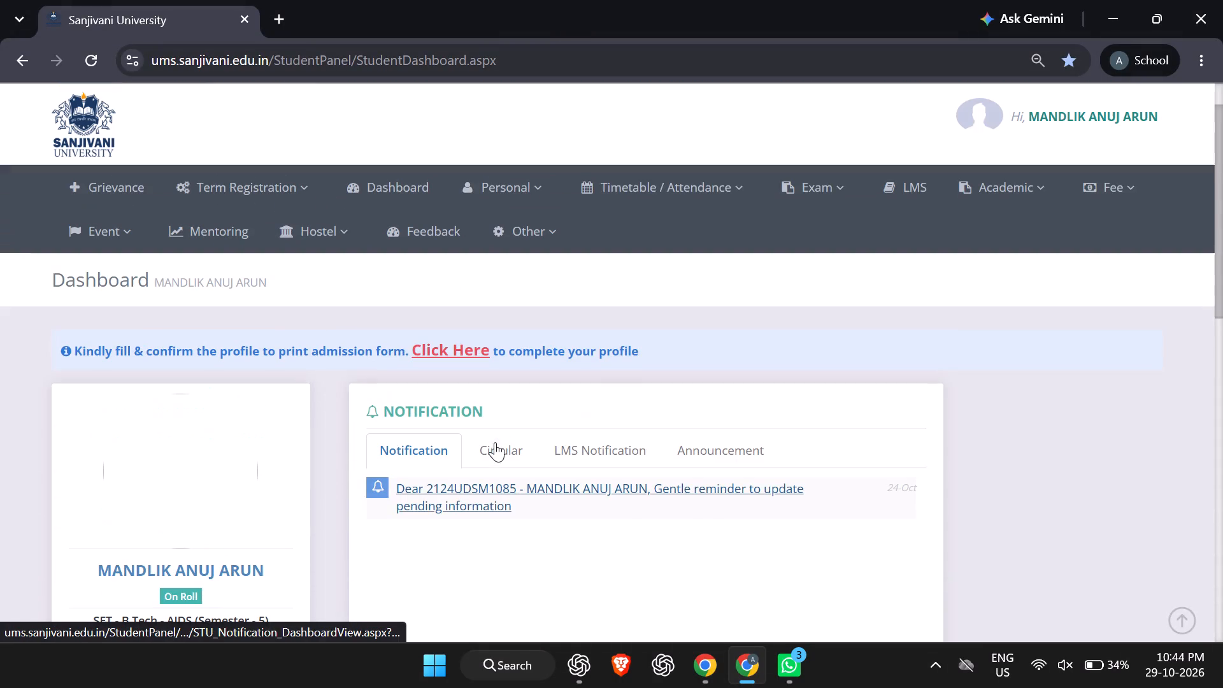
Open the 24UADME301 - IPR and EDP course in the LMS and review the submission statuses in its assignment list.
{"action": "scroll", "coordinate": [495, 442], "scroll_direction": "up", "scroll_amount": 1}
{"action": "left_click", "coordinate": [909, 183]}
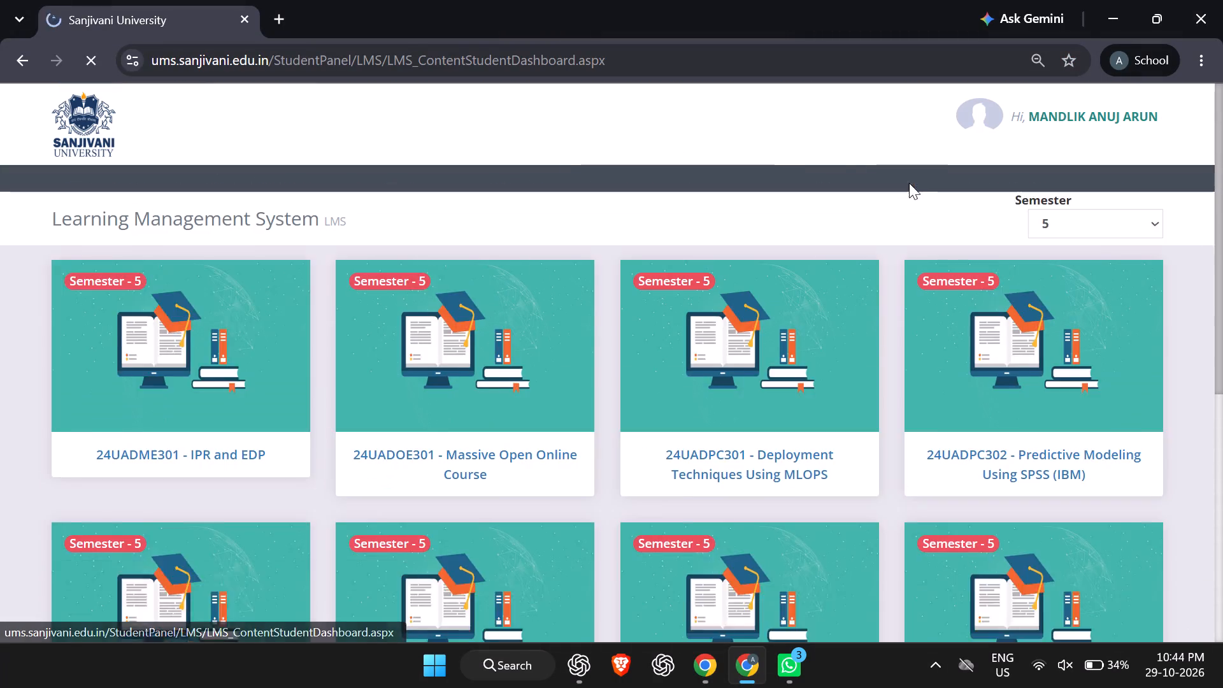
{"action": "left_click", "coordinate": [178, 394]}
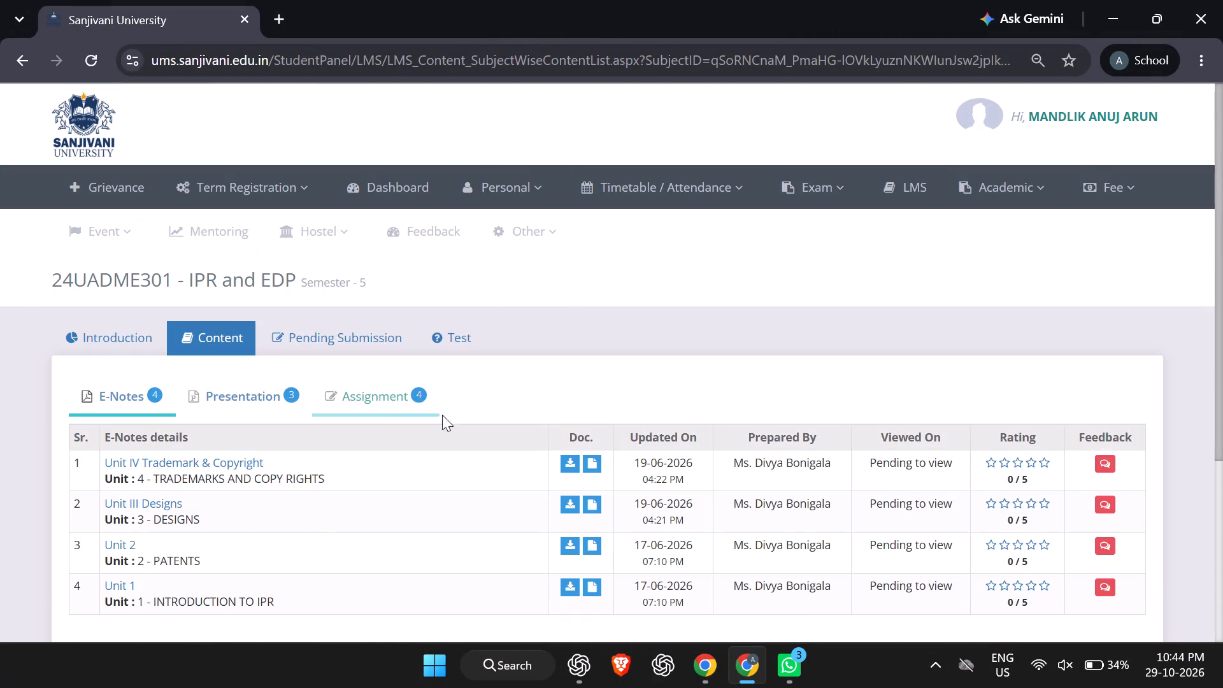
{"action": "left_click", "coordinate": [401, 392]}
{"action": "scroll", "coordinate": [692, 512], "scroll_direction": "down", "scroll_amount": 1}
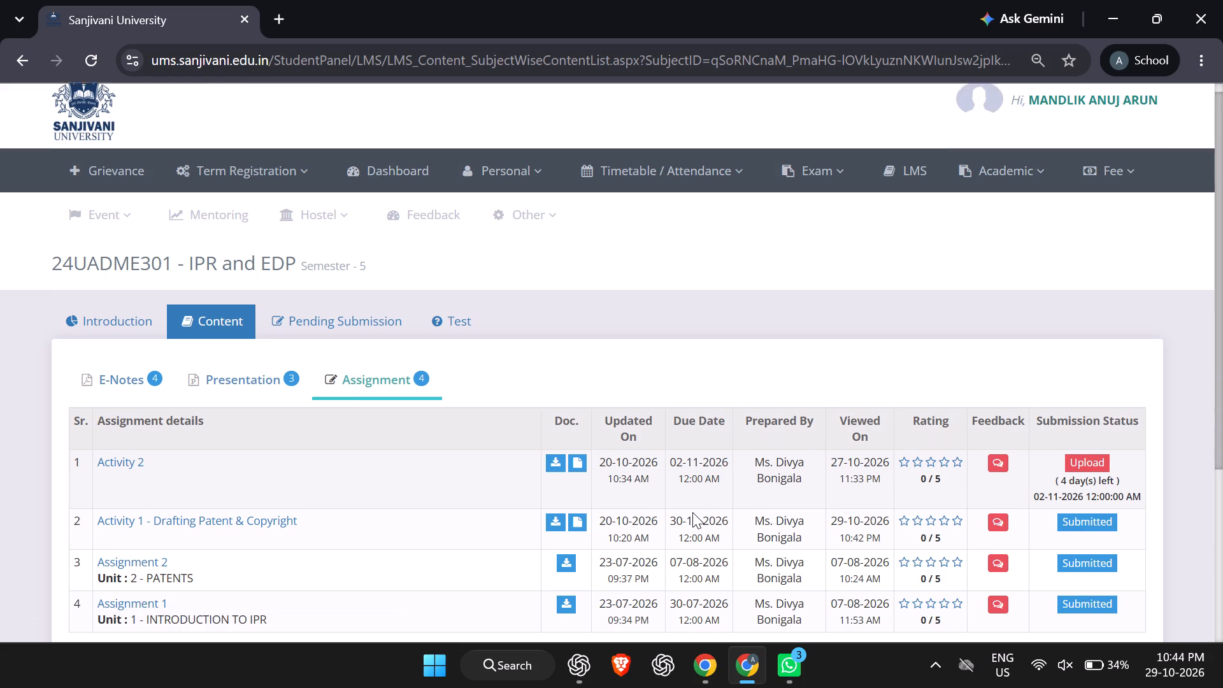
{"action": "scroll", "coordinate": [692, 512], "scroll_direction": "down", "scroll_amount": 1}
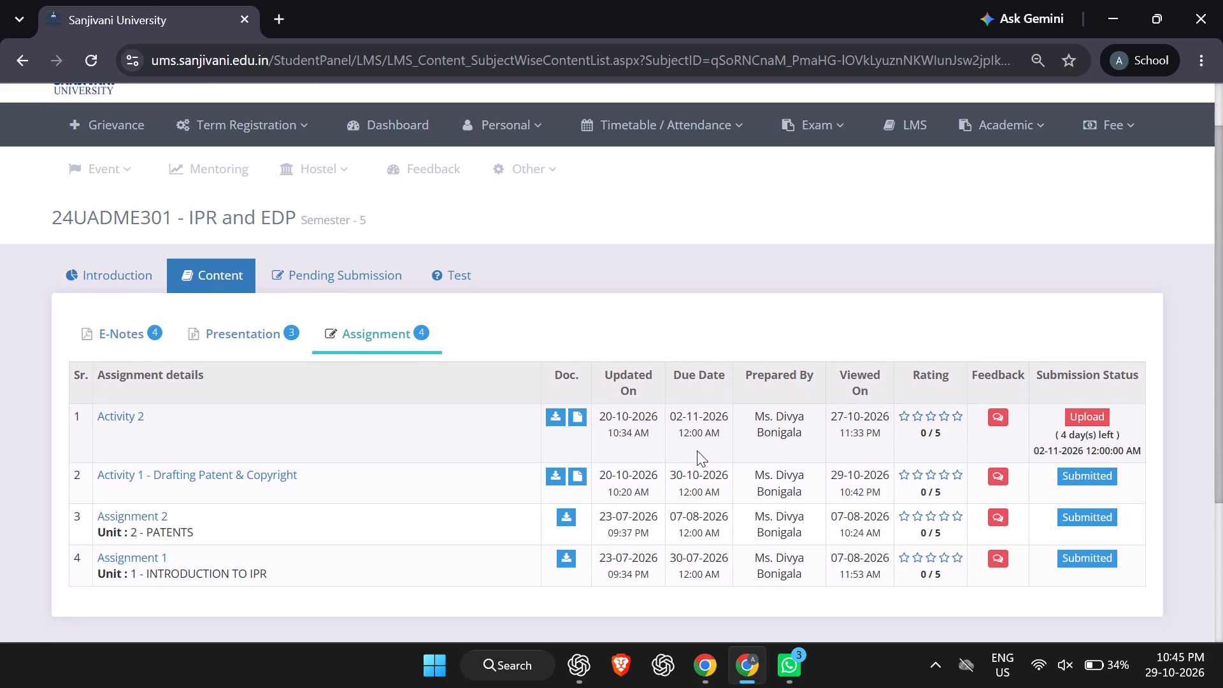
Close the School profile's LMS window and the remaining Chrome window.
{"action": "left_click", "coordinate": [1219, 0]}
{"action": "left_click", "coordinate": [1219, 0]}
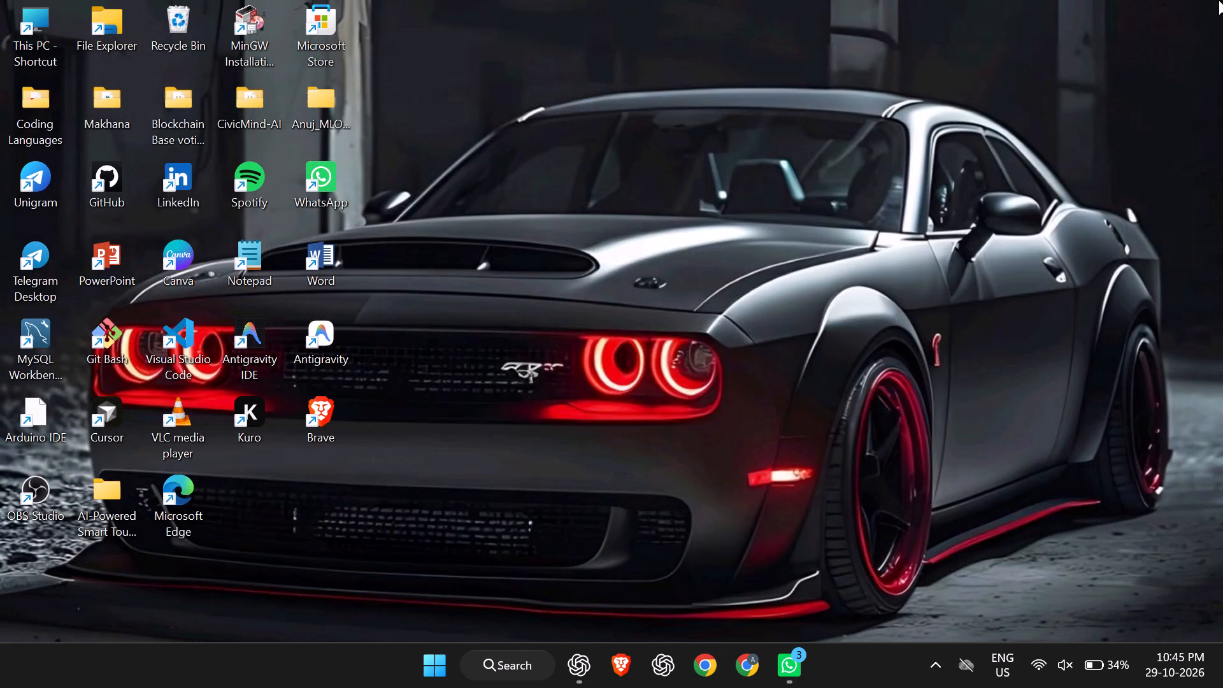